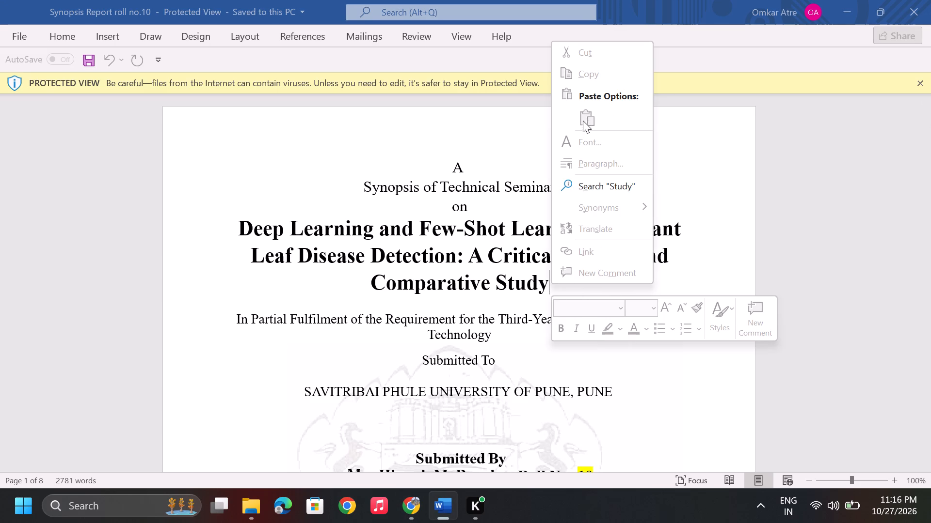
click(480, 118)
click(588, 87)
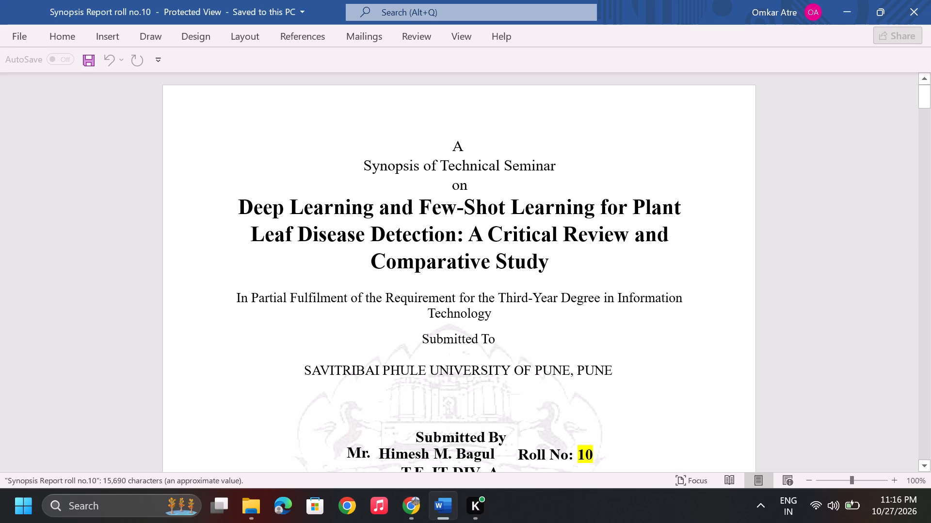
Paste the copied paper title right after "Comparative Study" in the title page heading, keeping the source formatting.
right_click(559, 328)
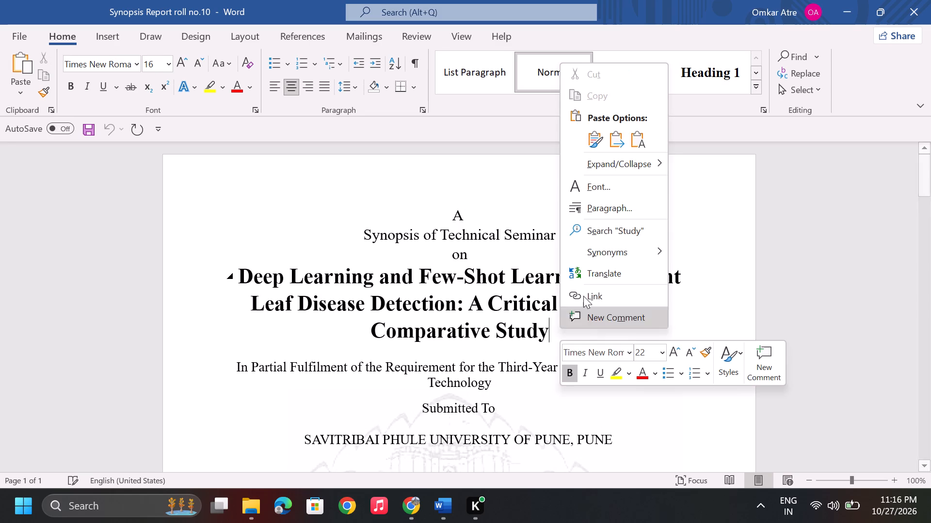
click(592, 134)
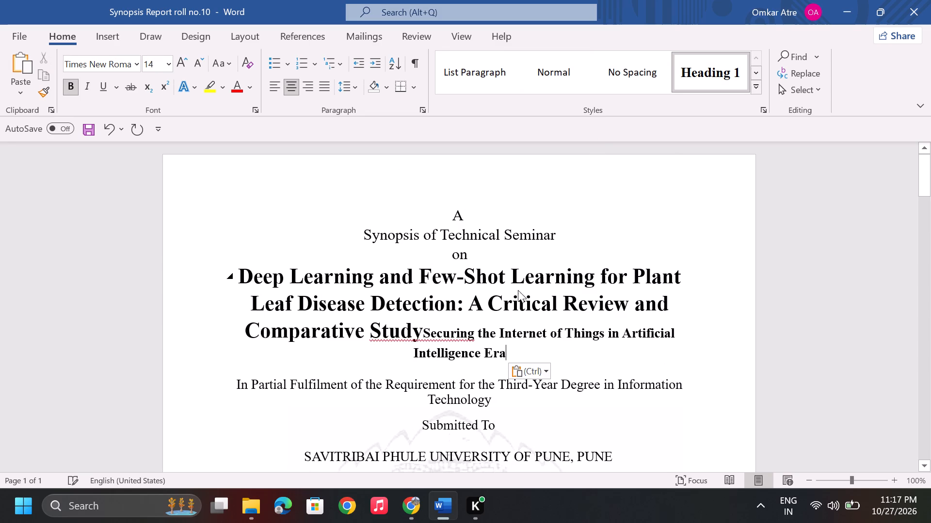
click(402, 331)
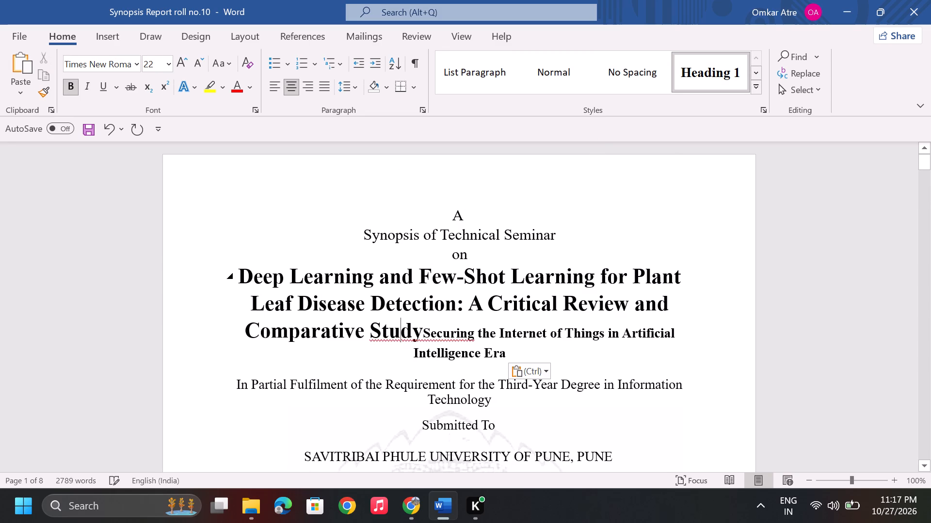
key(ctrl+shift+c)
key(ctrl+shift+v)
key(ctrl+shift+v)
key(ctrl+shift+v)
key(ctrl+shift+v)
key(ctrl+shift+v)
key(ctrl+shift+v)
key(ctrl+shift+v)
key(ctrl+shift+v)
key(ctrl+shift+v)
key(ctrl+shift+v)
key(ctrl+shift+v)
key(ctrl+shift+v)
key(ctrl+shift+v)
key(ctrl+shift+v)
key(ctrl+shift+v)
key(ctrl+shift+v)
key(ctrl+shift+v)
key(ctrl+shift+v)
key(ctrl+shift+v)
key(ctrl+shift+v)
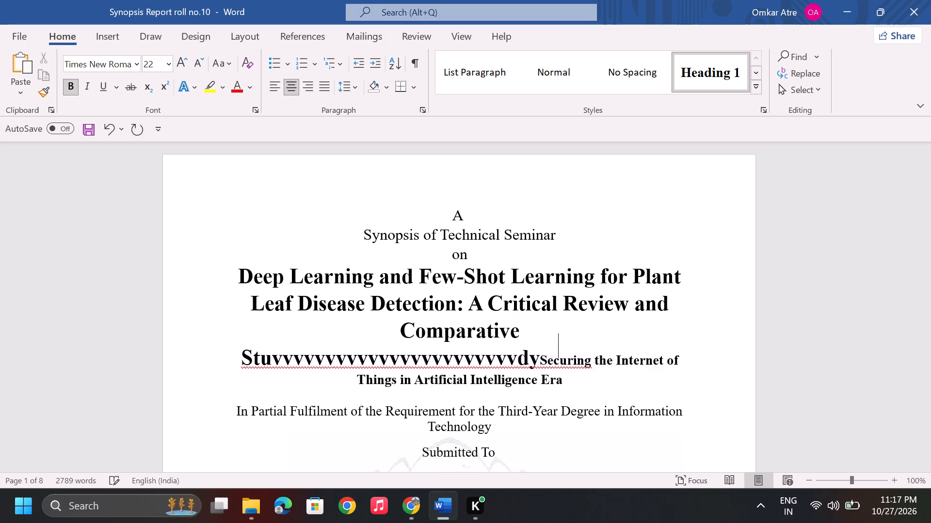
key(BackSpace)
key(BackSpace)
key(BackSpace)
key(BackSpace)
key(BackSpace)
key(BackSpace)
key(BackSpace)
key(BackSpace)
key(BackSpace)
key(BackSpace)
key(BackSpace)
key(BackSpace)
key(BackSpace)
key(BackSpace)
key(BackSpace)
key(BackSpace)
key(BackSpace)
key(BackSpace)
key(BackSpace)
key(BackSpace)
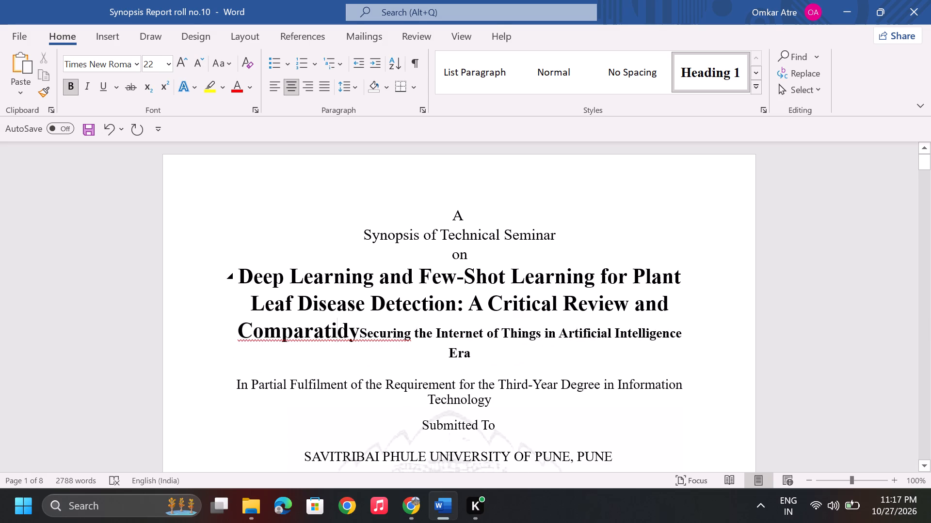
Copy the old report title's formatting onto the pasted "Securing the Internet of Things in Artificial Intelligence Era" text with Format Painter.
click(358, 337)
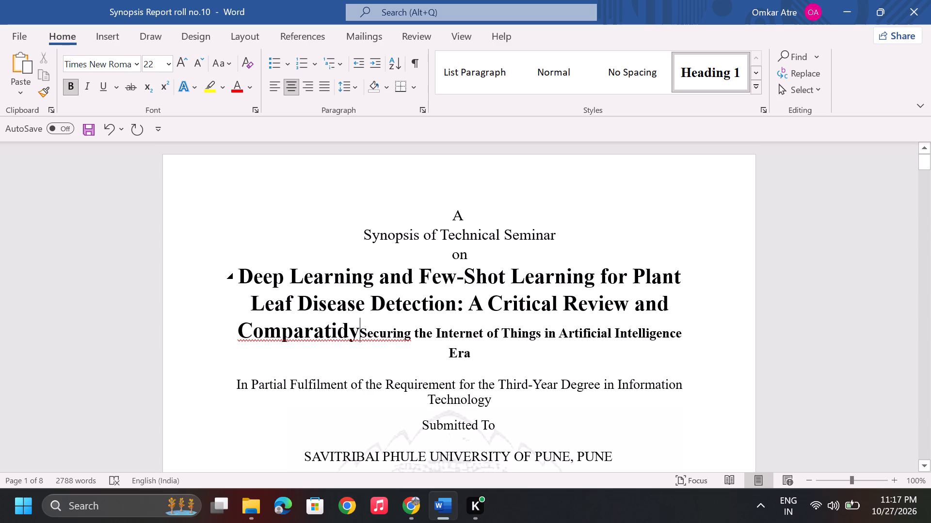
click(343, 332)
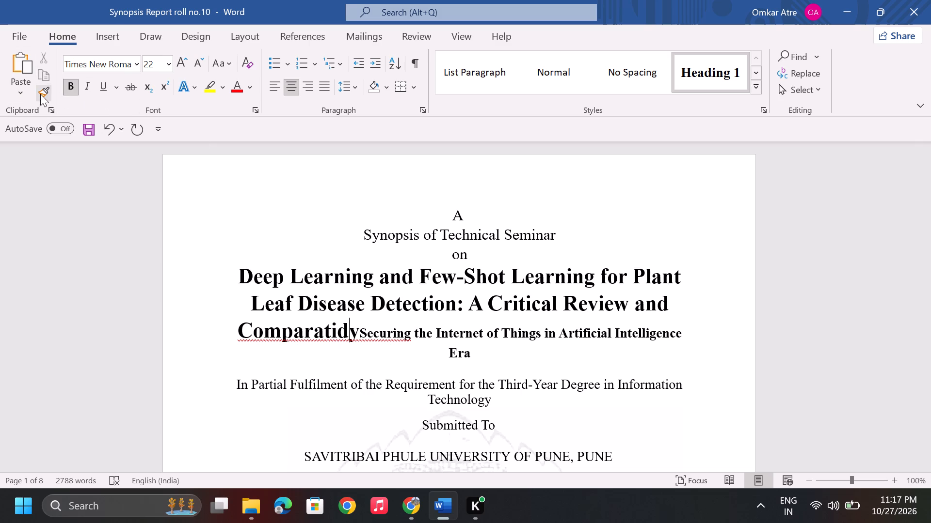
click(40, 94)
drag(482, 357, 367, 339)
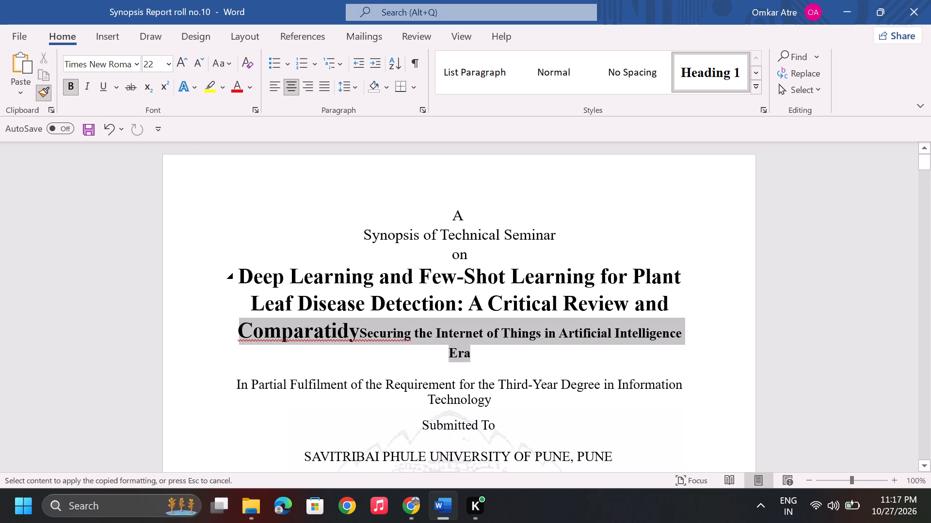
drag(367, 339, 359, 334)
click(375, 338)
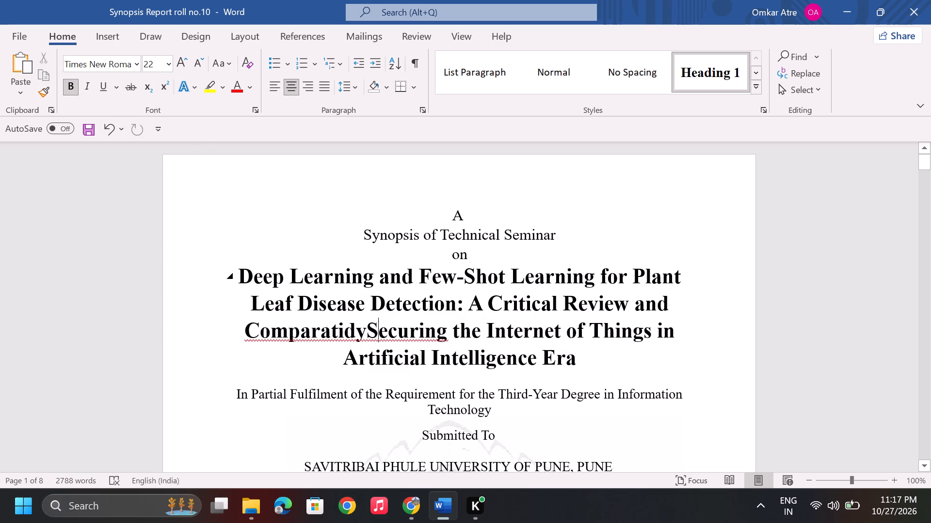
Delete the old title text and "Securing" so the heading reads "The Internet of Things in Artificial Intelligence Era", with a capital T.
drag(367, 333, 253, 283)
key(BackSpace)
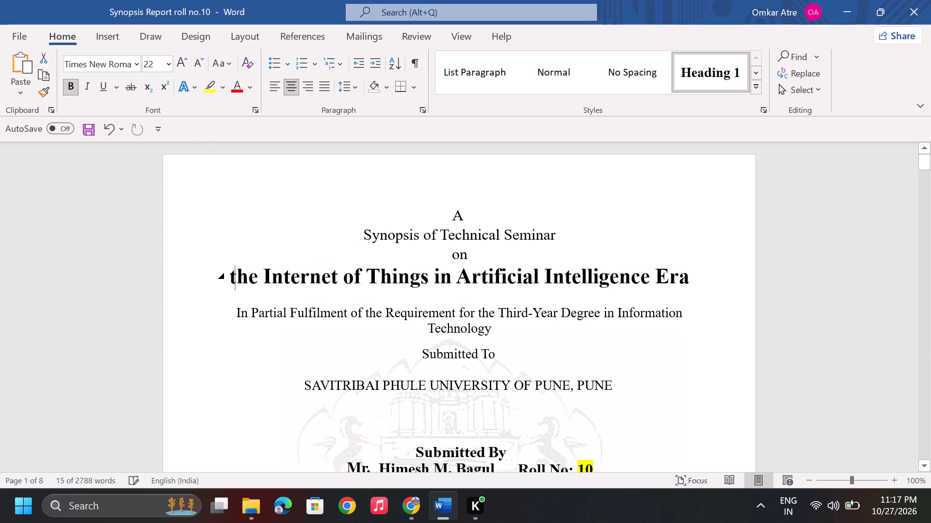
key(Right)
key(BackSpace)
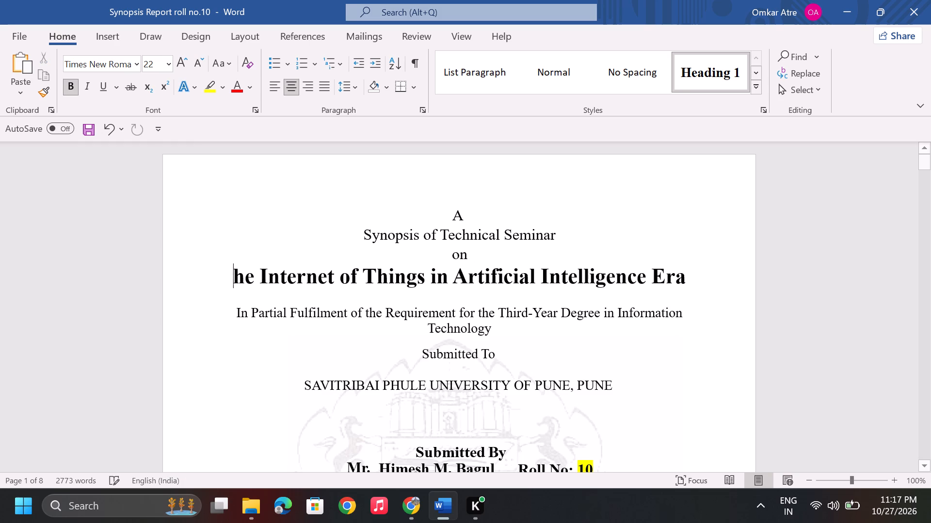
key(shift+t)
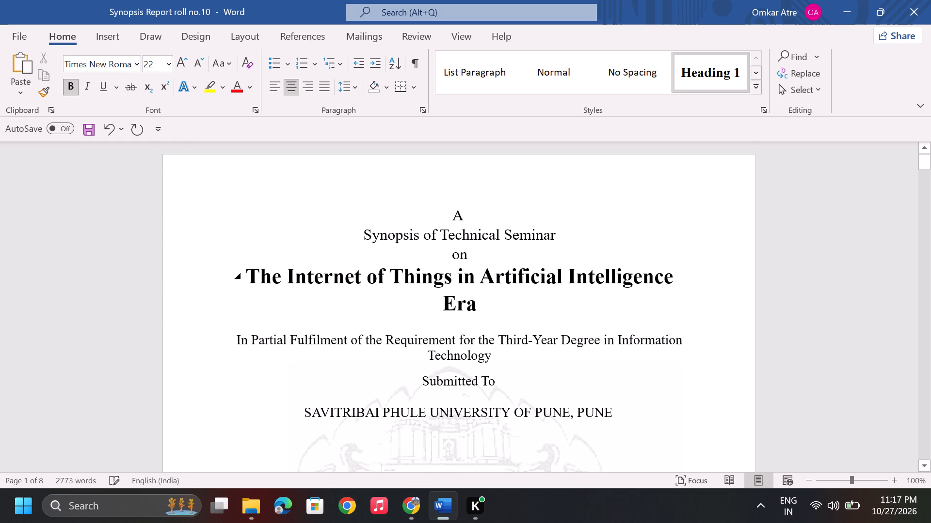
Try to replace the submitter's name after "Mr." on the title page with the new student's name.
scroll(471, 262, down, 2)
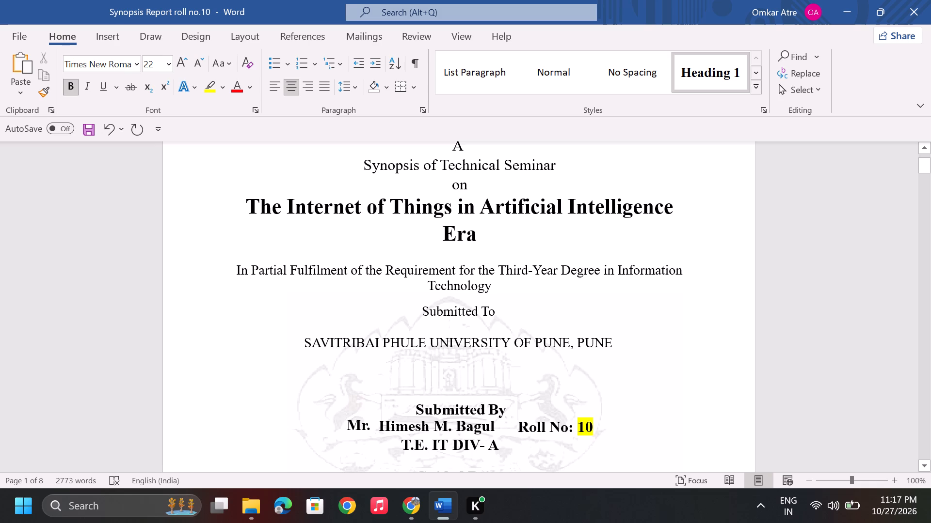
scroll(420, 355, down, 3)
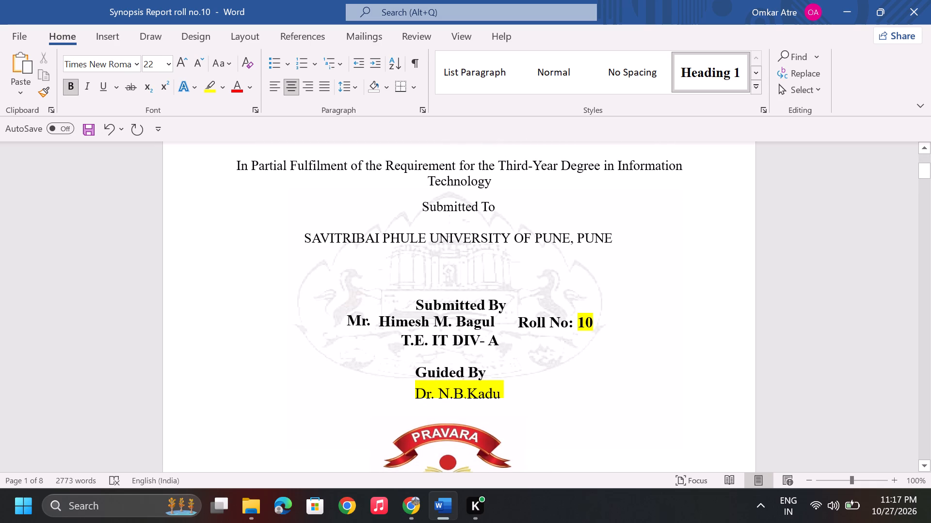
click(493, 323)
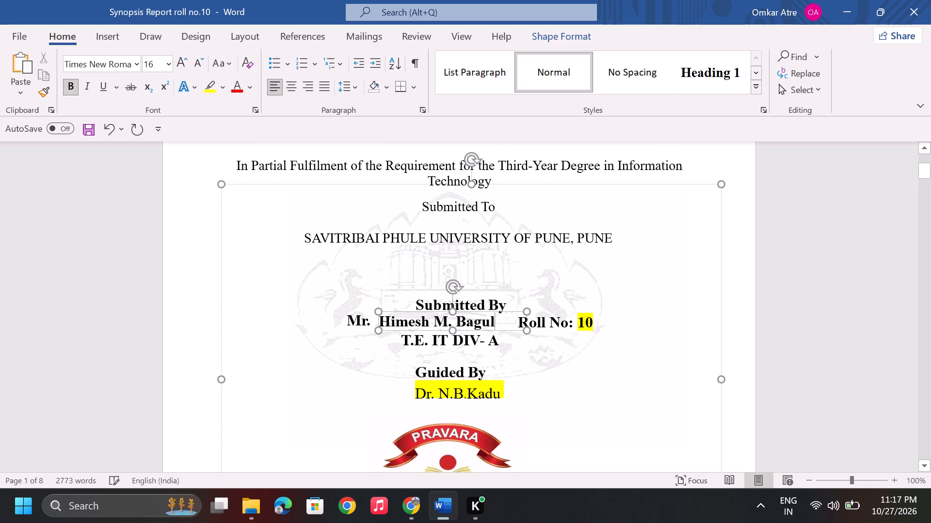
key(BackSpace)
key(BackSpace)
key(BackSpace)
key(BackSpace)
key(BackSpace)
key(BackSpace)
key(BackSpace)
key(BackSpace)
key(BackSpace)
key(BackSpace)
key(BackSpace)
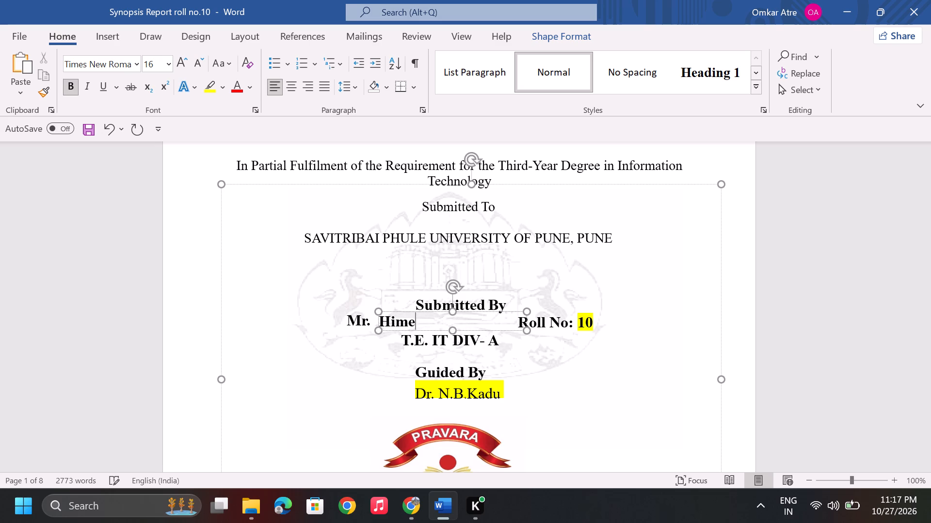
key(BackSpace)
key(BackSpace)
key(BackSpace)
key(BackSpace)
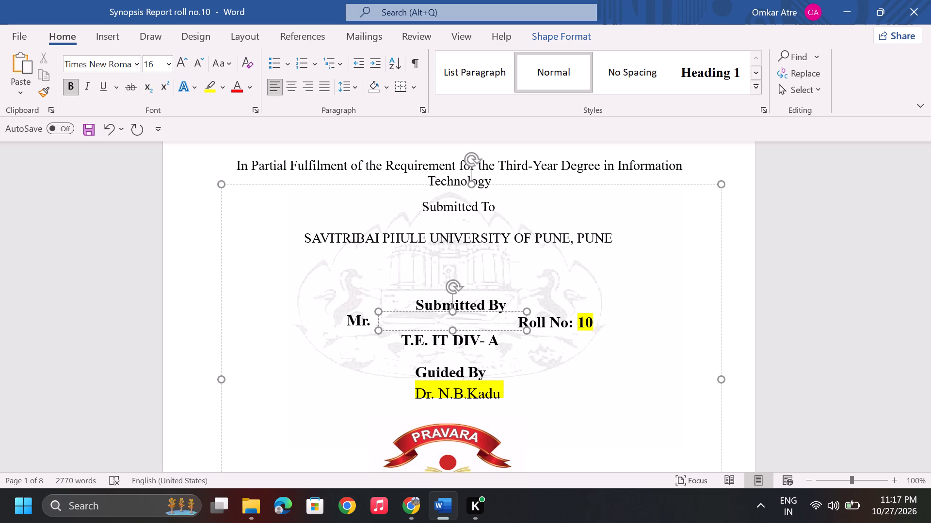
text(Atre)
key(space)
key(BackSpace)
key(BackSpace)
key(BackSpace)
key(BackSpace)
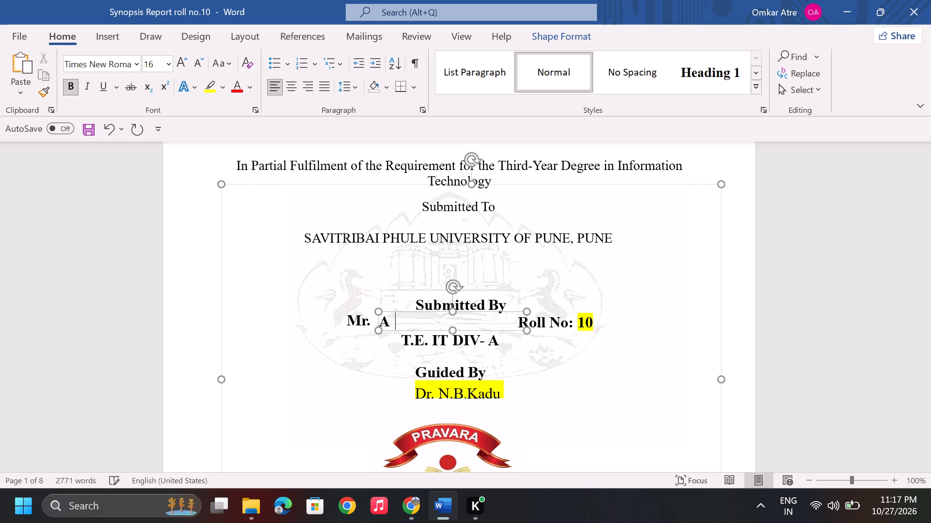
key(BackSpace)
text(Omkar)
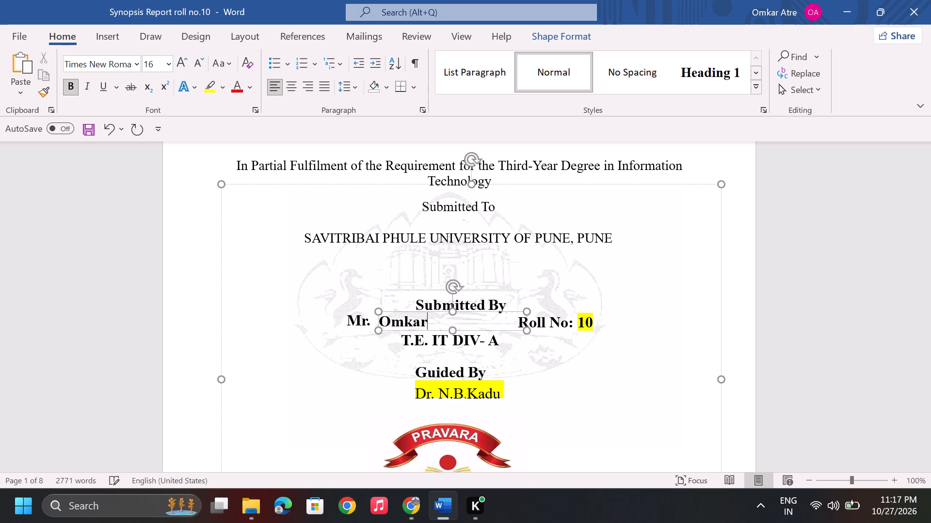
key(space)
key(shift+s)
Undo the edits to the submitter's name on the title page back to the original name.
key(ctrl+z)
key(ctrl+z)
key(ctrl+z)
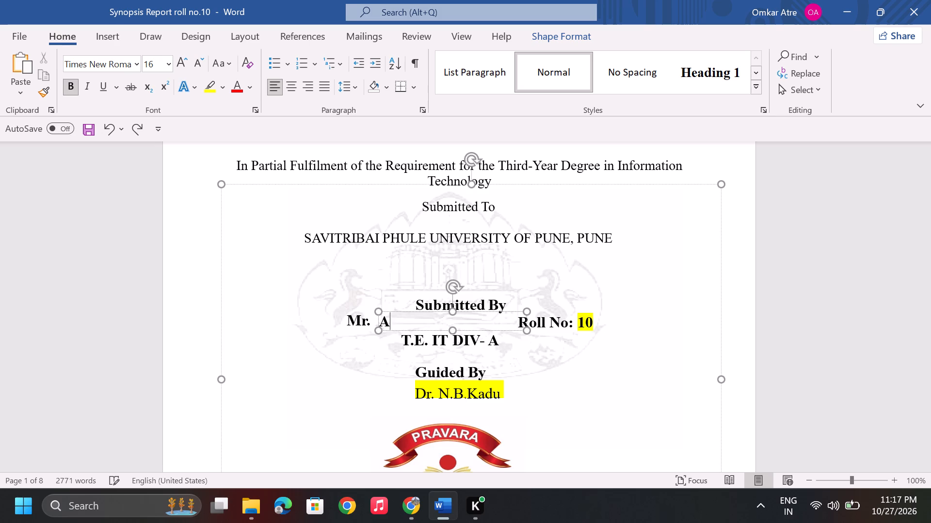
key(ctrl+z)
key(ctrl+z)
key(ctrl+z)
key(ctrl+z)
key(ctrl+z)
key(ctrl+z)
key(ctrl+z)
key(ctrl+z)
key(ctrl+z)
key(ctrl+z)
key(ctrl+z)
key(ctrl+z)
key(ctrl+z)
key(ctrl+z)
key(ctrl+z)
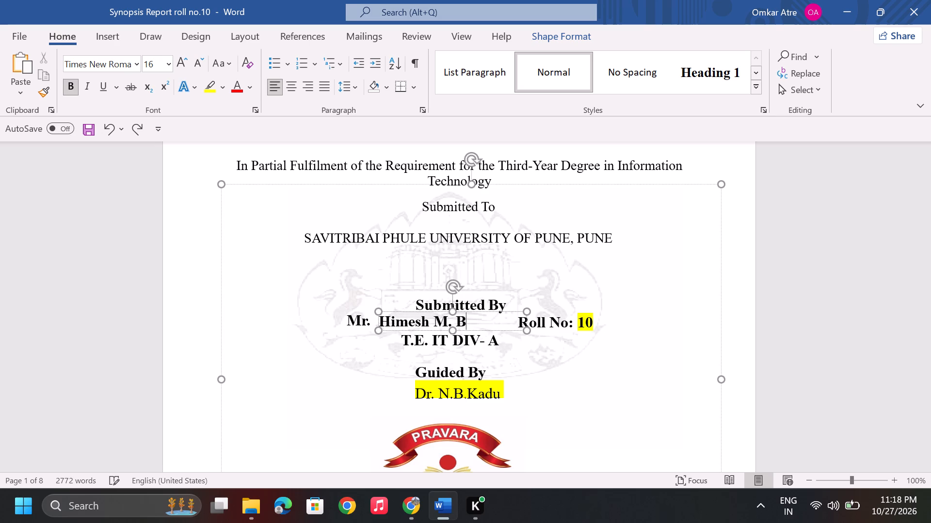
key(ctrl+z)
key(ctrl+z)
Replace the submitter's name after "Mr." on the title page with the new student's first name, middle initial and surname.
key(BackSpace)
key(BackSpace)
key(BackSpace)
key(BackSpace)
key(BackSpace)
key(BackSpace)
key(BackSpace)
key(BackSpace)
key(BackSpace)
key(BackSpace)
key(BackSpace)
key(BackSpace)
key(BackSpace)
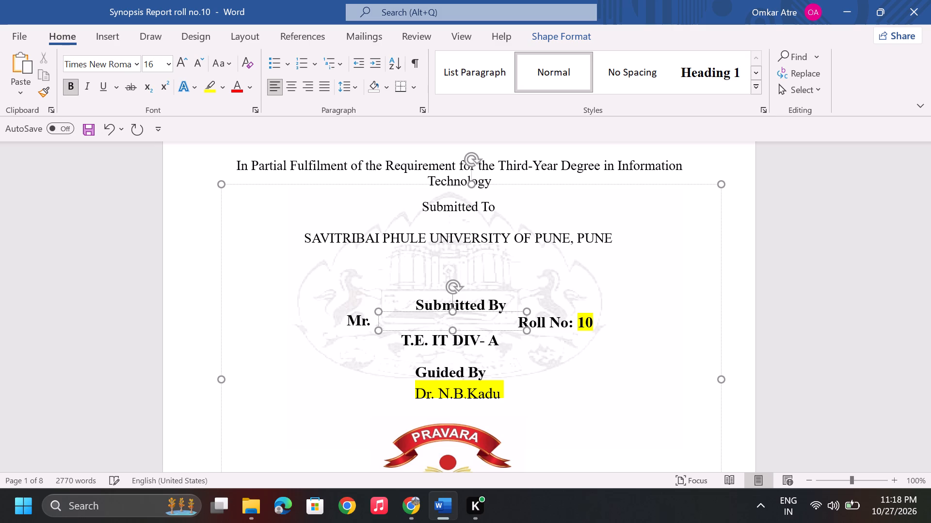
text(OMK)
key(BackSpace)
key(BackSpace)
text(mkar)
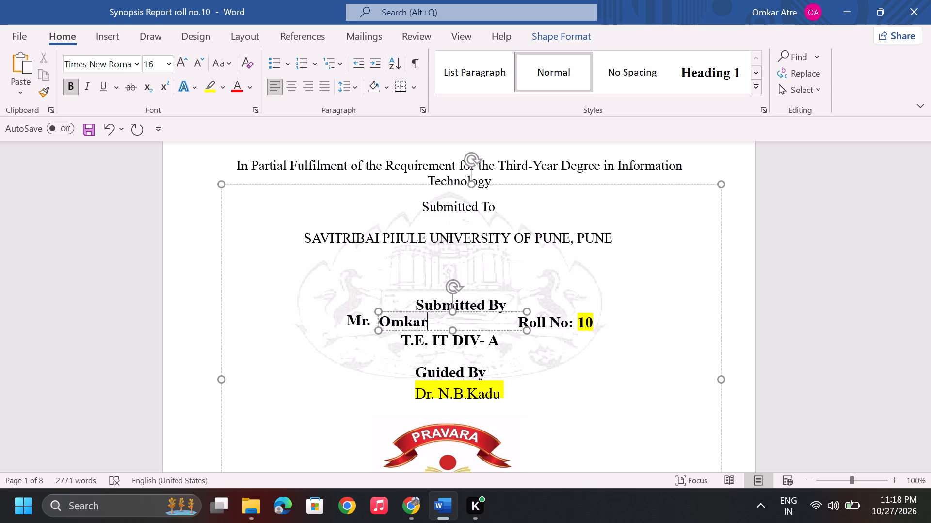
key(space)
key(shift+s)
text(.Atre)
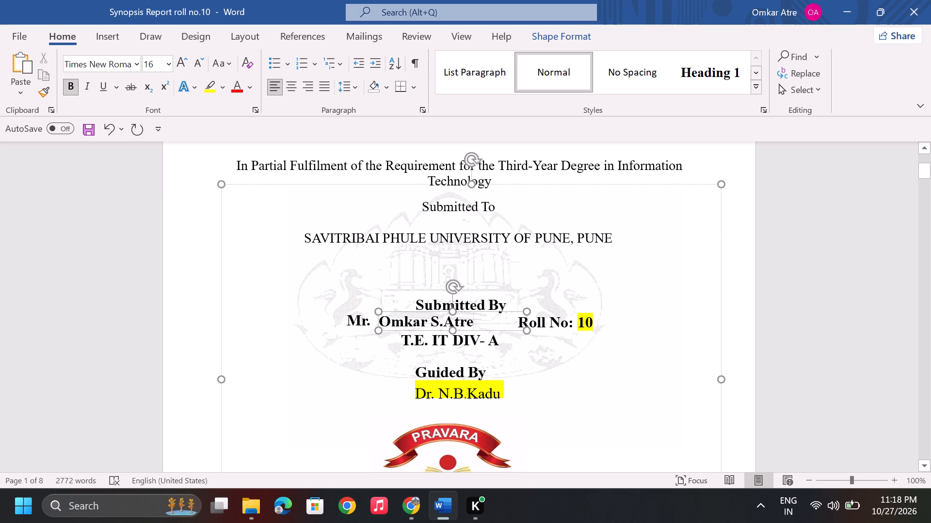
Change the highlighted roll number on the title page to 09.
click(591, 326)
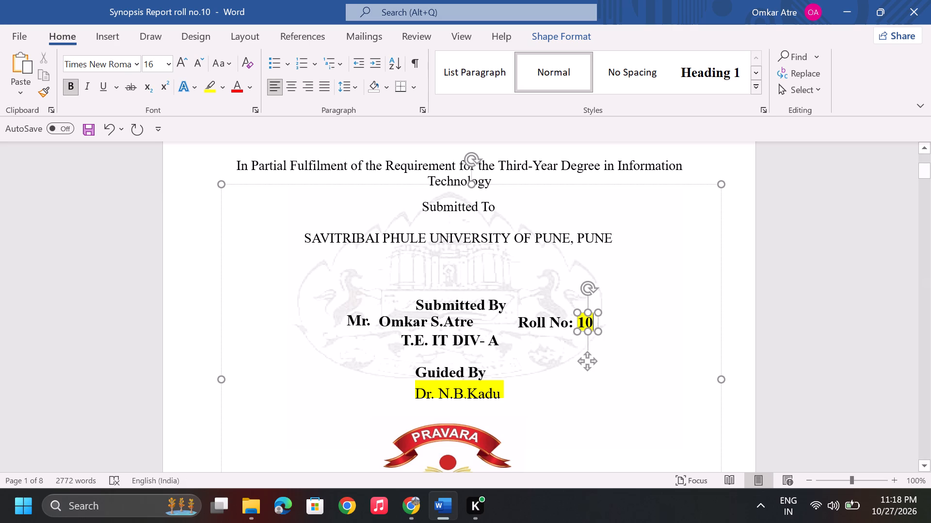
key(BackSpace)
key(BackSpace)
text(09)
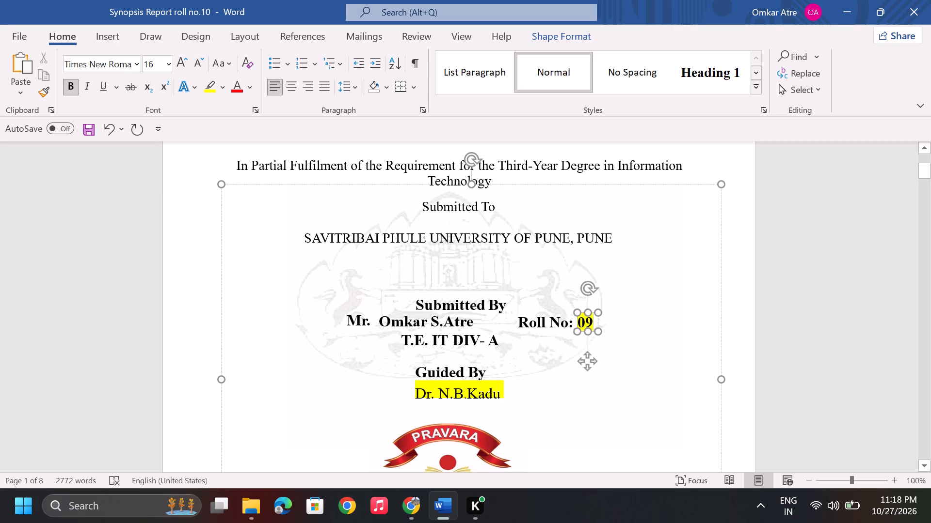
Replace the Student Name entry in the A1 Student Information table with the new student's full name.
scroll(506, 383, down, 7)
click(635, 352)
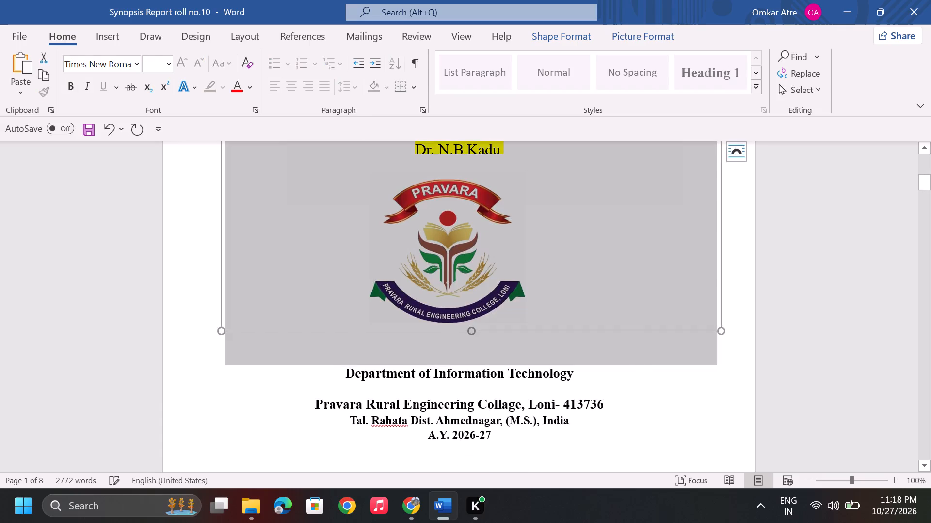
click(698, 408)
scroll(670, 403, down, 9)
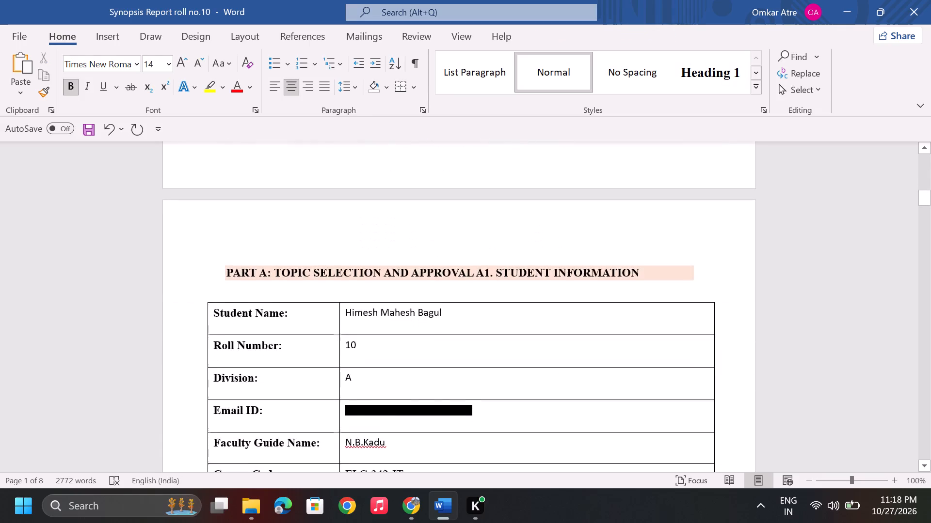
scroll(670, 399, up, 5)
scroll(521, 336, down, 3)
scroll(521, 334, up, 1)
scroll(522, 333, down, 2)
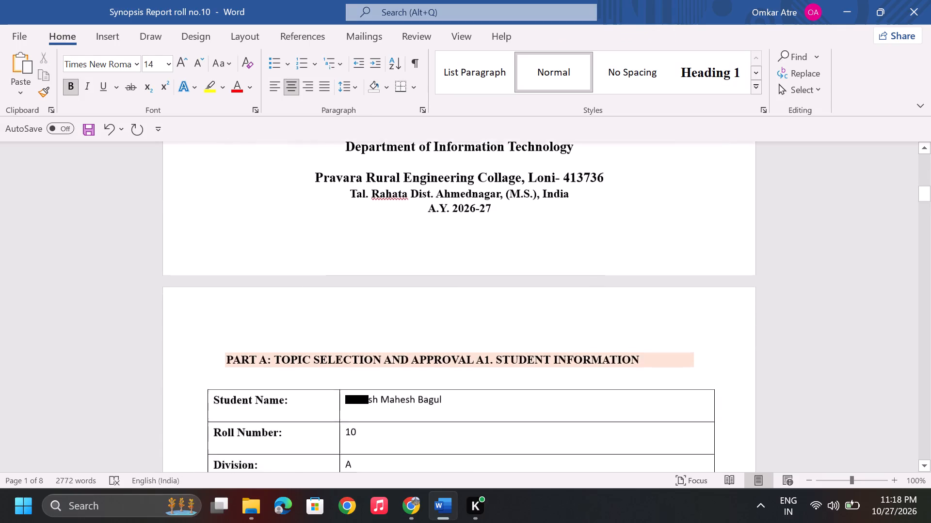
scroll(522, 333, down, 1)
scroll(388, 313, down, 2)
click(450, 240)
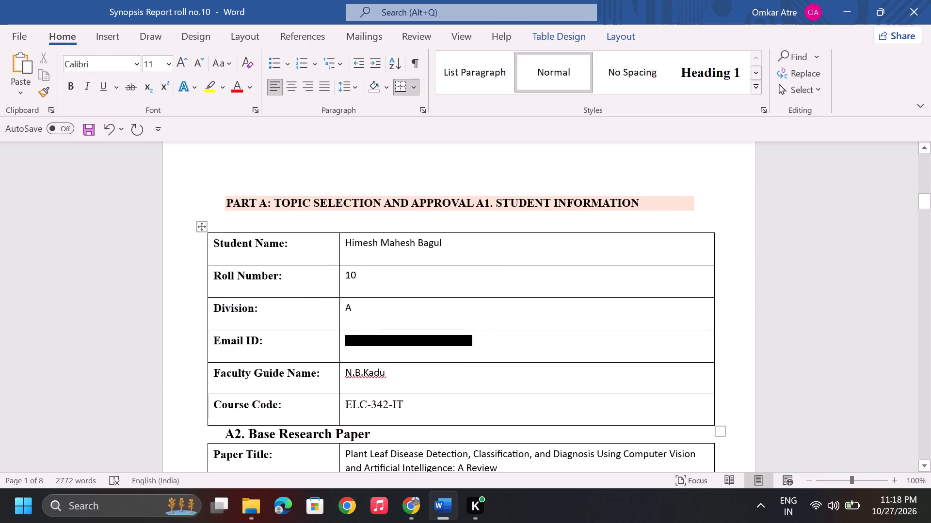
key(BackSpace)
key(BackSpace)
key(BackSpace)
key(BackSpace)
key(BackSpace)
key(BackSpace)
key(BackSpace)
key(BackSpace)
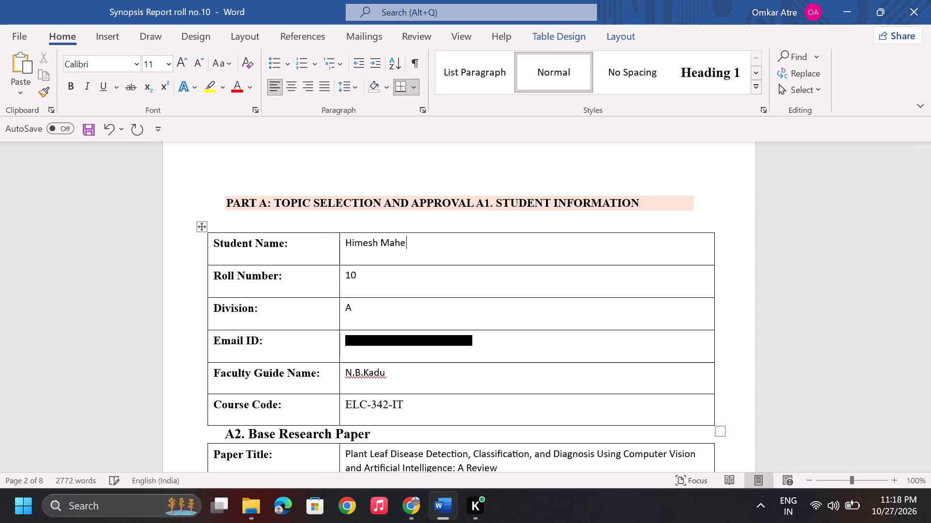
key(BackSpace)
key(BackSpace)
key(BackSpace)
key(BackSpace)
key(BackSpace)
key(BackSpace)
key(BackSpace)
key(BackSpace)
key(BackSpace)
key(BackSpace)
key(BackSpace)
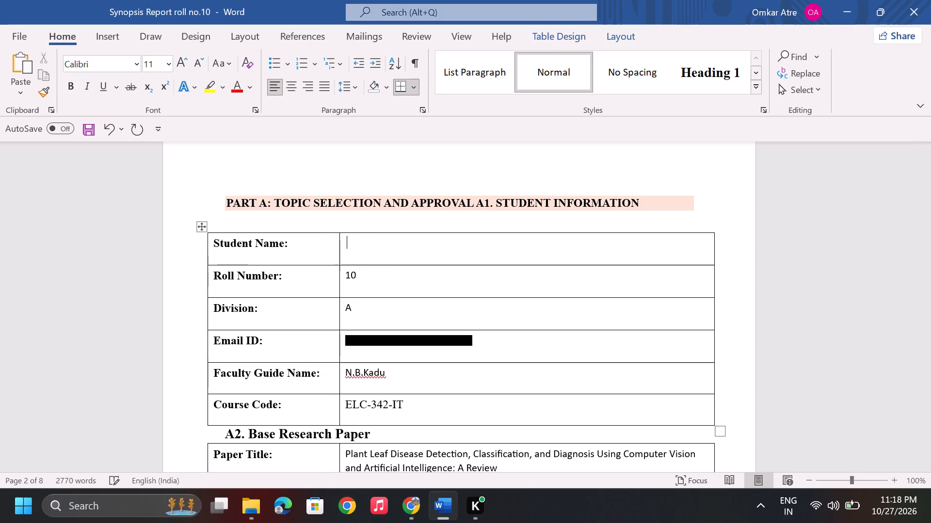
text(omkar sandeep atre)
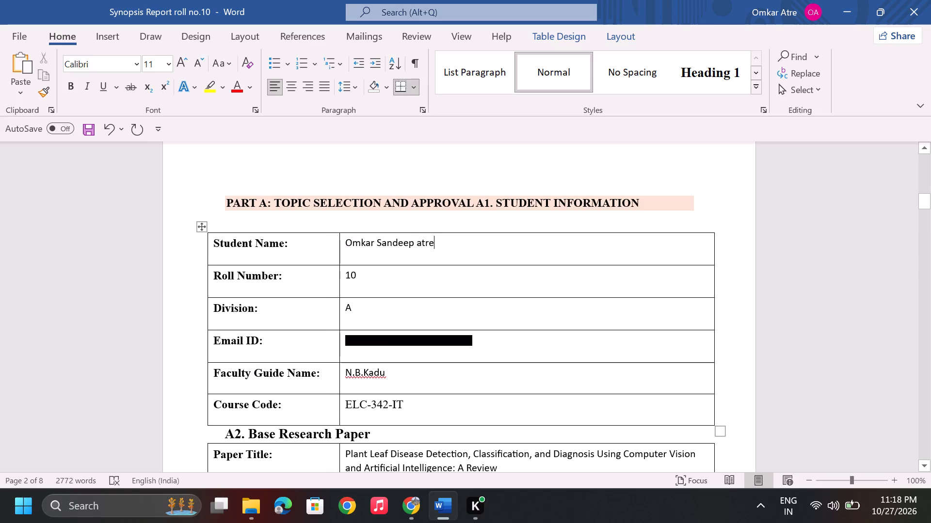
Change the Roll Number in the Student Information table to 09.
click(379, 276)
key(BackSpace)
key(BackSpace)
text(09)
Replace the user name part of the Email ID with the new student's, starting it with a lowercase letter.
click(419, 341)
key(BackSpace)
key(BackSpace)
key(BackSpace)
key(BackSpace)
key(BackSpace)
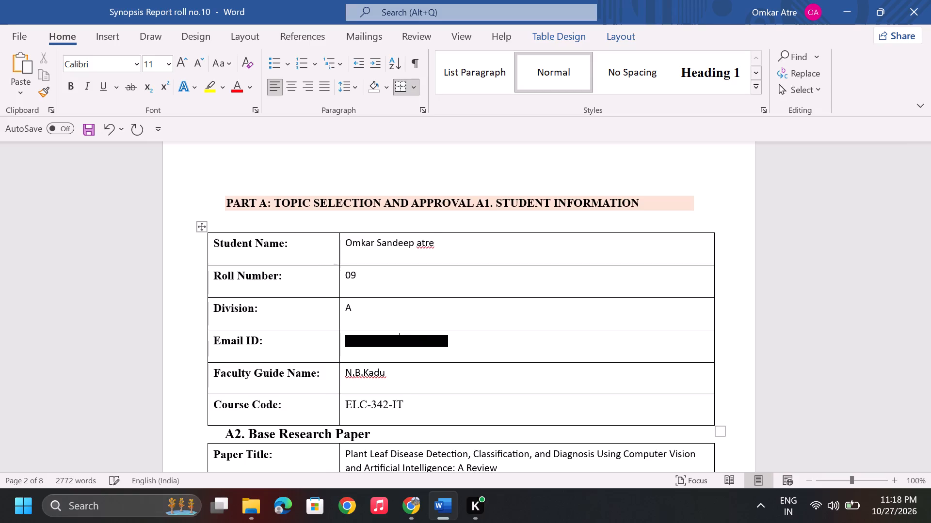
key(BackSpace)
key(BackSpace)
key(BackSpace)
key(BackSpace)
key(BackSpace)
key(BackSpace)
key(BackSpace)
key(BackSpace)
key(BackSpace)
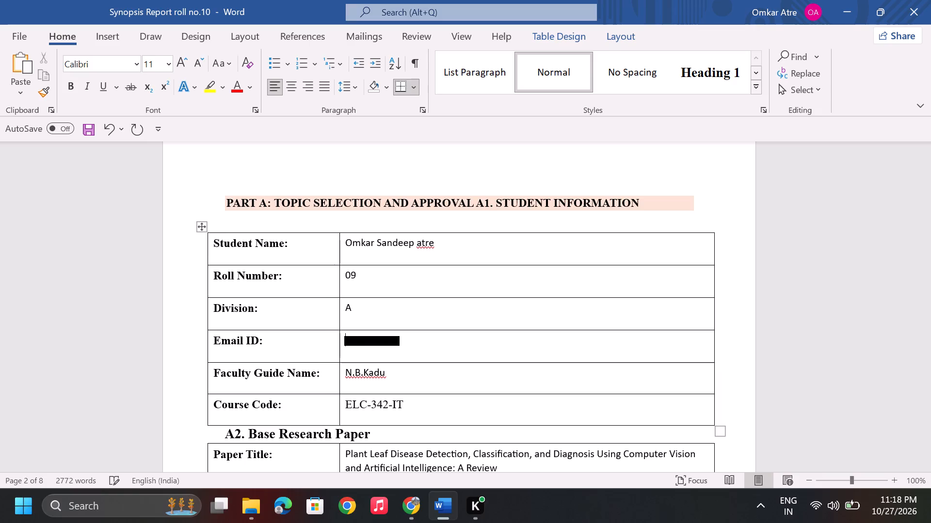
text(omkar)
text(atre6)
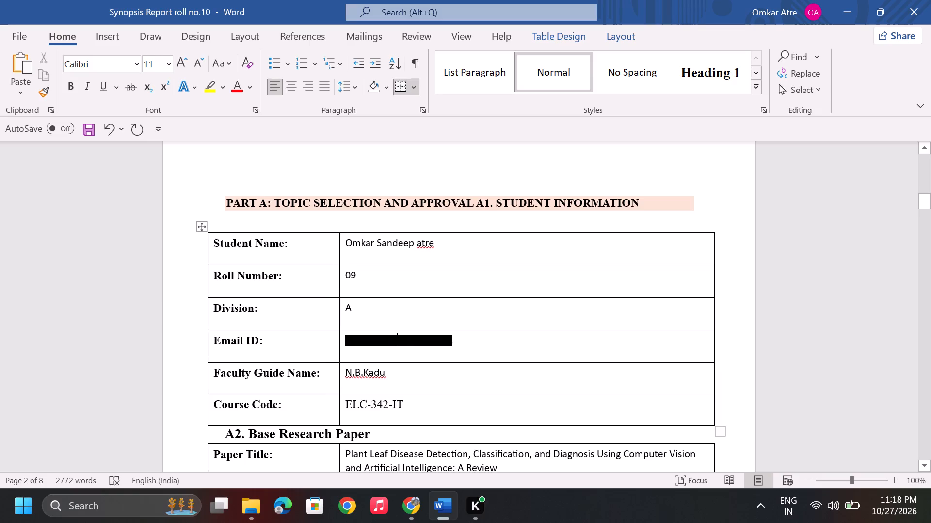
click(353, 343)
key(BackSpace)
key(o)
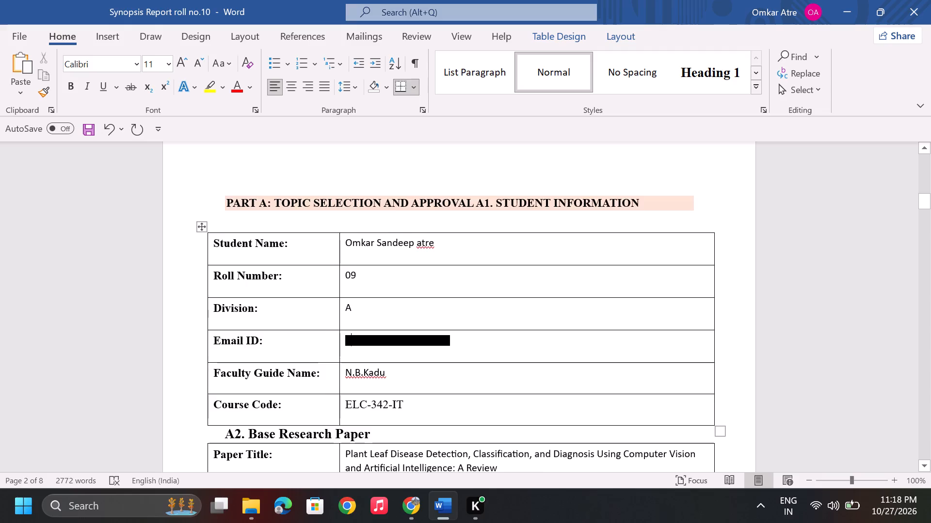
In the A2 Base Research Paper table, replace the Paper Title text after "Plant" with the copied "Securing the Internet of Things in Artificial Intelligence Era".
scroll(390, 381, down, 5)
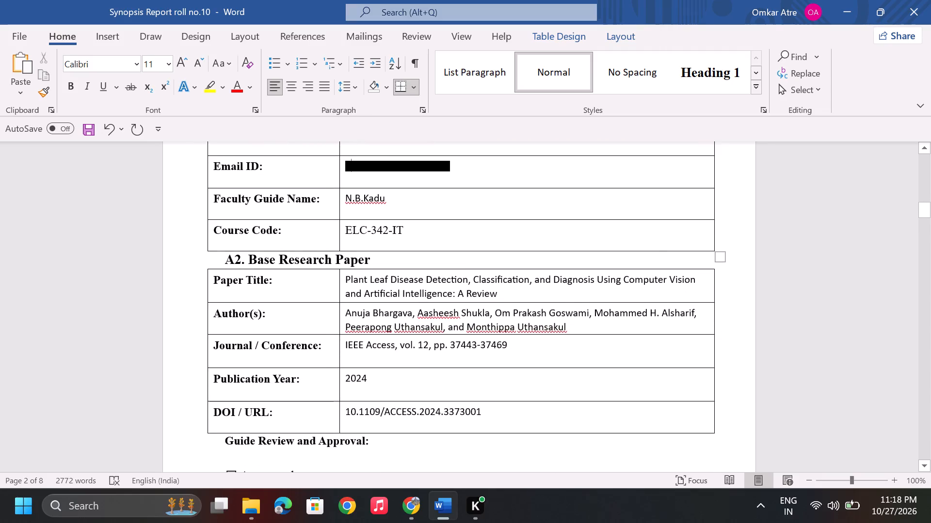
drag(501, 295, 417, 292)
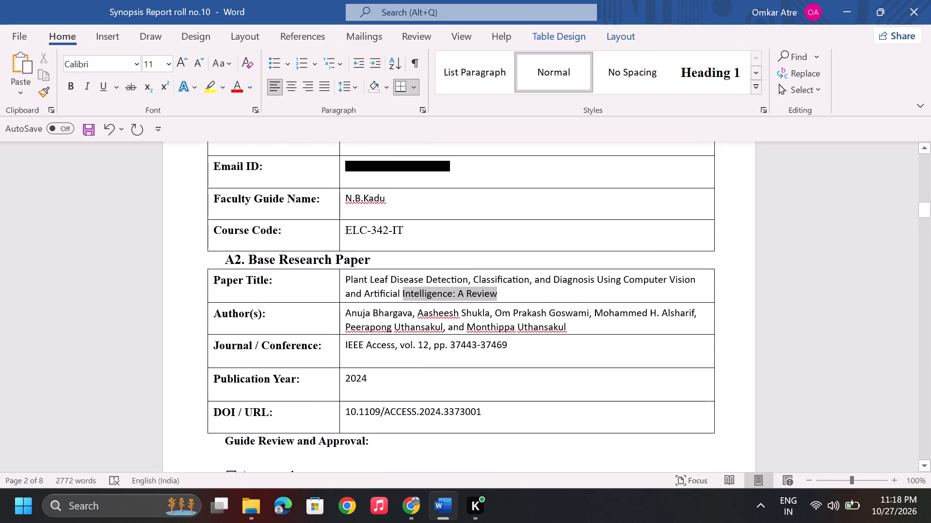
drag(417, 292, 373, 280)
click(378, 281)
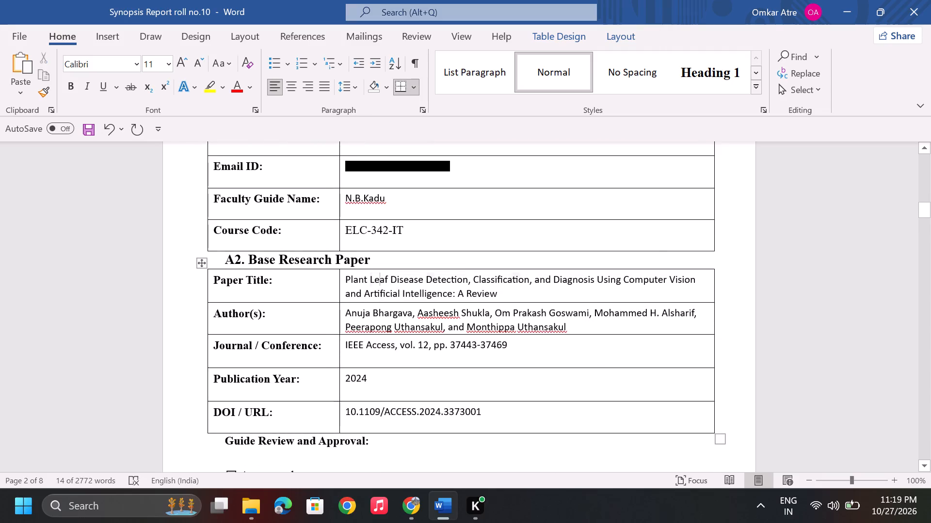
drag(371, 280, 458, 288)
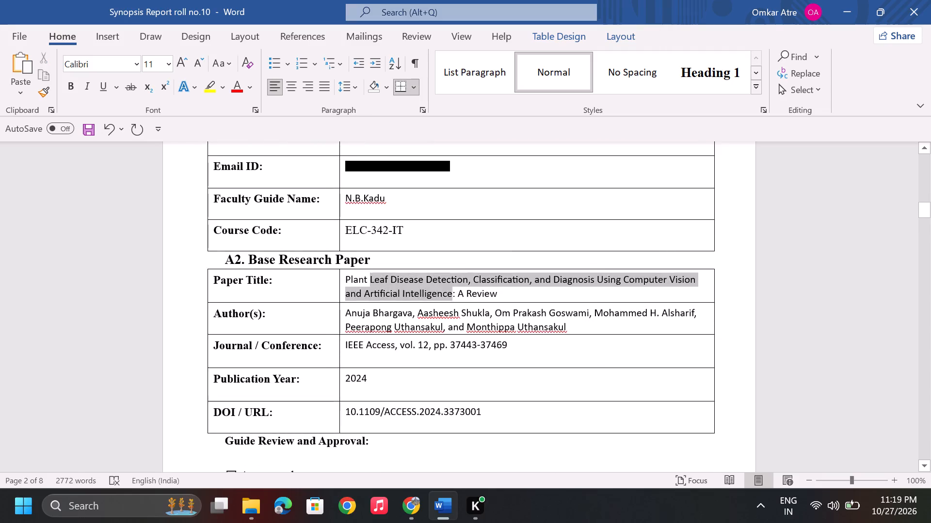
drag(458, 288, 487, 289)
right_click(474, 286)
click(507, 231)
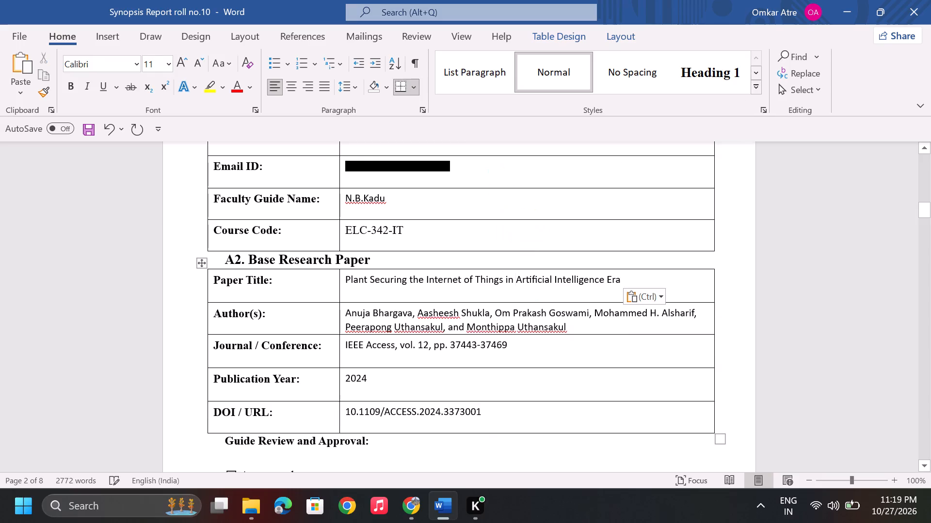
Delete the leftover word "Plant" from the start of the Paper Title in the A2 Base Research Paper table.
click(369, 280)
key(Right)
key(BackSpace)
key(BackSpace)
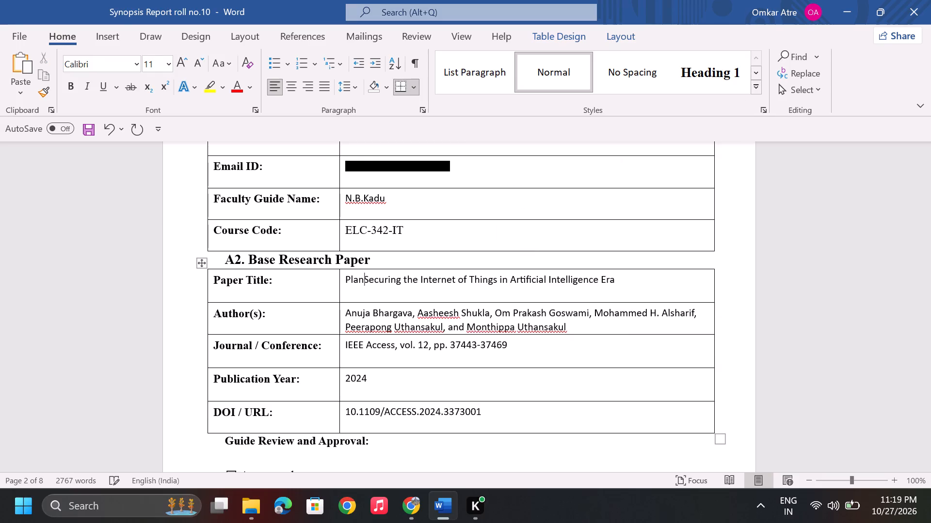
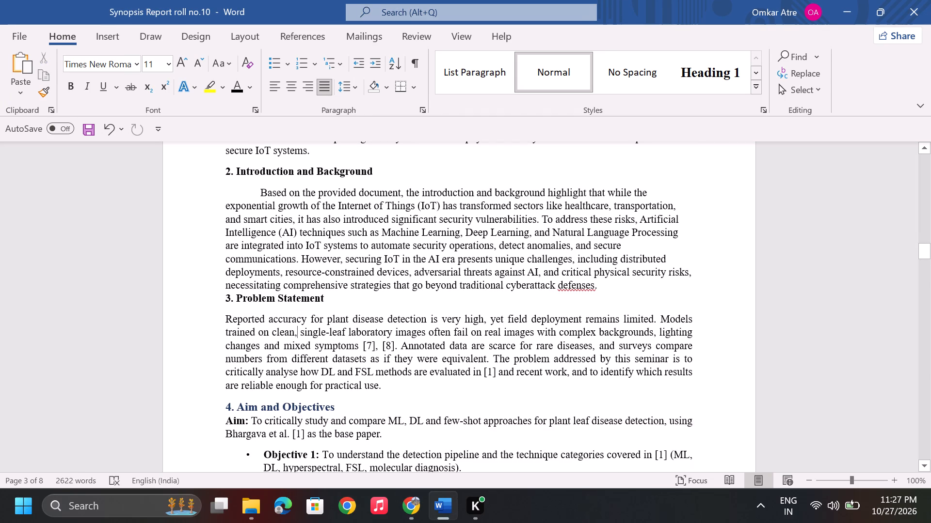
drag(381, 386, 282, 337)
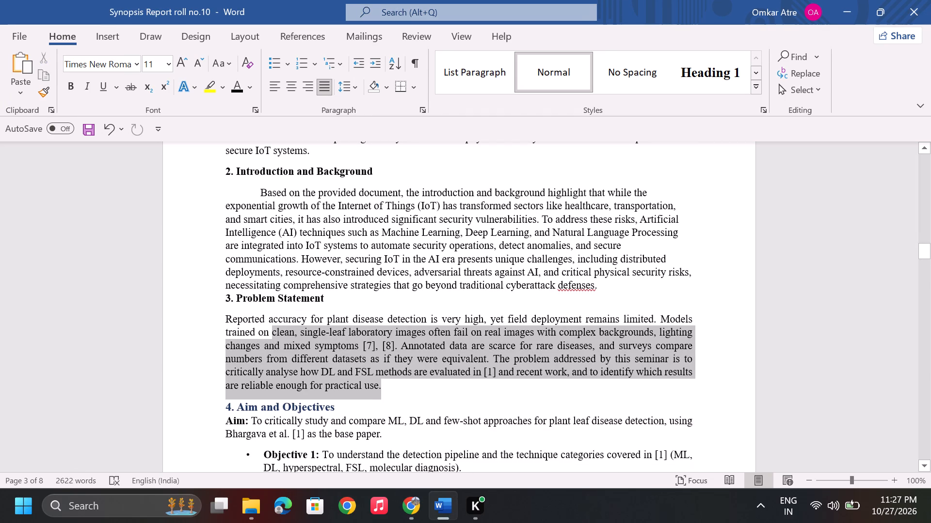
drag(282, 337, 269, 322)
right_click(276, 332)
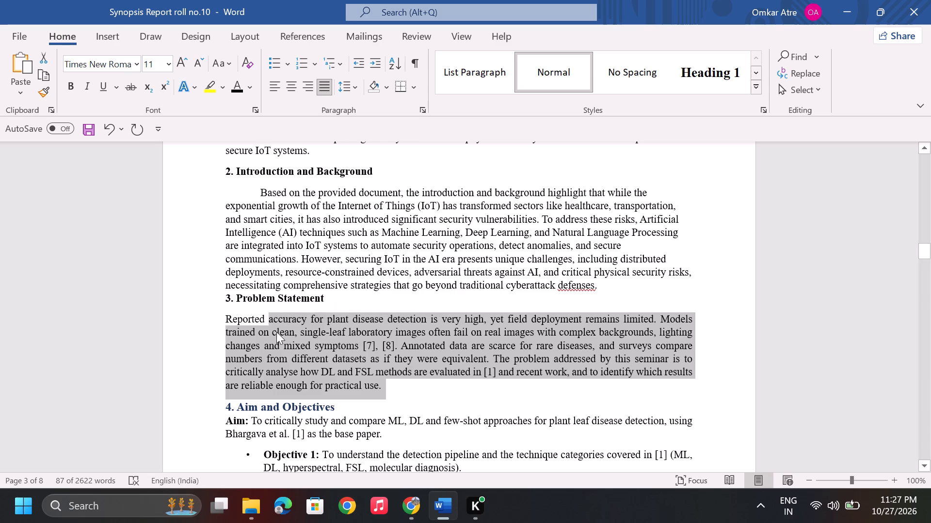
click(313, 142)
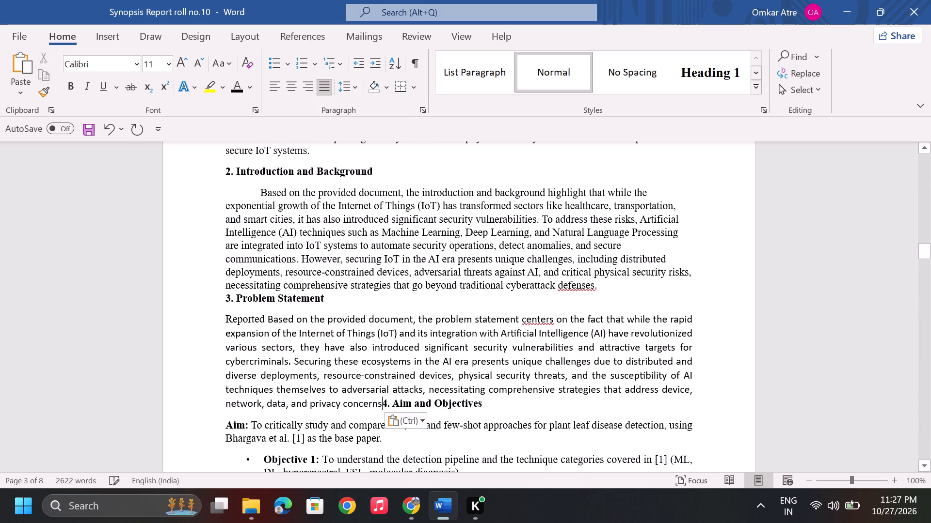
Copy the formatting of the word "Reported" onto the pasted problem statement paragraph with Format Painter.
click(253, 316)
click(39, 99)
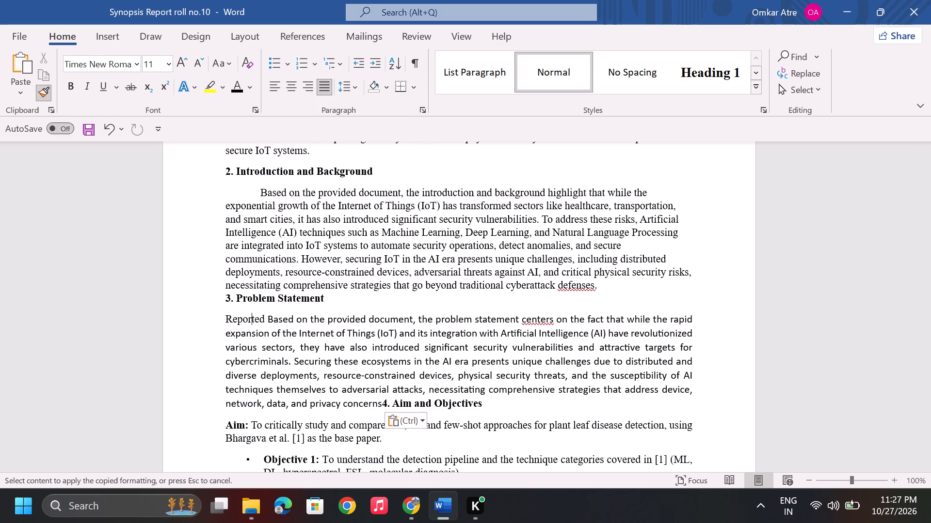
drag(267, 320, 355, 376)
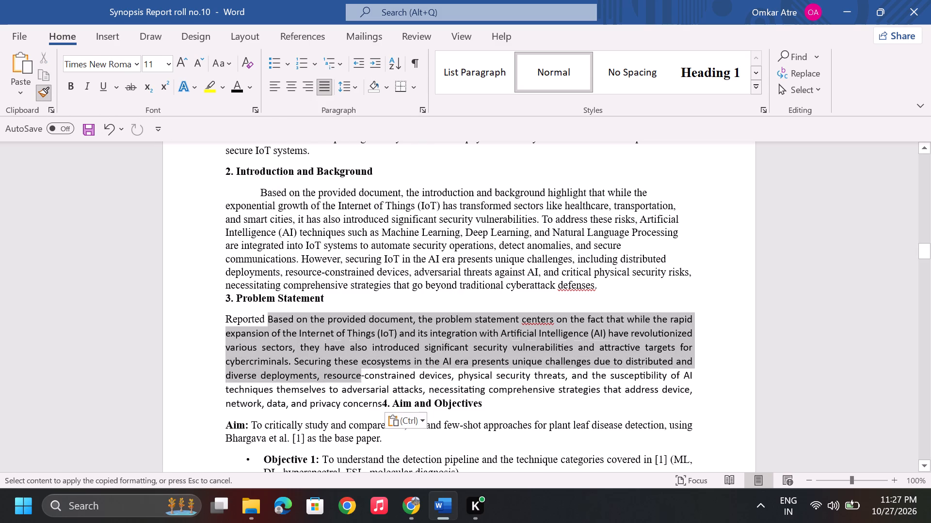
drag(355, 376, 380, 405)
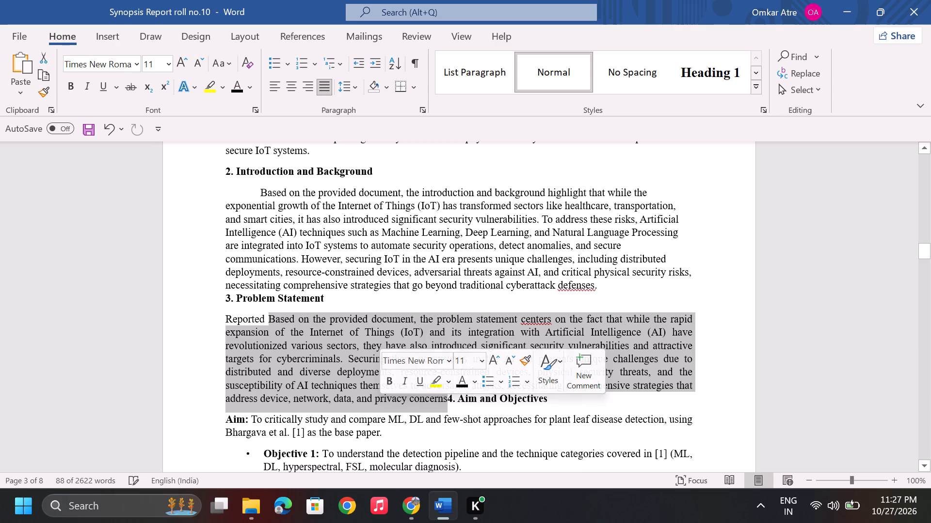
Move the "4. Aim and Objectives" heading onto its own line after the problem statement paragraph.
click(449, 400)
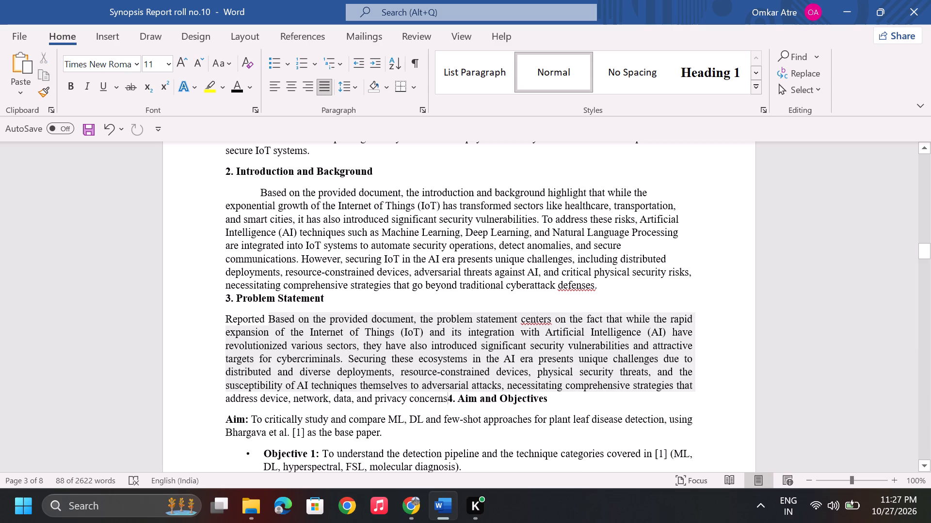
key(Return)
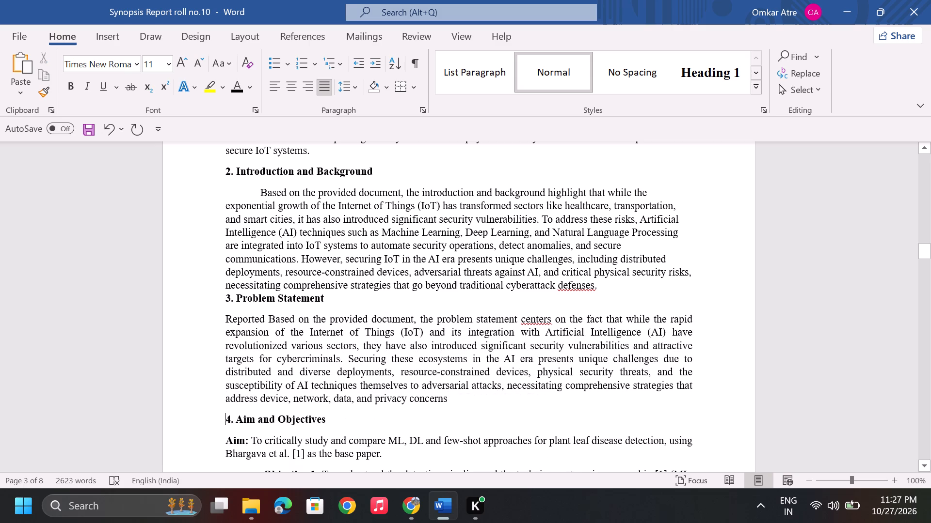
Delete the leftover word "Reported" from the problem statement paragraph and indent its first line.
click(269, 319)
key(BackSpace)
key(BackSpace)
key(BackSpace)
key(BackSpace)
key(BackSpace)
key(BackSpace)
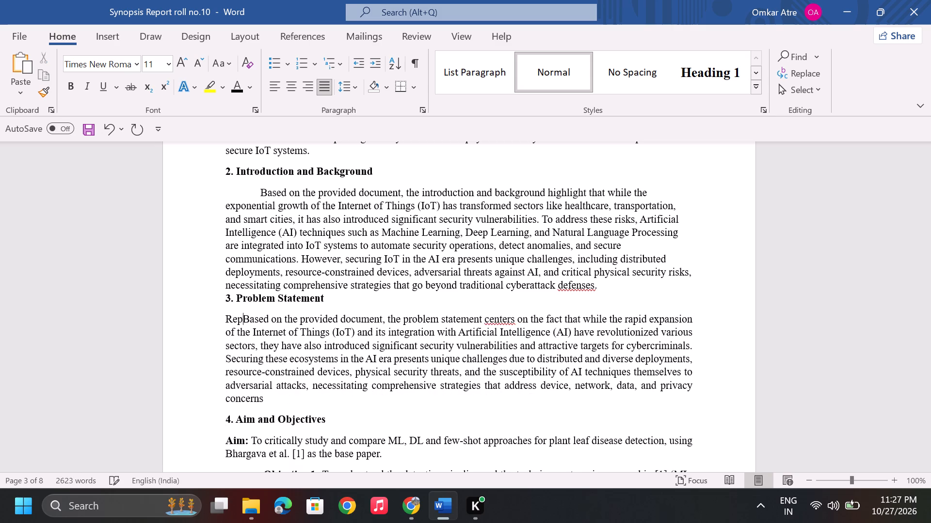
key(BackSpace)
key(BackSpace)
key(BackSpace)
key(Tab)
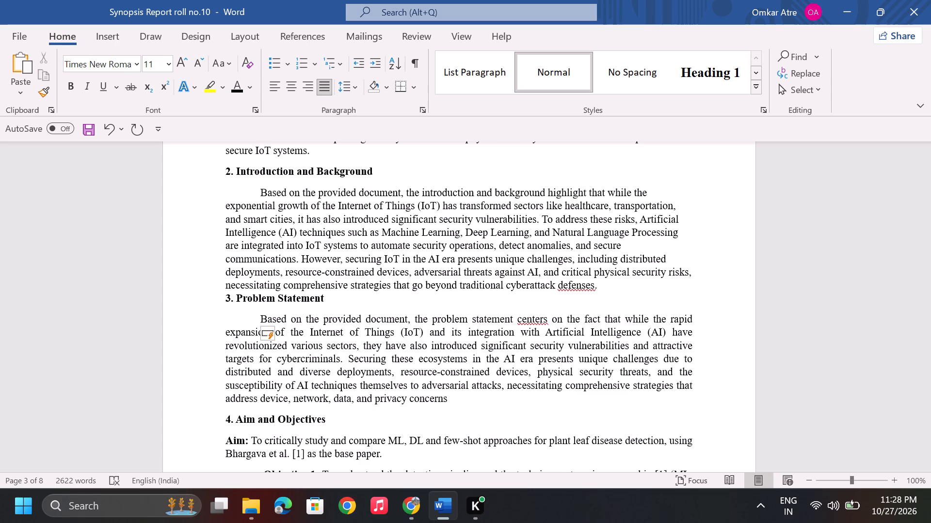
Justify the paragraph under "2. Introduction and Background".
scroll(471, 295, up, 4)
scroll(475, 293, down, 3)
scroll(475, 293, up, 4)
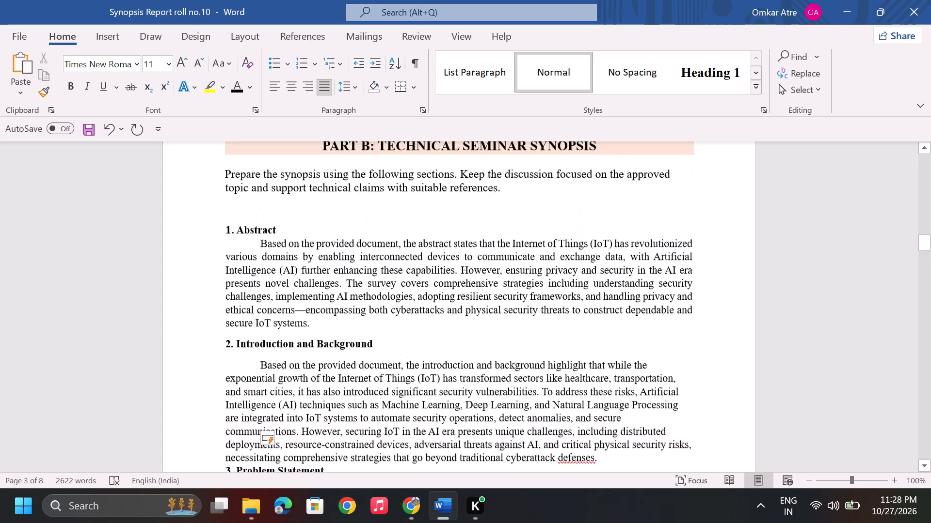
scroll(478, 291, up, 2)
scroll(478, 291, down, 3)
click(493, 341)
click(321, 89)
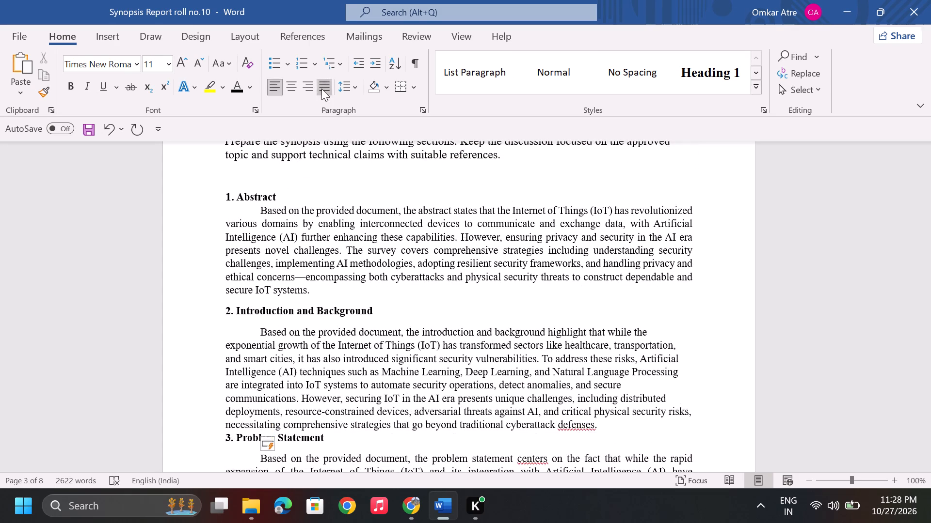
click(867, 326)
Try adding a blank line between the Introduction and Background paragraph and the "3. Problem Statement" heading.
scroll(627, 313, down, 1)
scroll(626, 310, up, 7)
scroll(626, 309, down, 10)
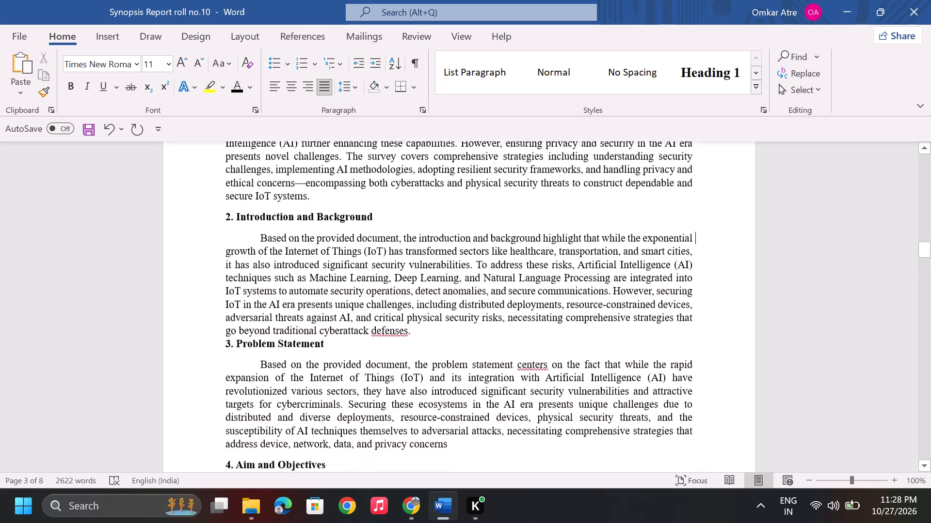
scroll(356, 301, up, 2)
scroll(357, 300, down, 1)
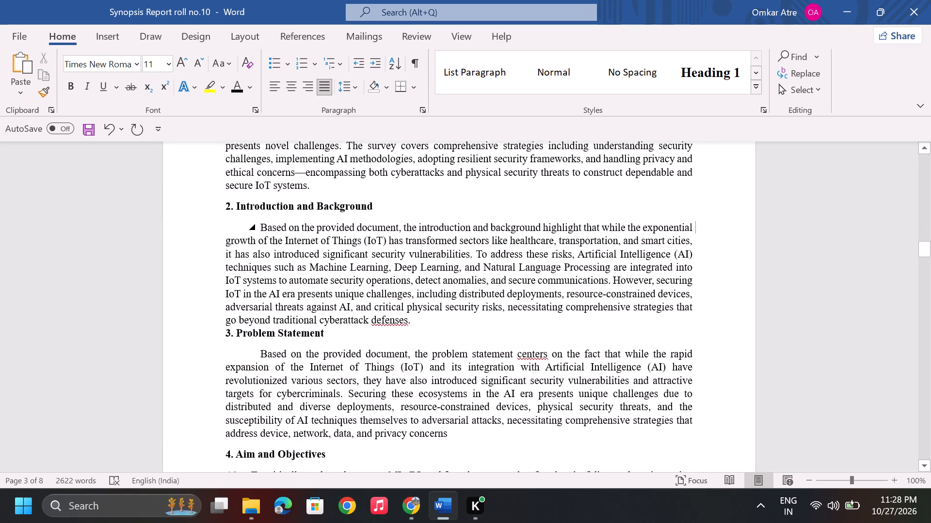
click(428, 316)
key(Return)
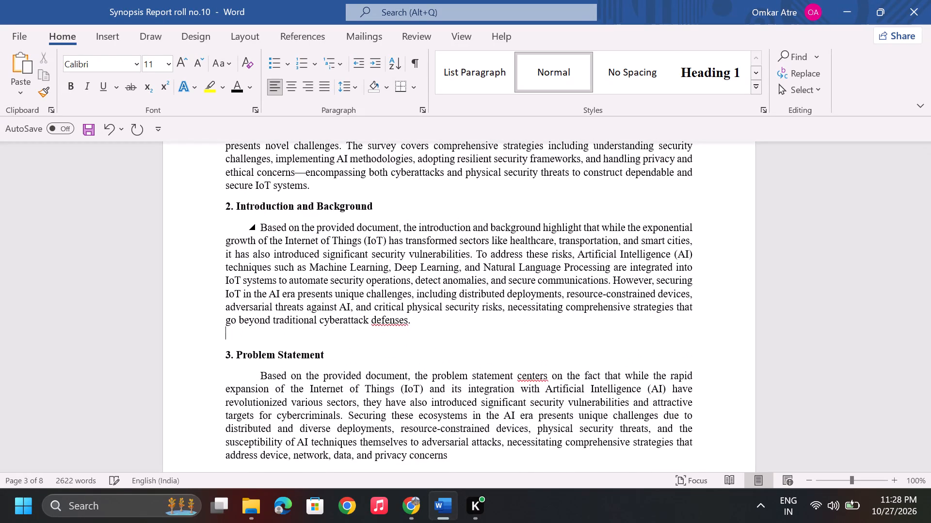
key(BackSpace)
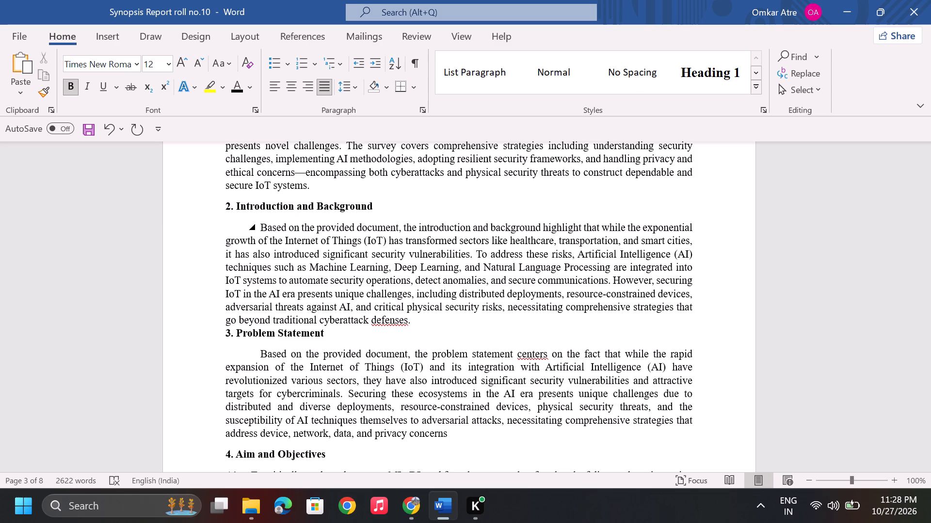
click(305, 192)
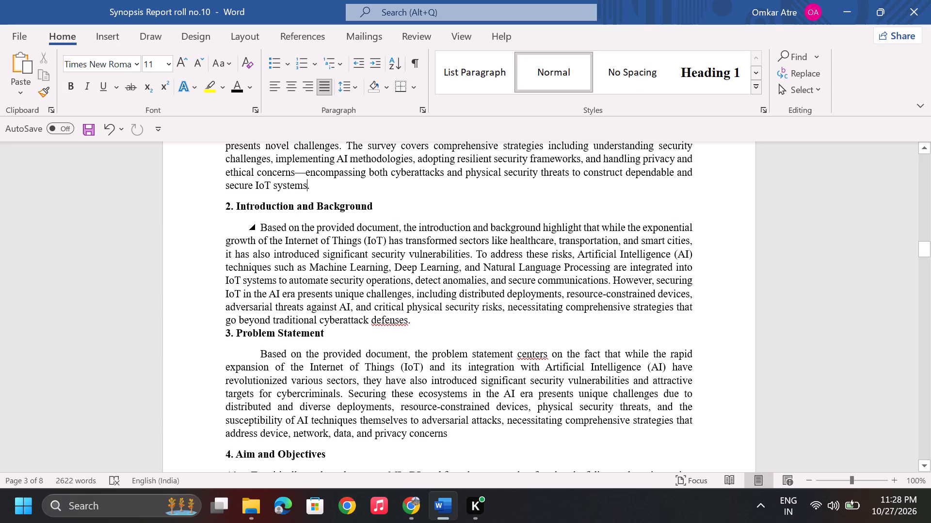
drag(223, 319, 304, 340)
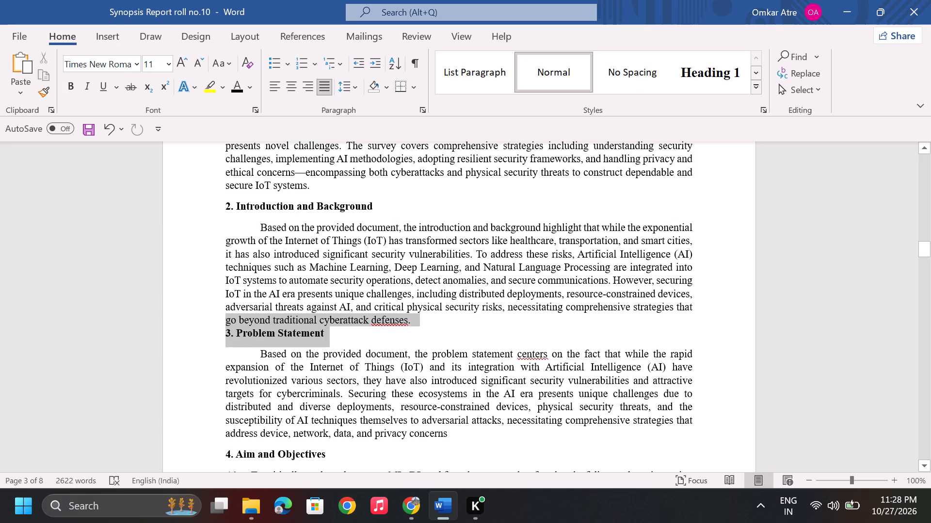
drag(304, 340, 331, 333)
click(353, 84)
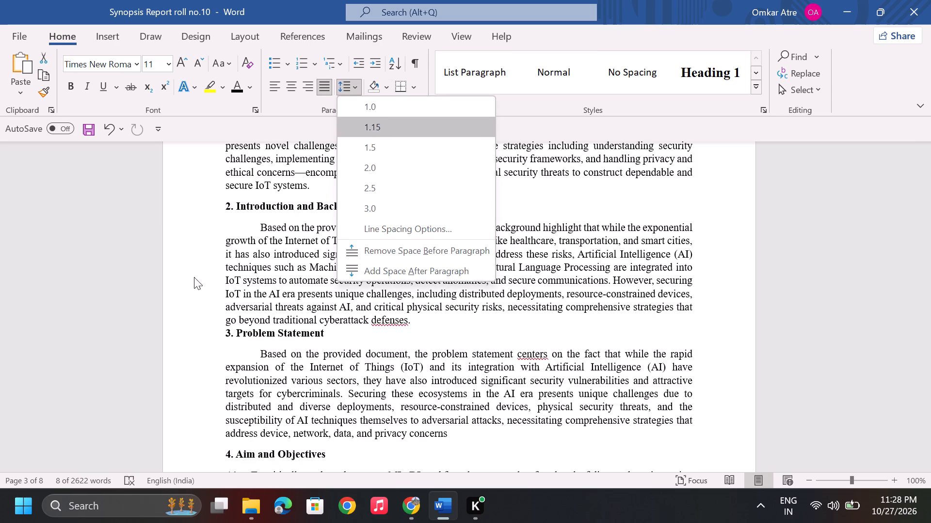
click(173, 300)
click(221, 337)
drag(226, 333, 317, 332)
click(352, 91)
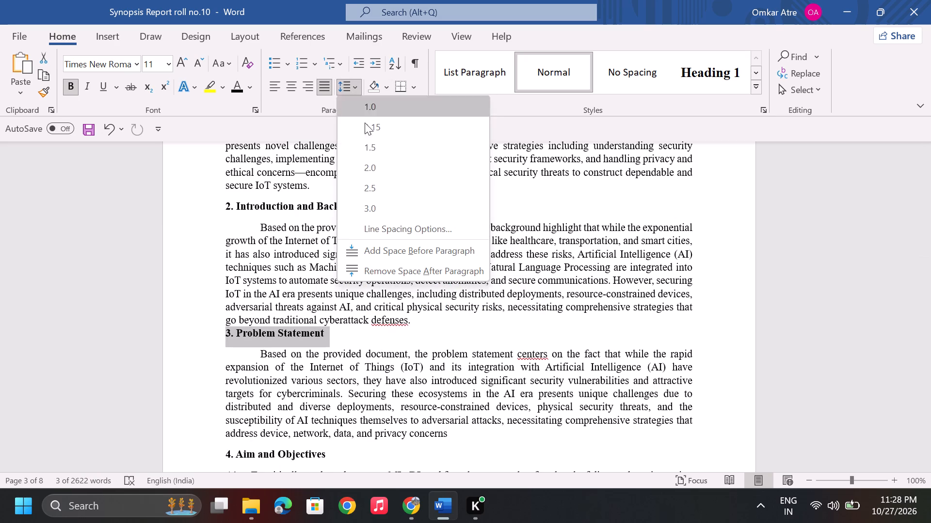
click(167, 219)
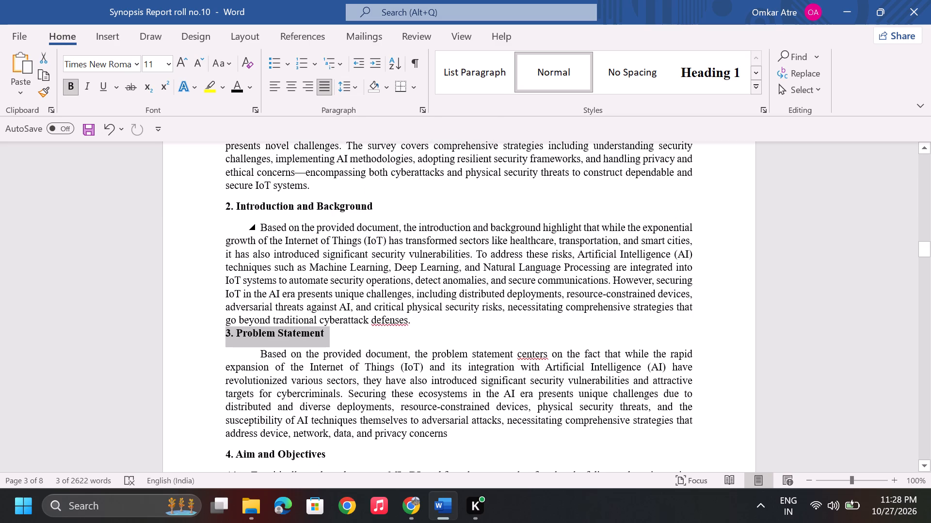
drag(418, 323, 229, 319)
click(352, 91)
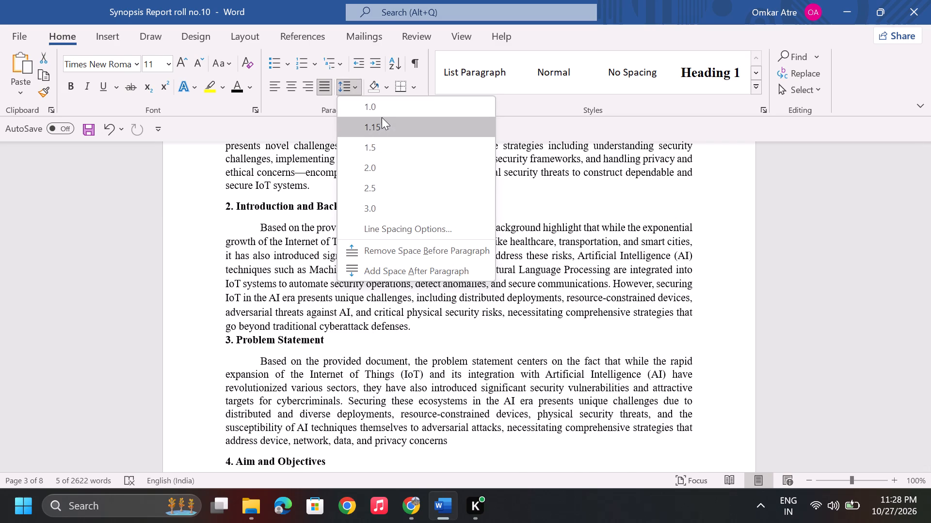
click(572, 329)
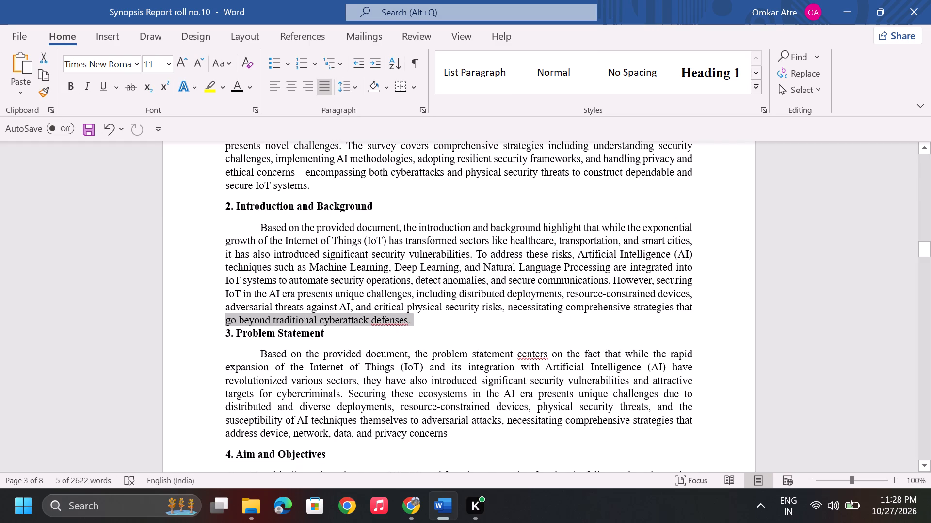
Re-create the paragraph break after the "2. Introduction and Background" heading and indent the paragraph's first line.
scroll(438, 319, up, 5)
scroll(444, 322, down, 2)
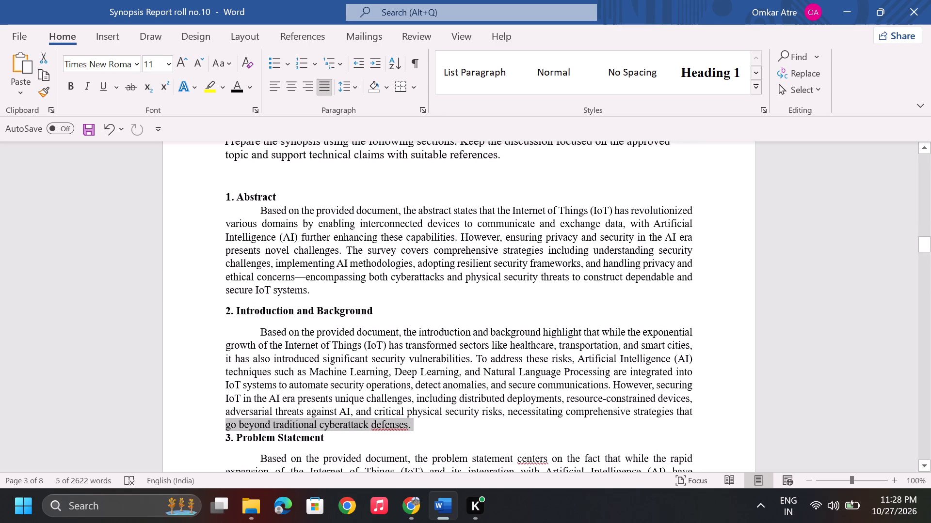
click(274, 323)
click(258, 329)
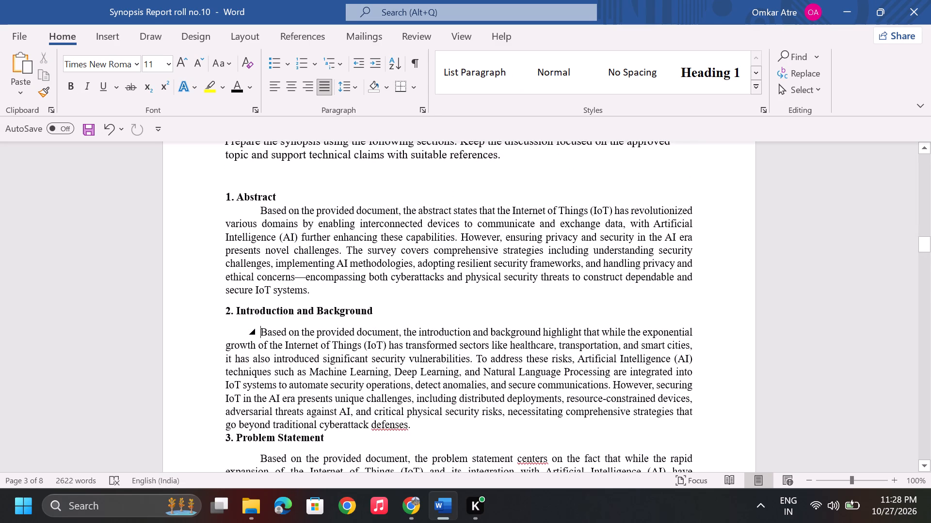
key(BackSpace)
key(BackSpace)
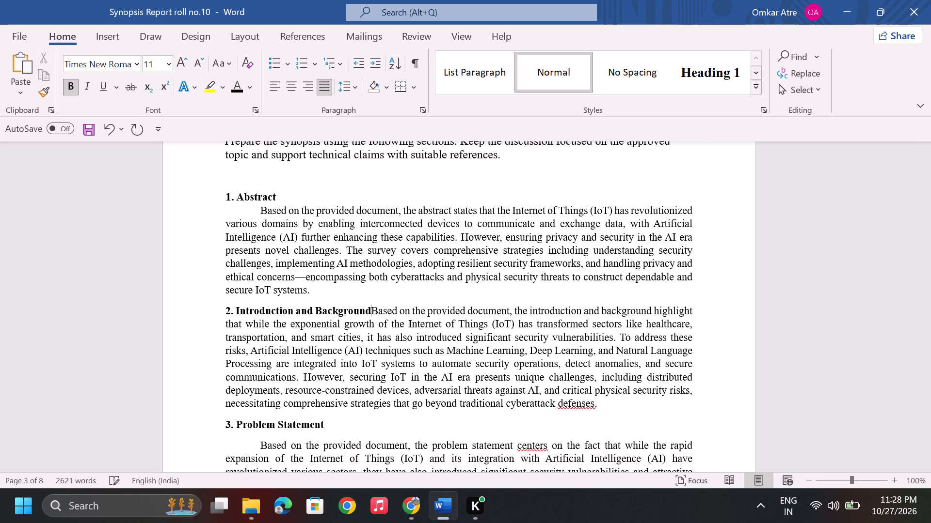
key(Return)
key(Tab)
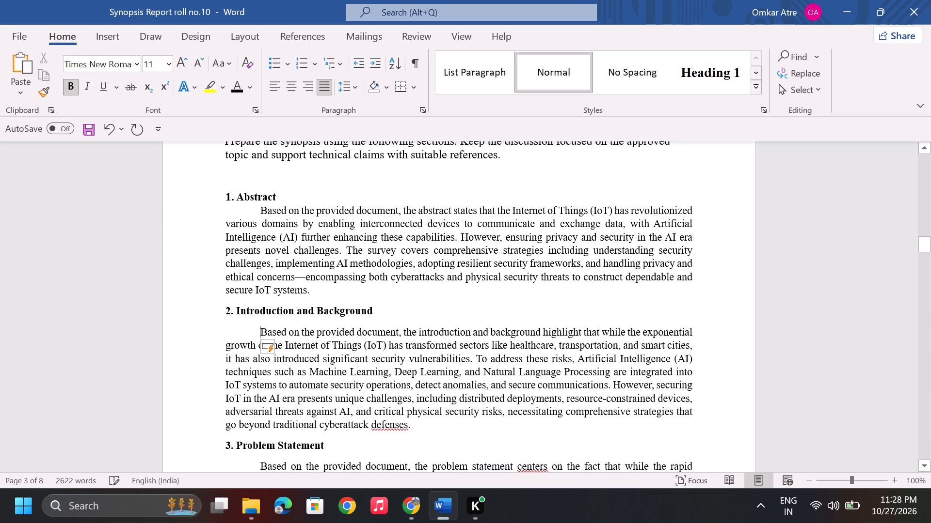
click(880, 265)
scroll(661, 338, down, 3)
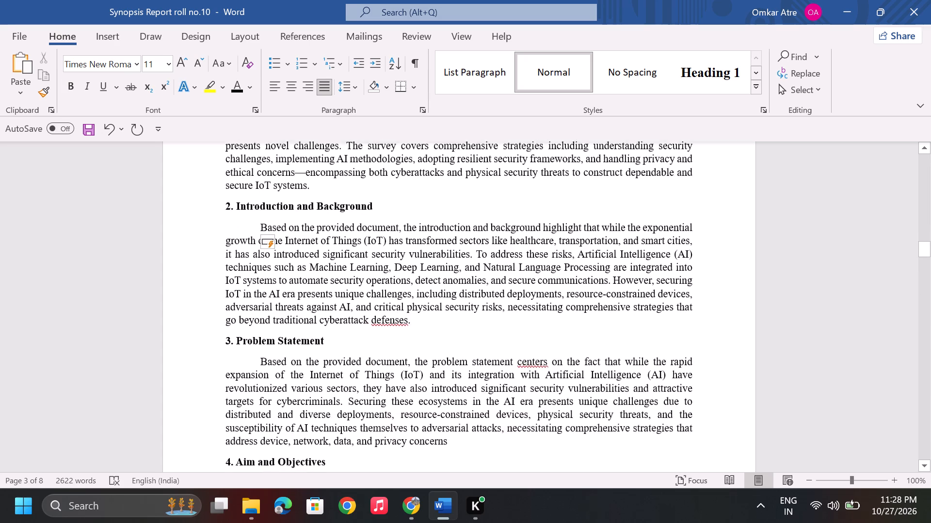
scroll(597, 337, down, 2)
scroll(417, 376, down, 2)
scroll(353, 348, down, 2)
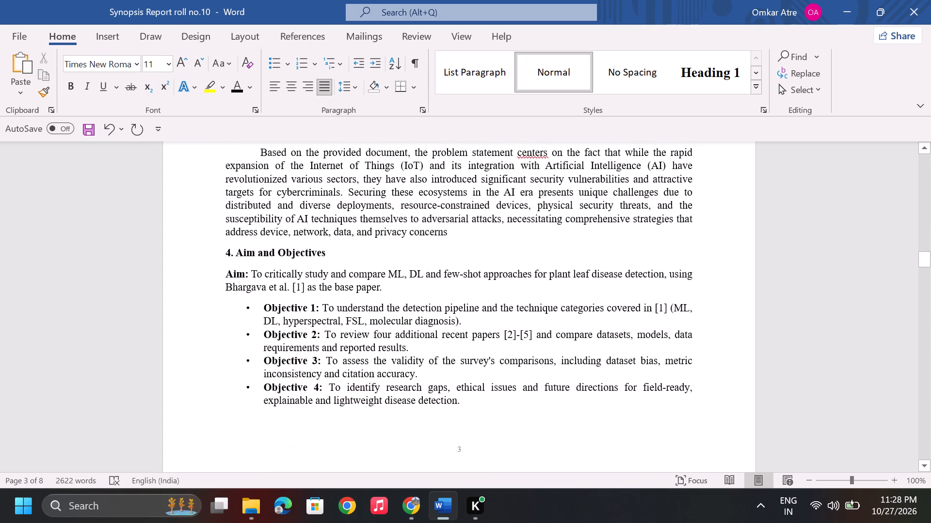
scroll(321, 339, up, 1)
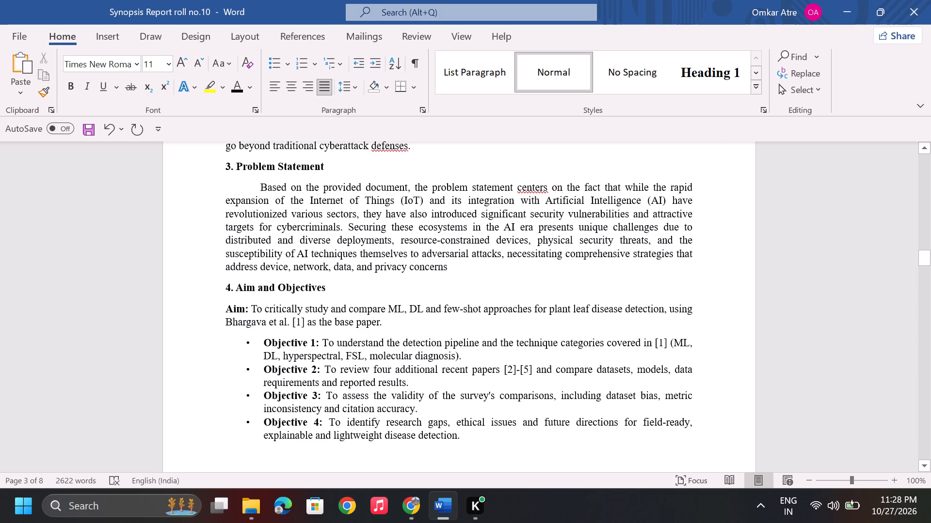
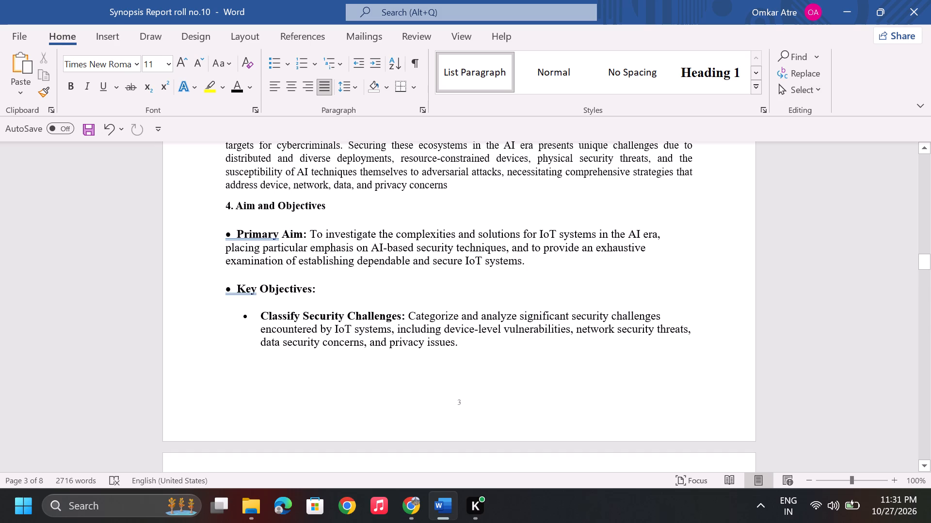
click(283, 235)
key(BackSpace)
key(BackSpace)
key(BackSpace)
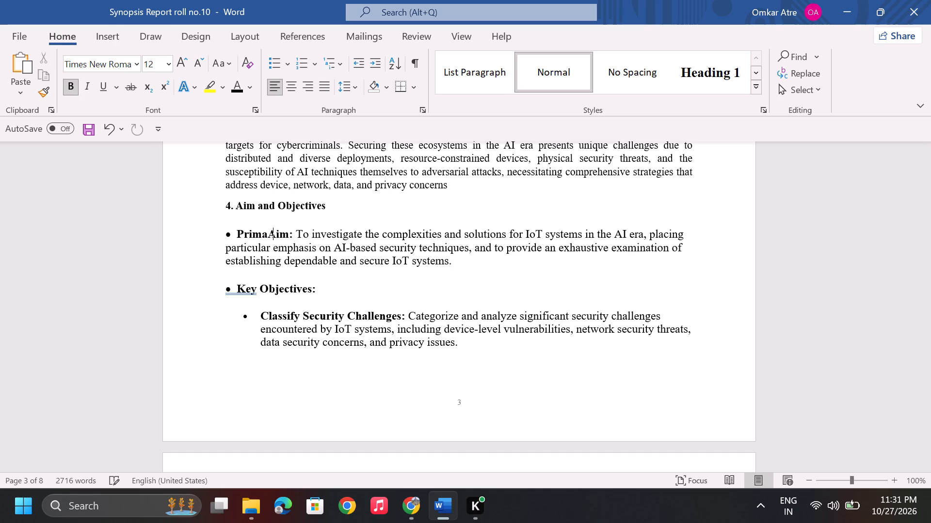
key(BackSpace)
key(BackSpace)
key(BackSpace)
key(BackSpace)
key(BackSpace)
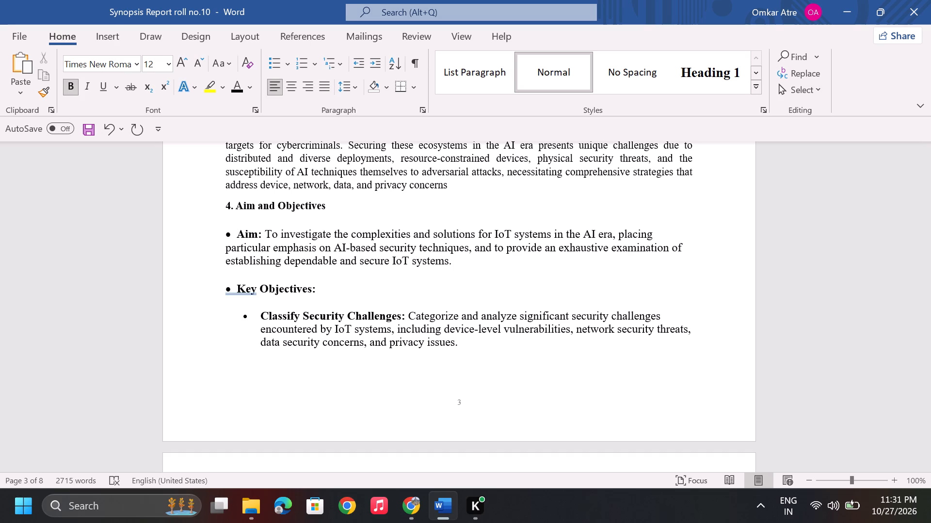
key(BackSpace)
key(BackSpace)
key(BackSpace)
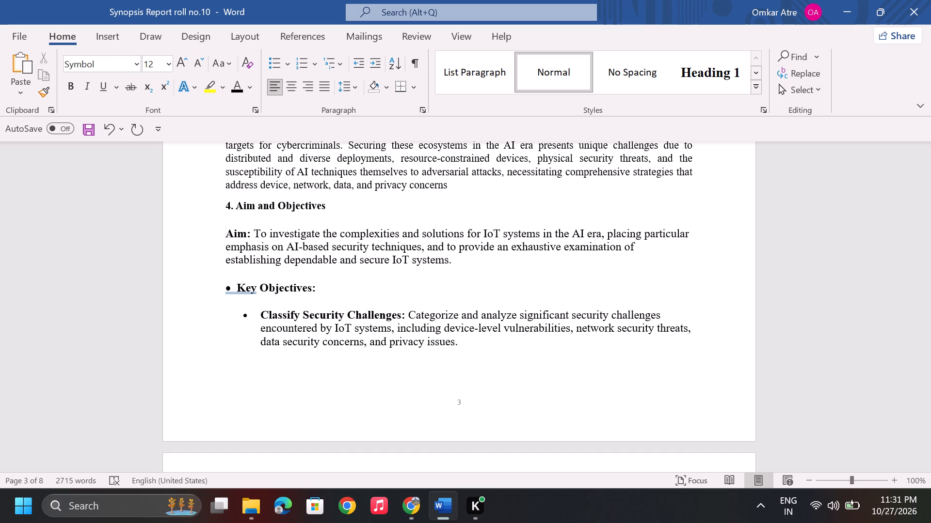
Copy the "3. Problem Statement" heading's formatting onto the "Key Objectives:" line.
scroll(313, 242, up, 4)
click(290, 224)
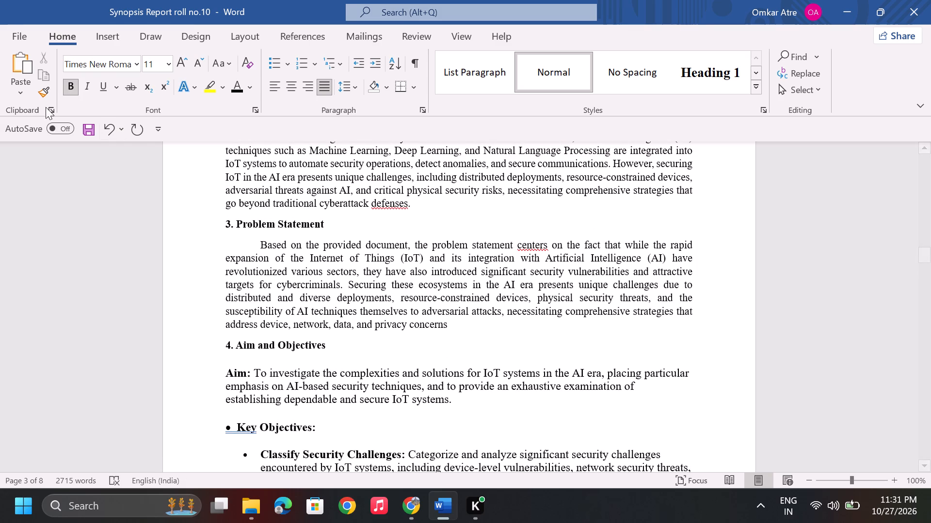
click(42, 92)
scroll(378, 337, down, 2)
scroll(333, 347, down, 1)
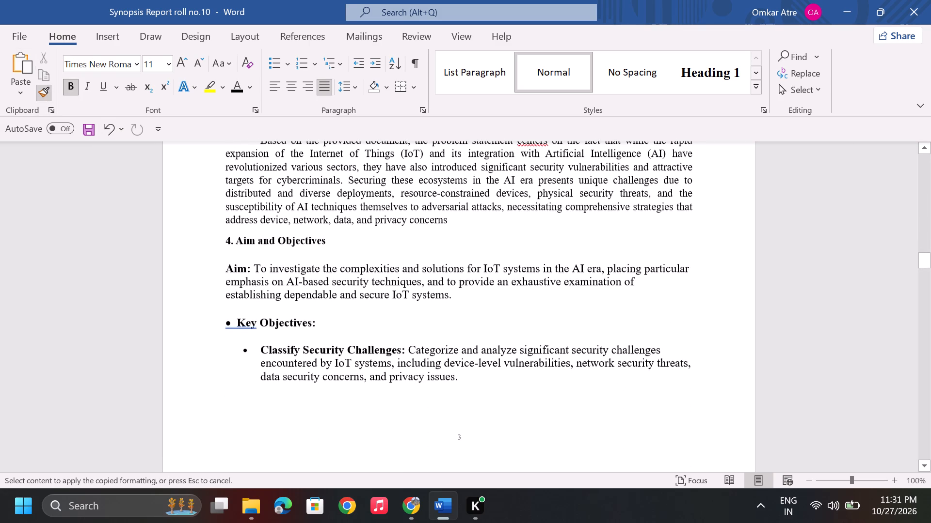
drag(321, 323, 202, 323)
click(302, 340)
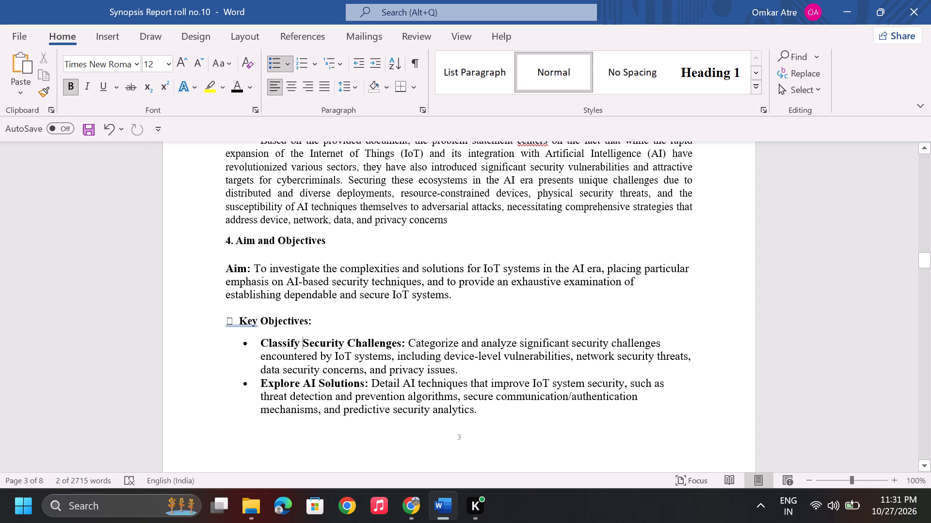
Remove the bullet symbol and spaces before "Key Objectives:" and keep the label on its own line below the Aim paragraph.
click(239, 323)
key(BackSpace)
key(BackSpace)
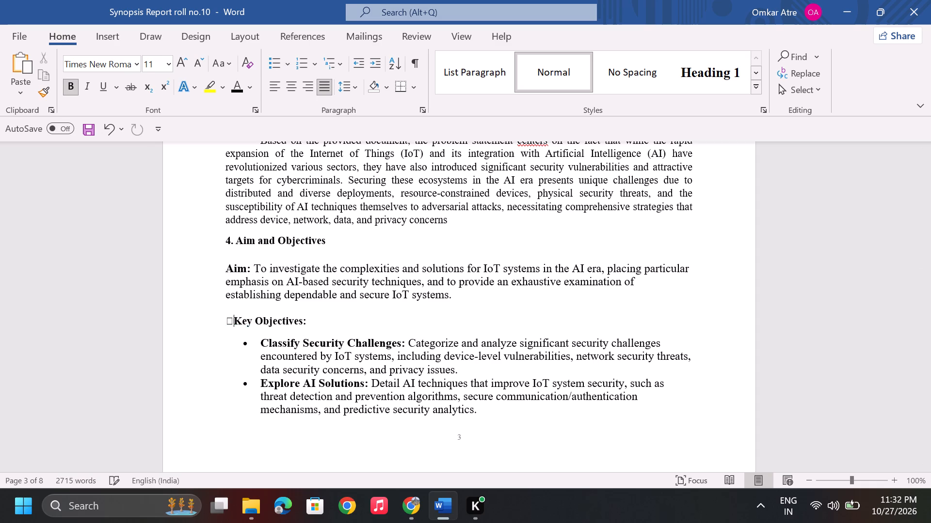
key(BackSpace)
key(BackSpace)
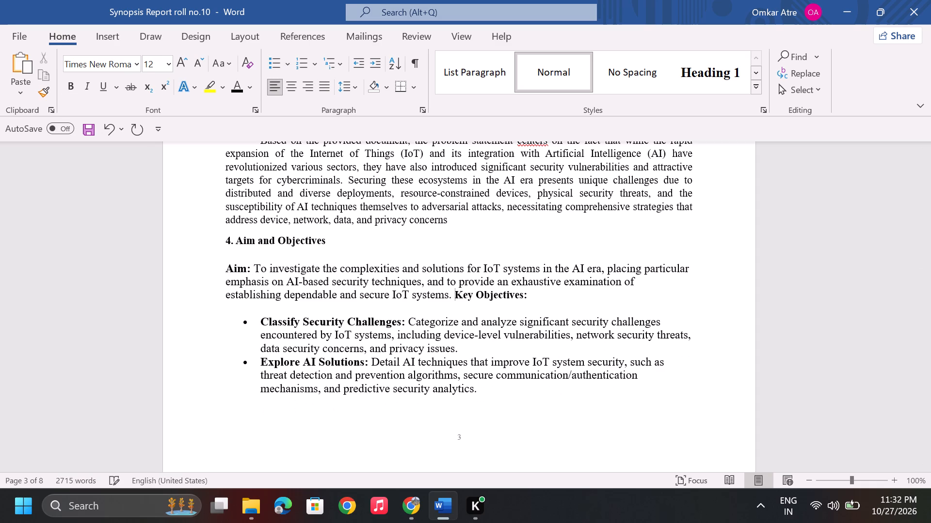
key(Return)
scroll(294, 331, down, 1)
scroll(298, 323, up, 2)
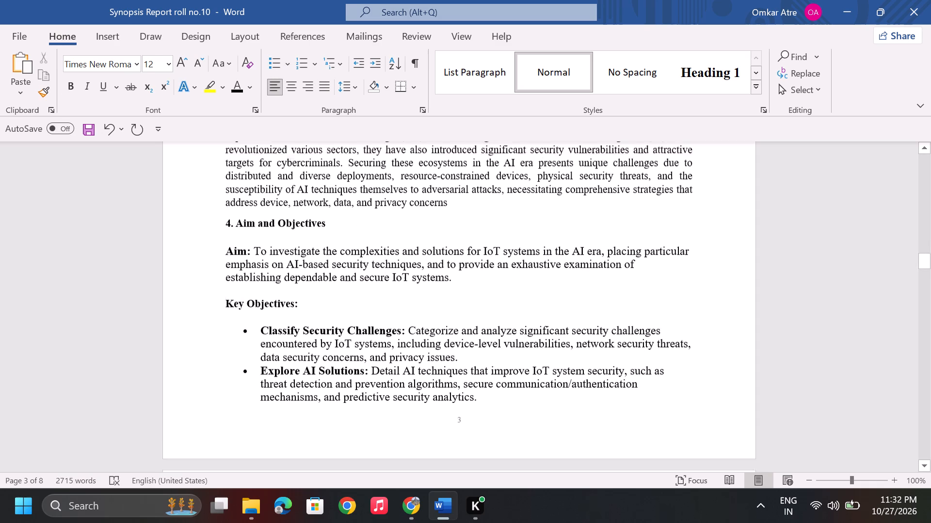
Copy the Problem Statement body text's formatting onto the Aim paragraph, from "To investigate" through its last line.
click(299, 315)
click(384, 253)
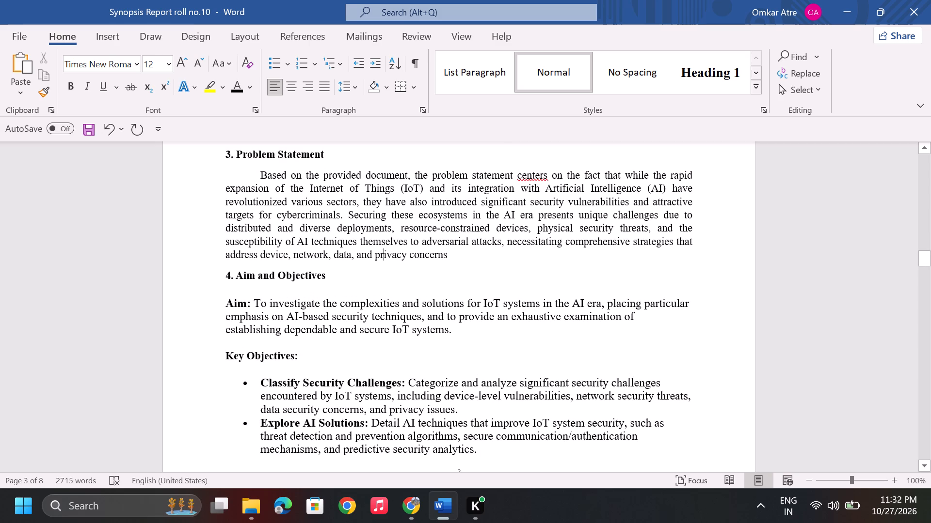
click(42, 91)
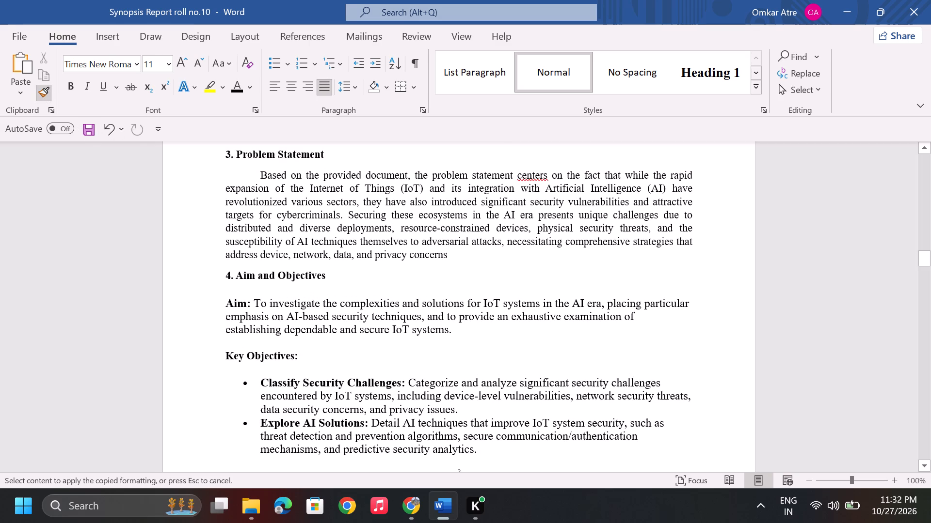
drag(255, 304, 512, 344)
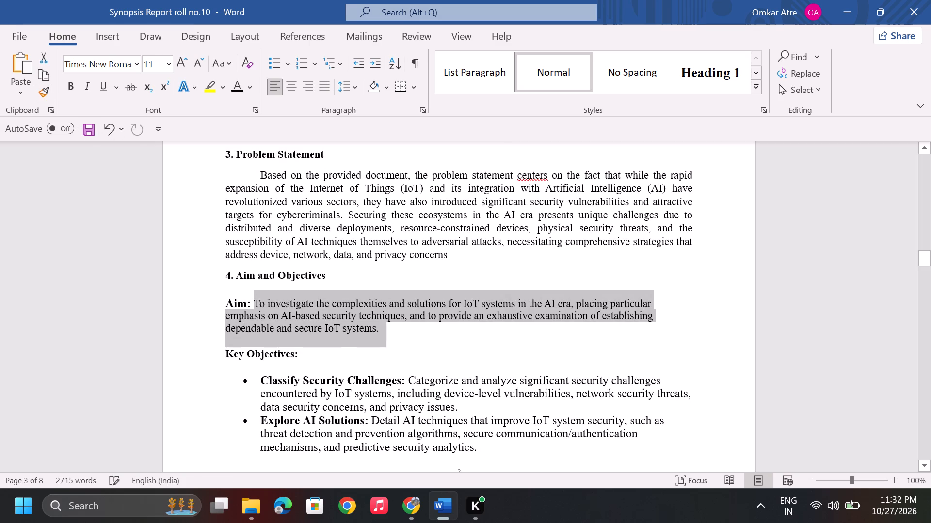
click(271, 323)
scroll(283, 304, up, 1)
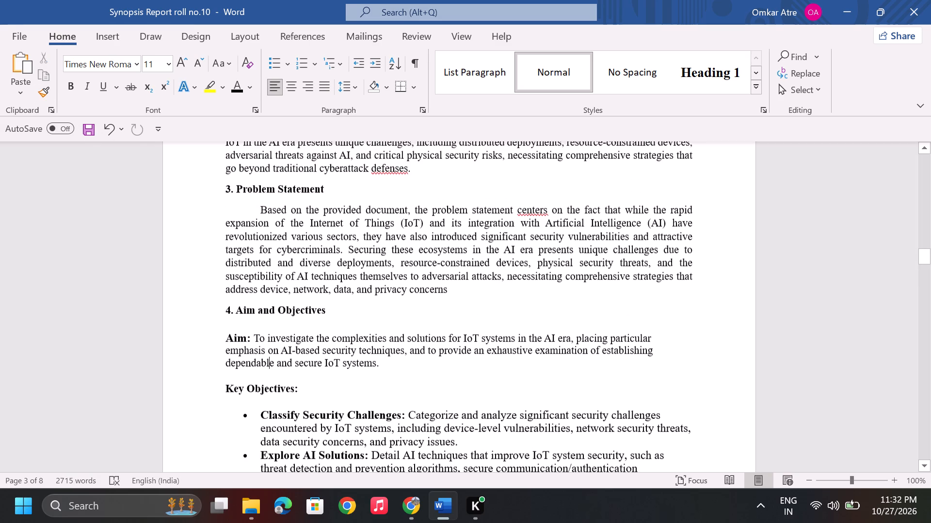
scroll(353, 302, down, 2)
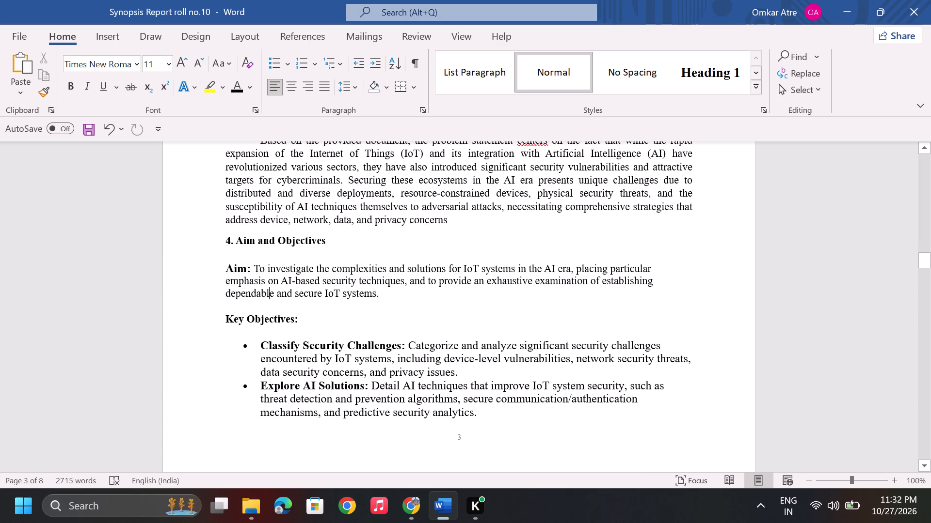
Copy the "4. Aim and Objectives" heading's formatting onto the "Aim:" label.
click(243, 242)
click(38, 93)
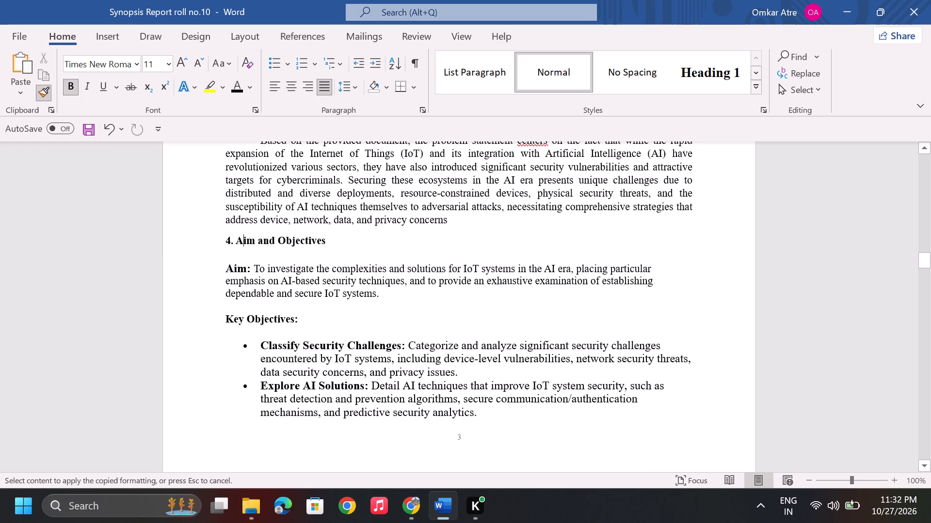
drag(251, 271, 218, 271)
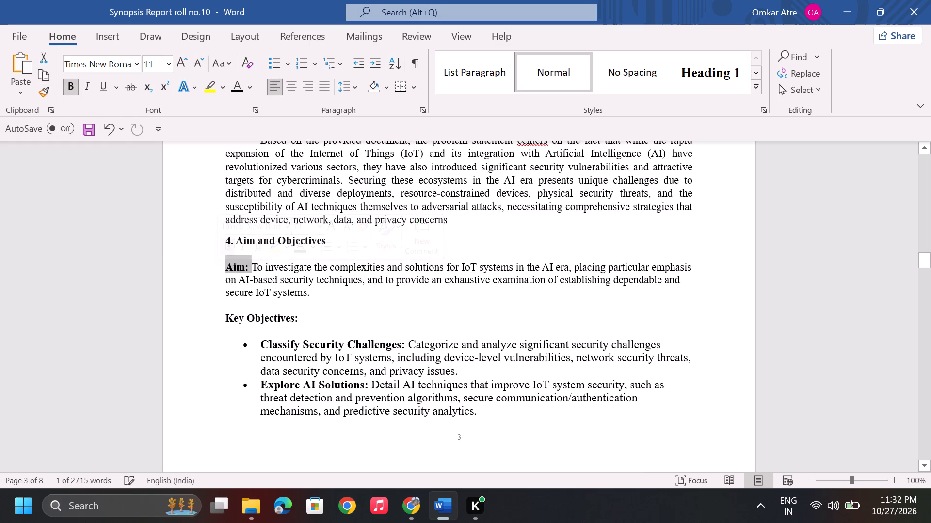
Copy the "Key Objectives:" line's formatting onto the first bullet's label, "Classify Security Challenges:".
click(253, 315)
scroll(305, 323, down, 2)
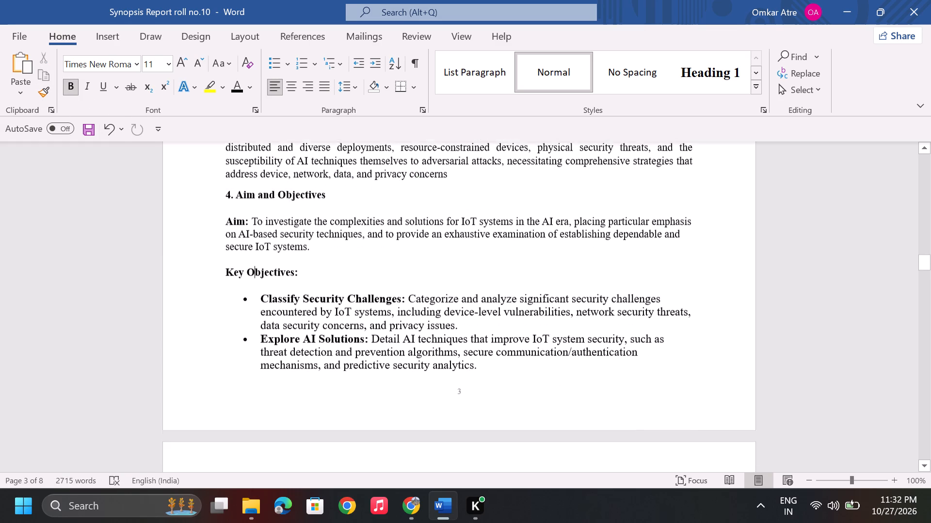
scroll(276, 261, up, 1)
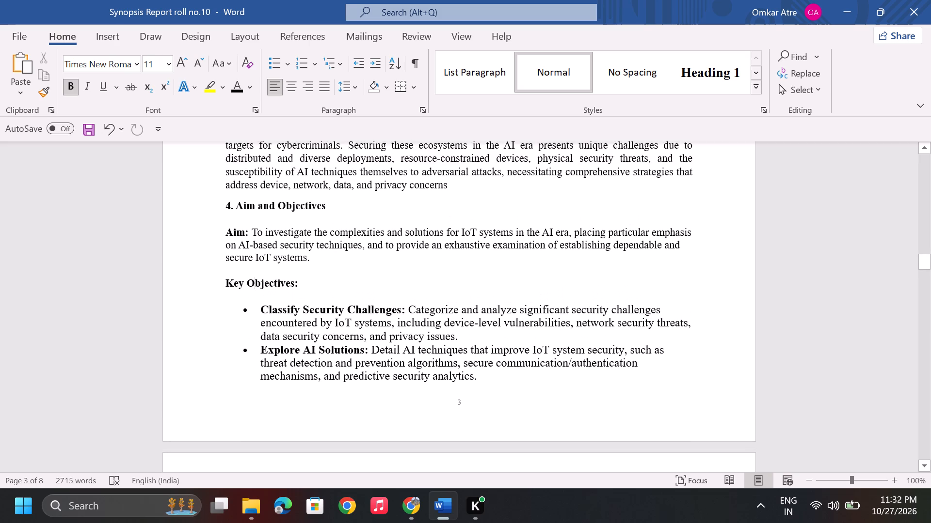
click(48, 97)
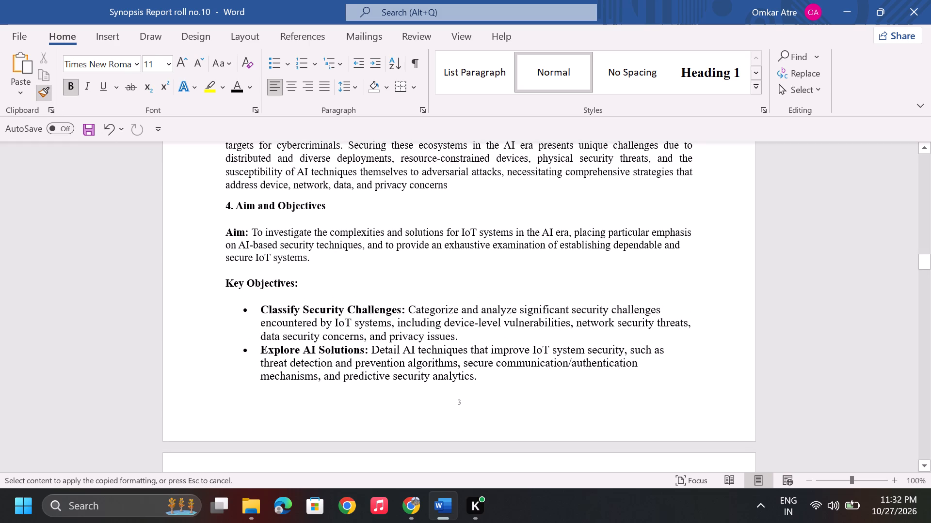
drag(407, 309, 240, 314)
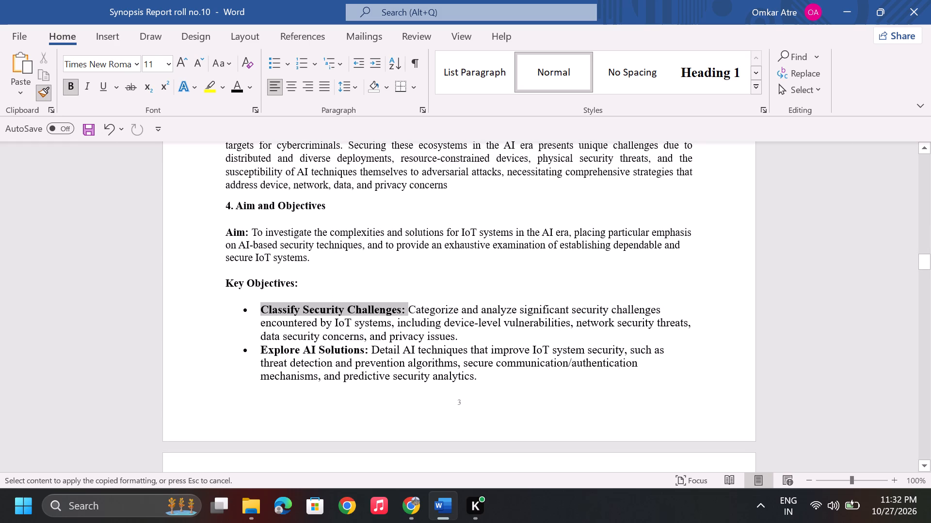
drag(240, 314, 251, 312)
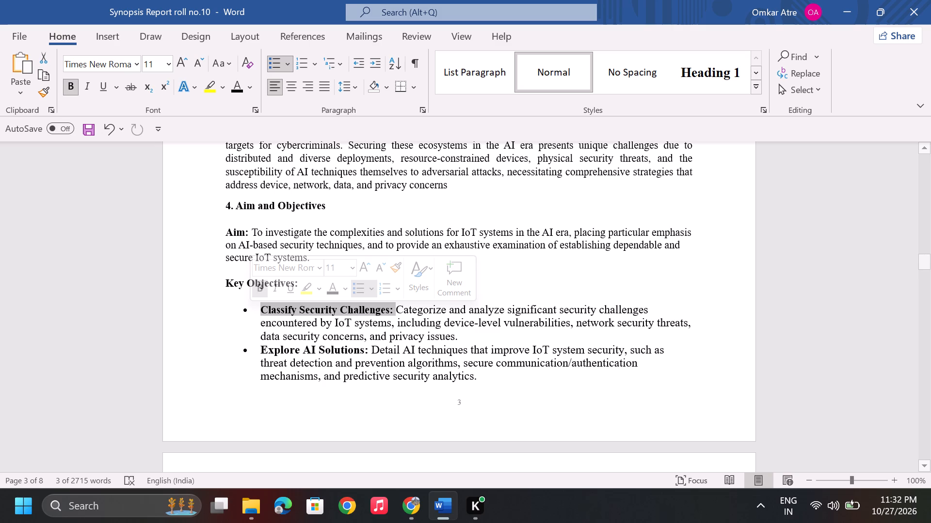
Copy the "Classify Security Challenges:" label's formatting onto the second bullet's label, "Explore AI Solutions:".
click(365, 314)
click(369, 311)
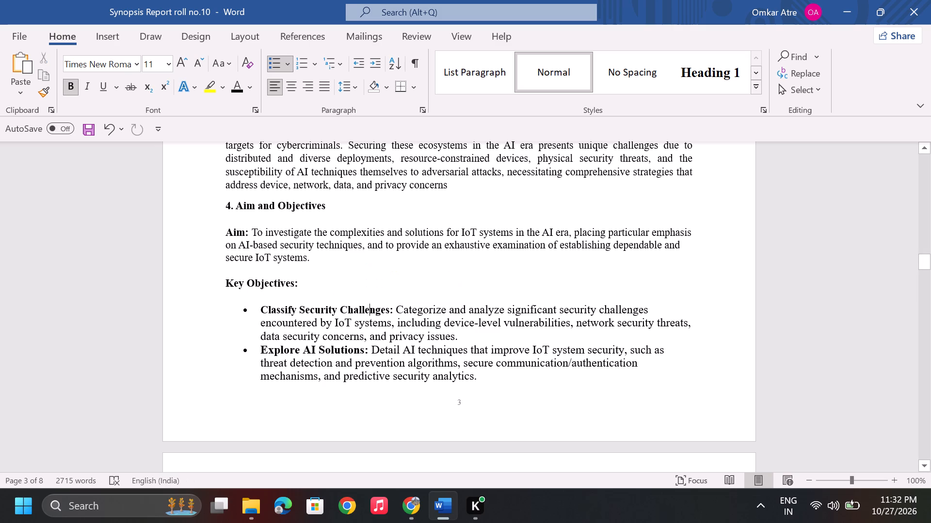
click(375, 311)
drag(393, 311, 283, 312)
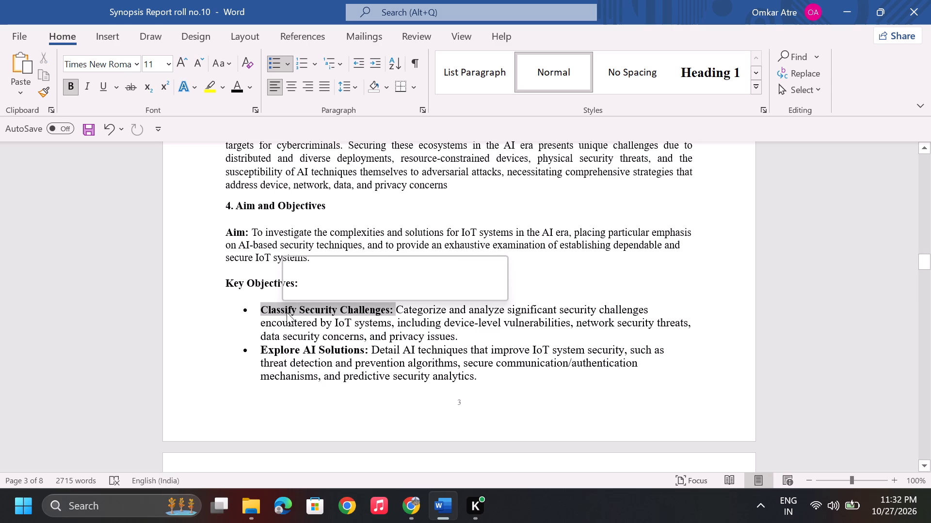
click(426, 268)
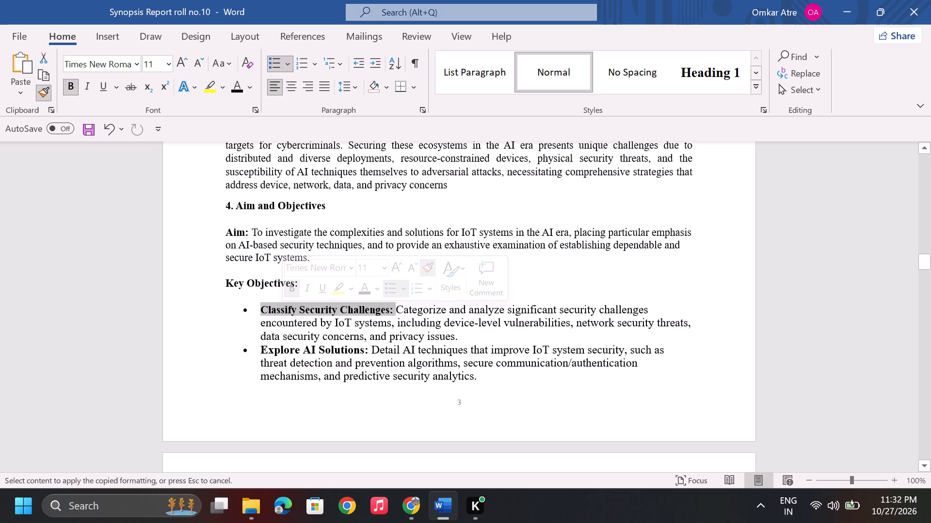
drag(370, 352, 276, 350)
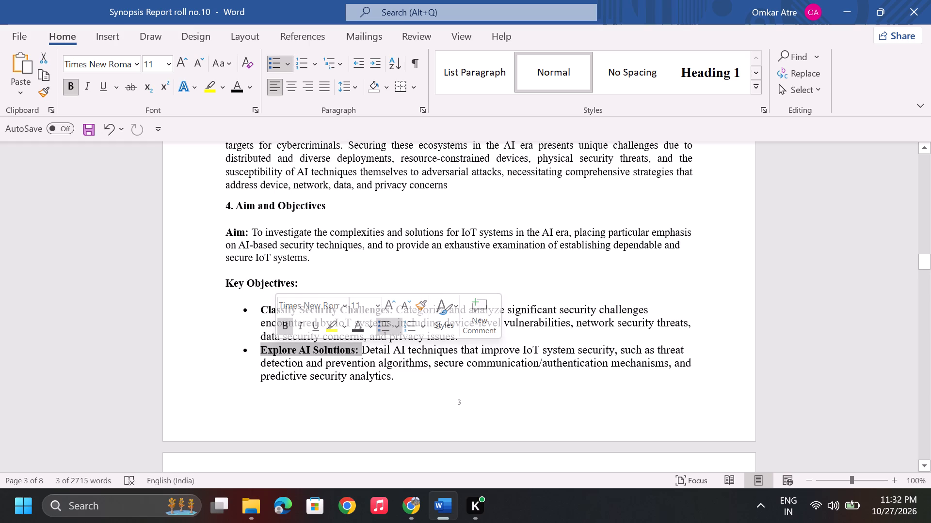
Copy the "Explore AI Solutions:" label's formatting onto the third bullet's label, "Examine Frameworks & Approaches:".
scroll(364, 360, down, 3)
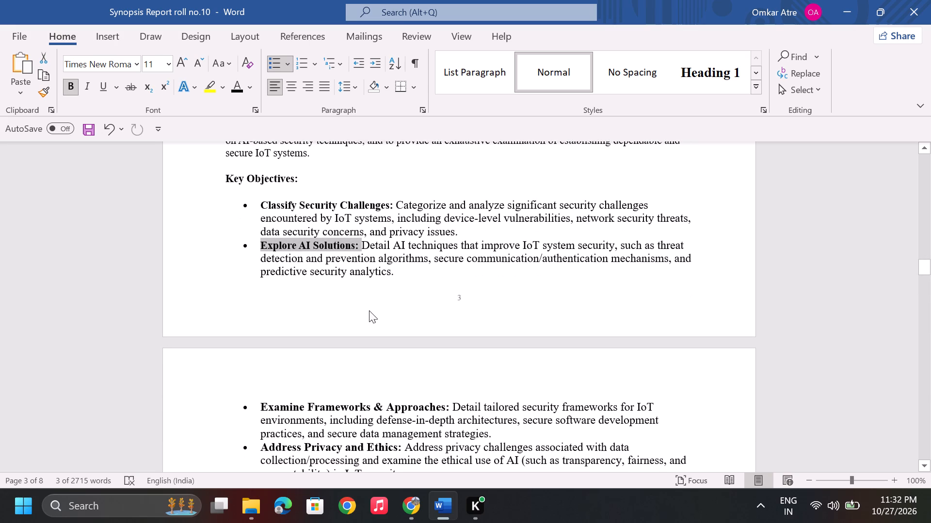
click(356, 244)
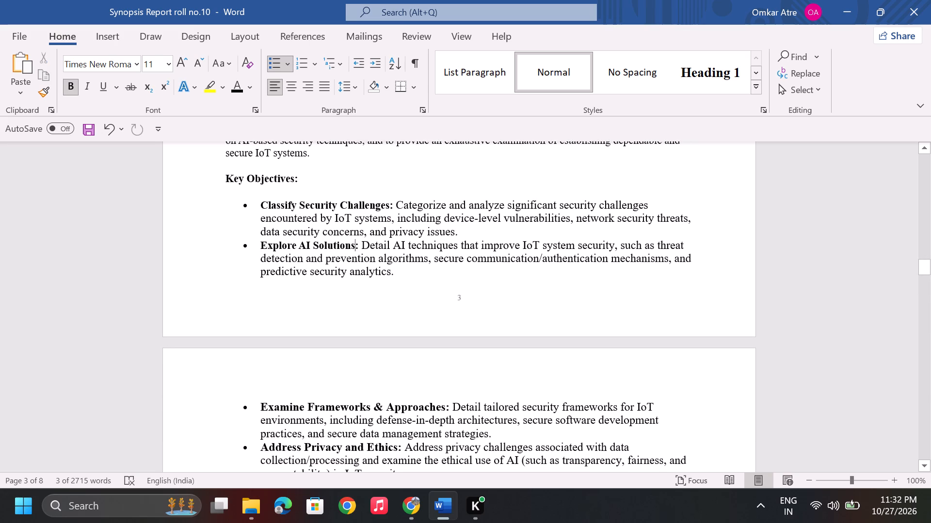
drag(359, 246, 319, 246)
click(462, 192)
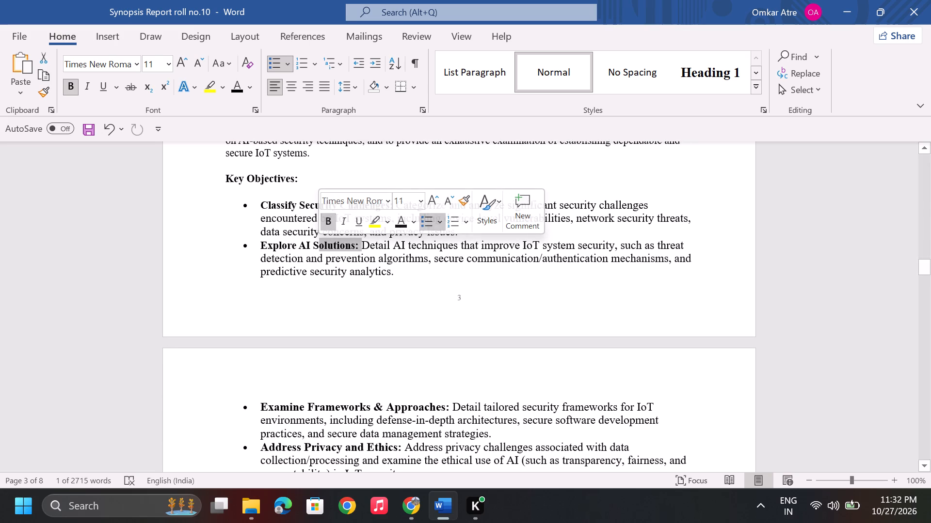
click(467, 205)
drag(453, 408, 452, 407)
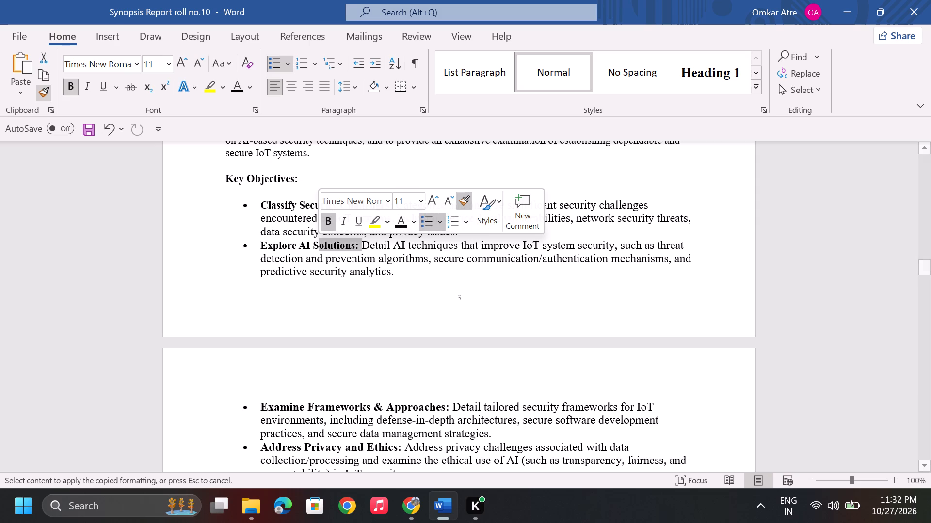
drag(452, 407, 267, 409)
click(410, 415)
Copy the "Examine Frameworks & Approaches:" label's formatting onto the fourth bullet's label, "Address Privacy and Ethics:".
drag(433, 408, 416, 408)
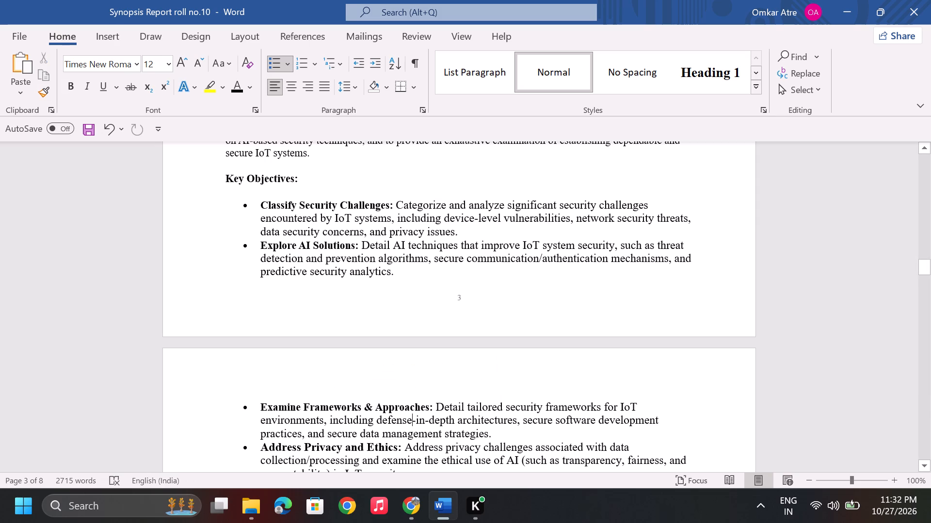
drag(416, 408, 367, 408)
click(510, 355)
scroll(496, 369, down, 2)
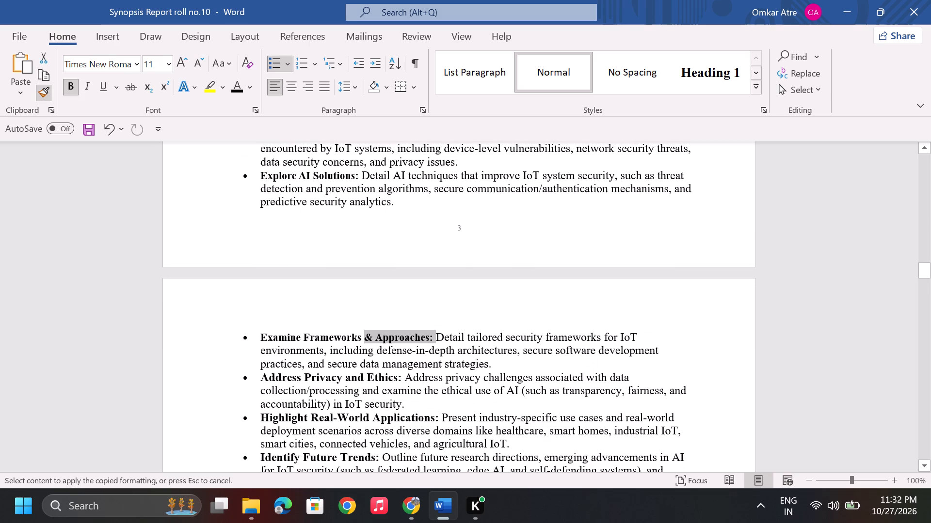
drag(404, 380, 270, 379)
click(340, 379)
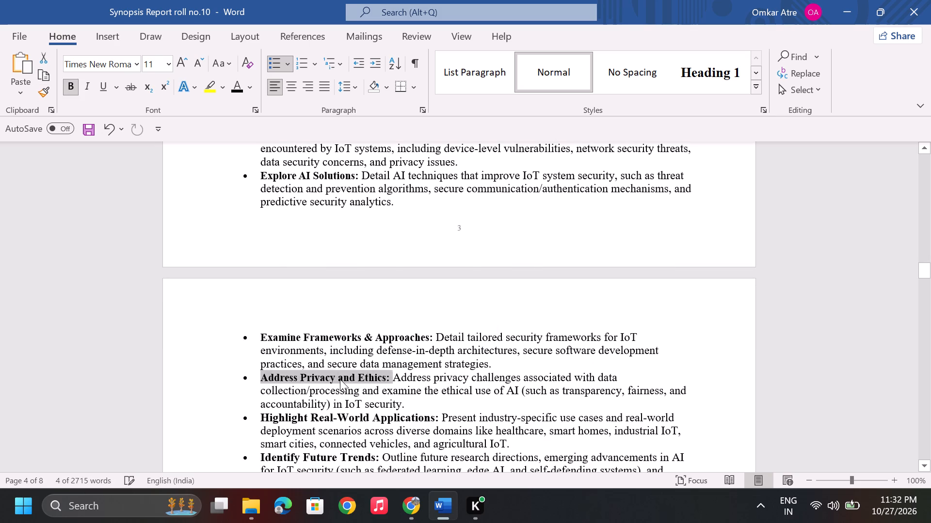
Delete the last three objectives, from "Address Privacy and Ethics" through "Identify Future Trends", and the leftover blank space before "5. Scope and Significance".
scroll(414, 376, down, 3)
drag(474, 387, 380, 332)
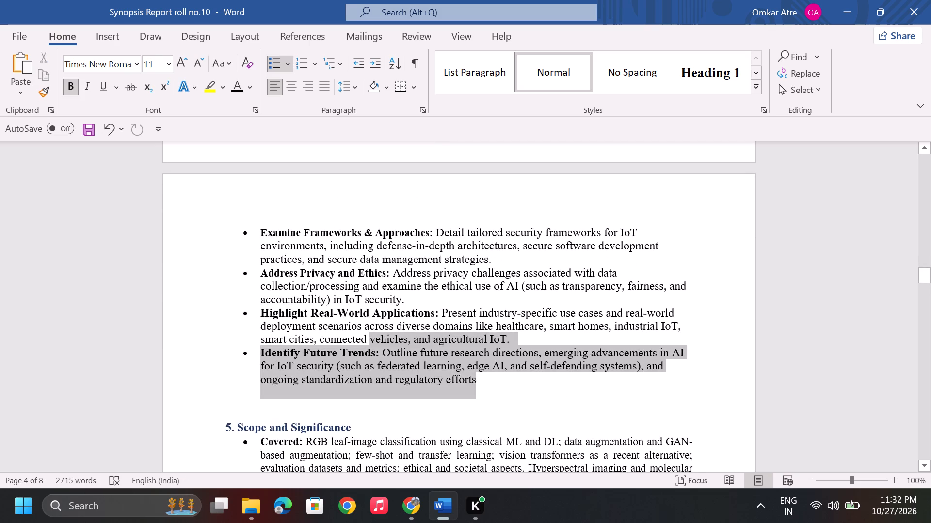
drag(380, 332, 269, 275)
scroll(279, 280, up, 7)
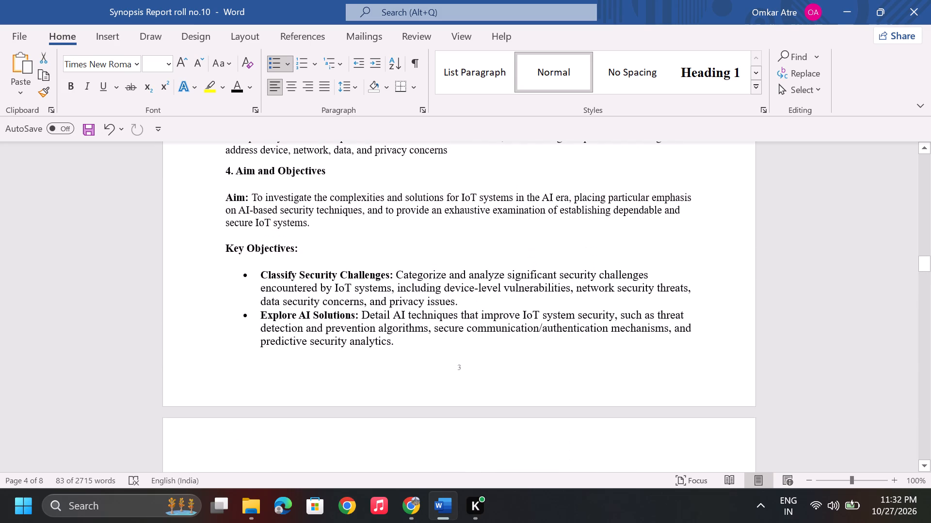
scroll(309, 299, up, 3)
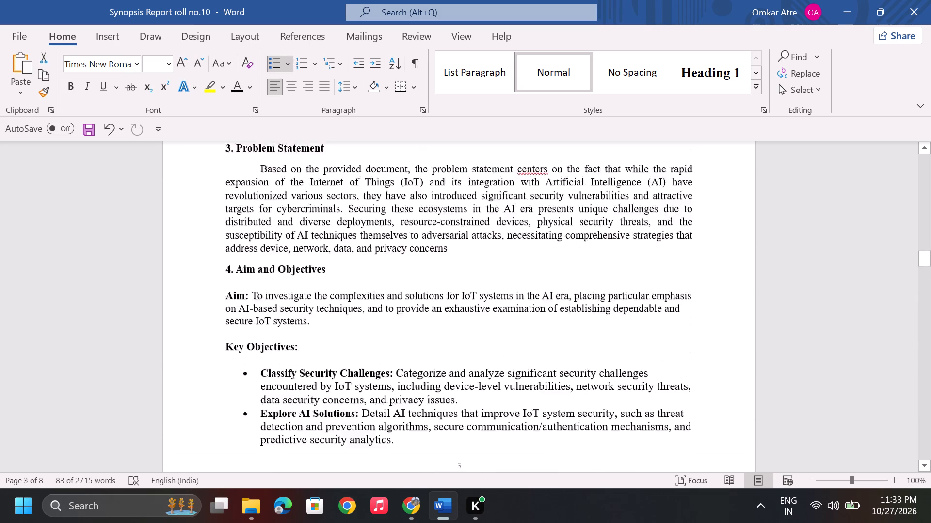
scroll(311, 299, up, 2)
scroll(311, 299, down, 10)
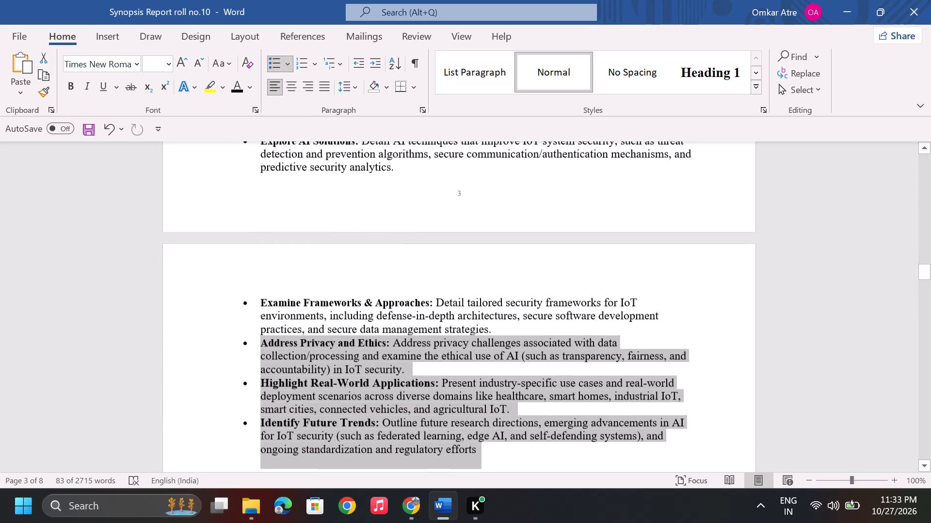
key(BackSpace)
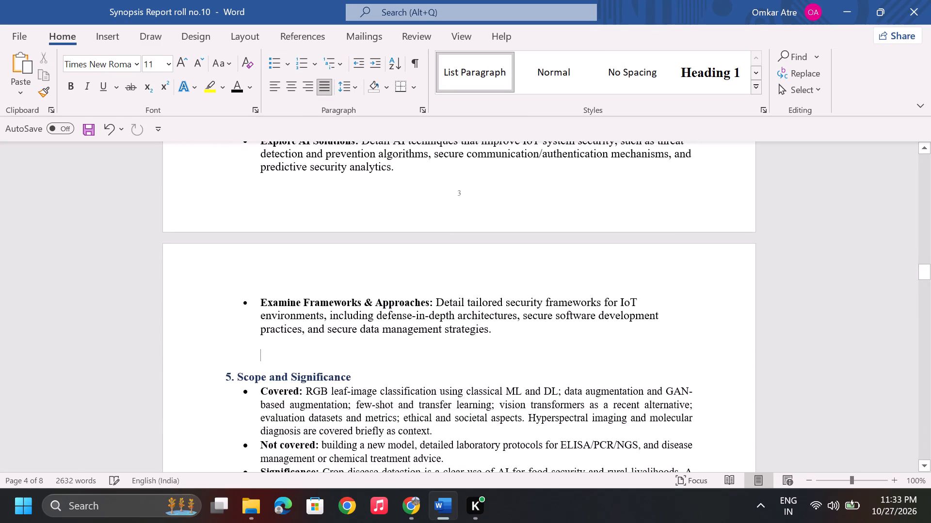
key(BackSpace)
key(BackSpace)
key(BackSpace)
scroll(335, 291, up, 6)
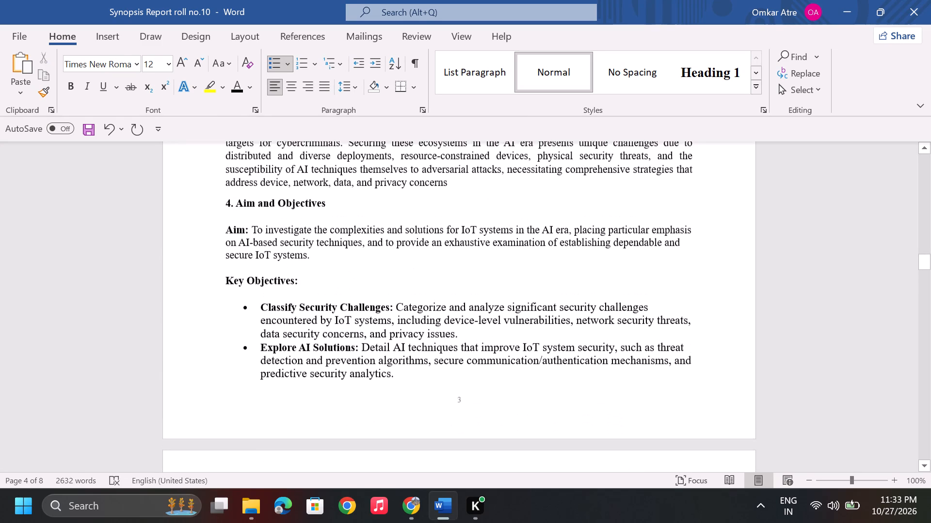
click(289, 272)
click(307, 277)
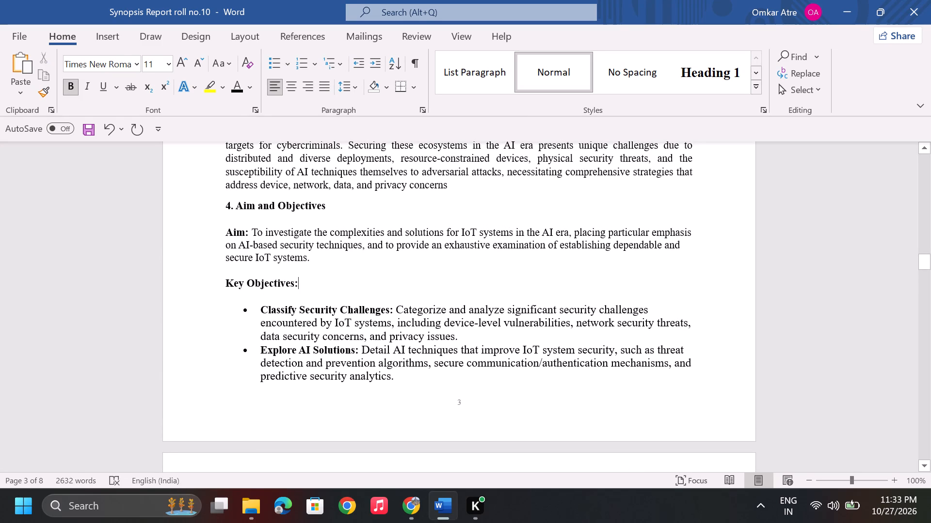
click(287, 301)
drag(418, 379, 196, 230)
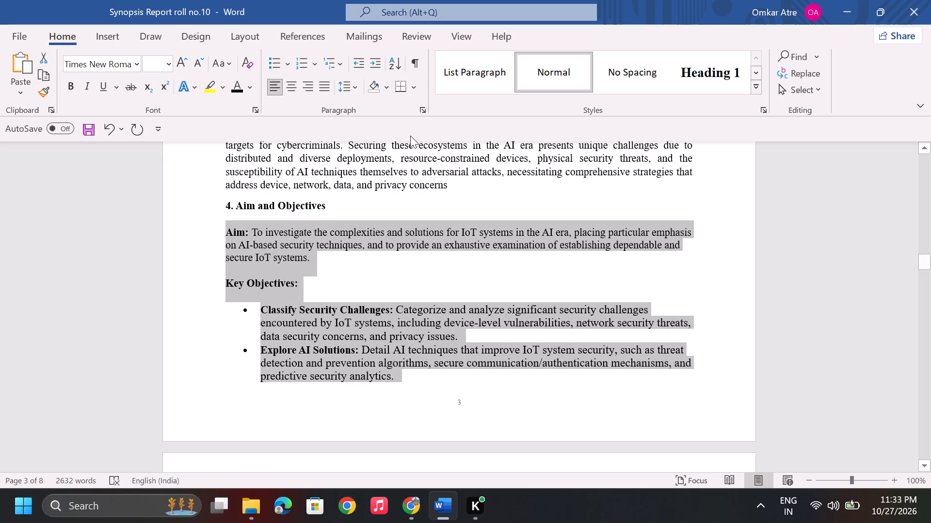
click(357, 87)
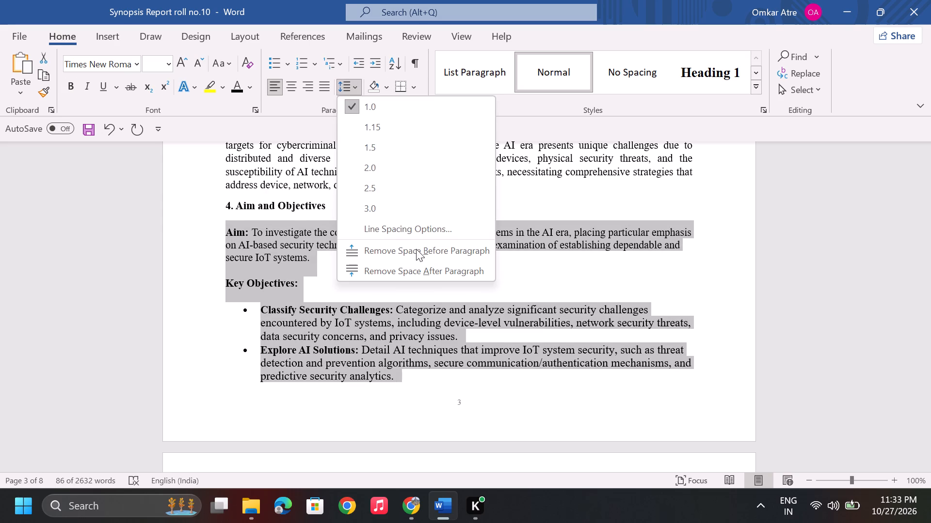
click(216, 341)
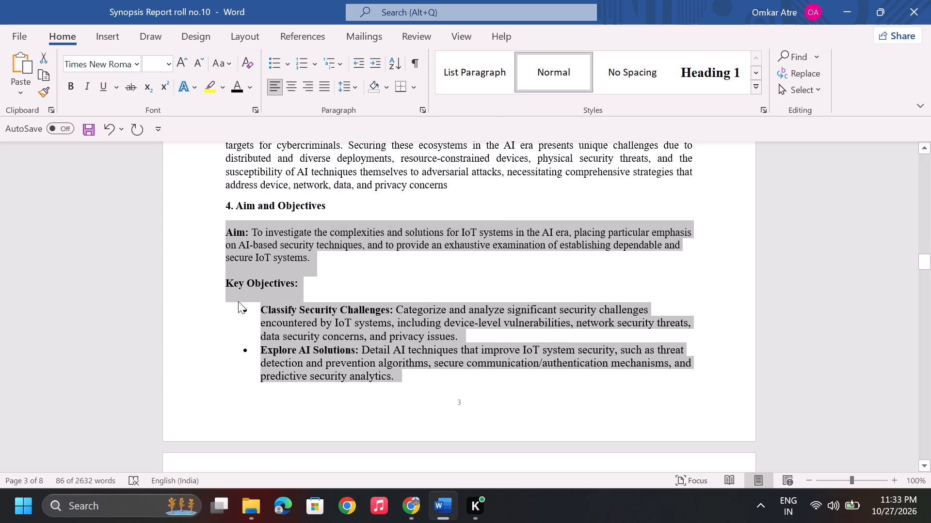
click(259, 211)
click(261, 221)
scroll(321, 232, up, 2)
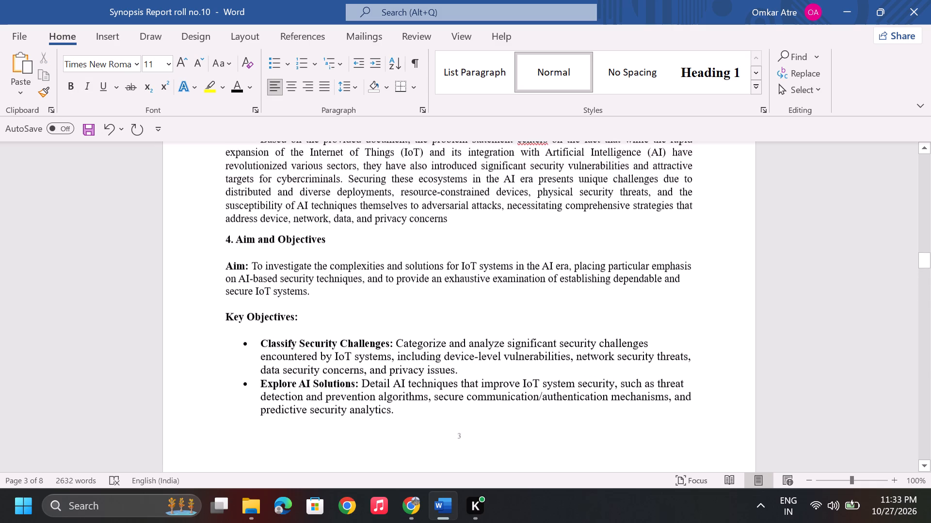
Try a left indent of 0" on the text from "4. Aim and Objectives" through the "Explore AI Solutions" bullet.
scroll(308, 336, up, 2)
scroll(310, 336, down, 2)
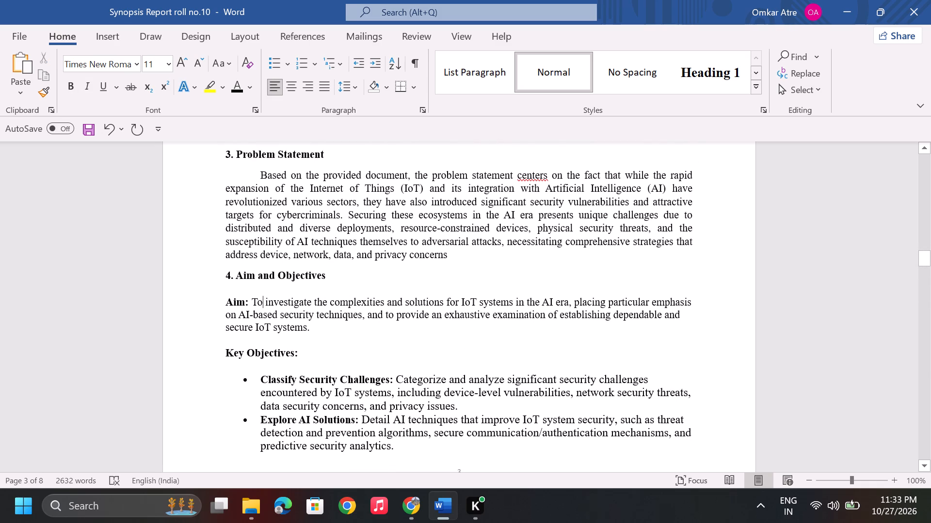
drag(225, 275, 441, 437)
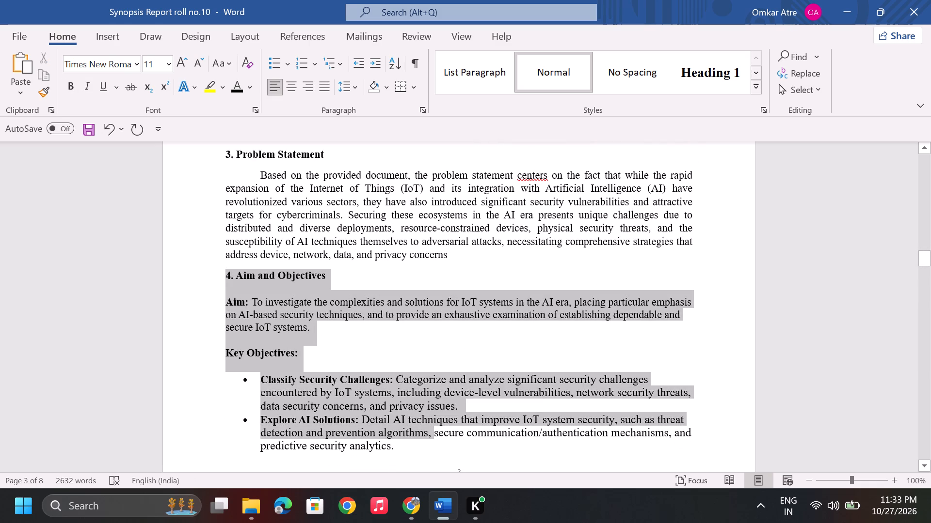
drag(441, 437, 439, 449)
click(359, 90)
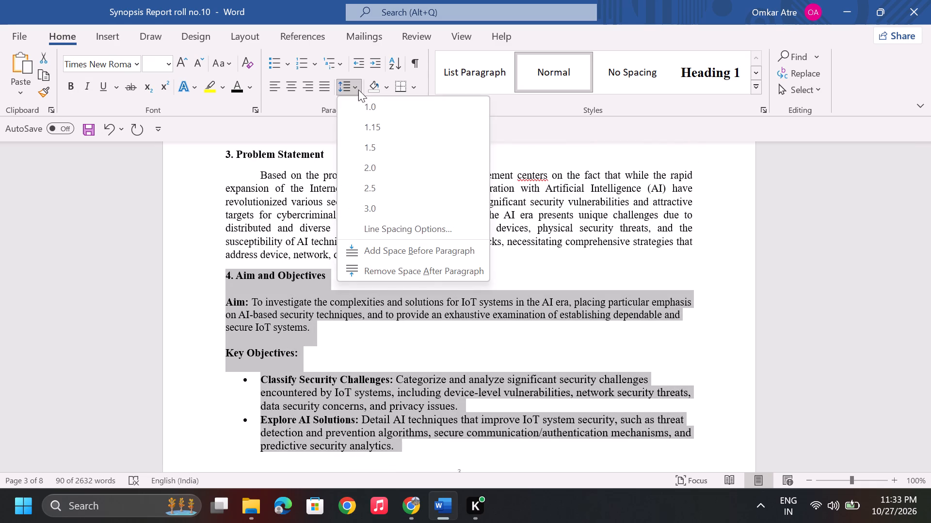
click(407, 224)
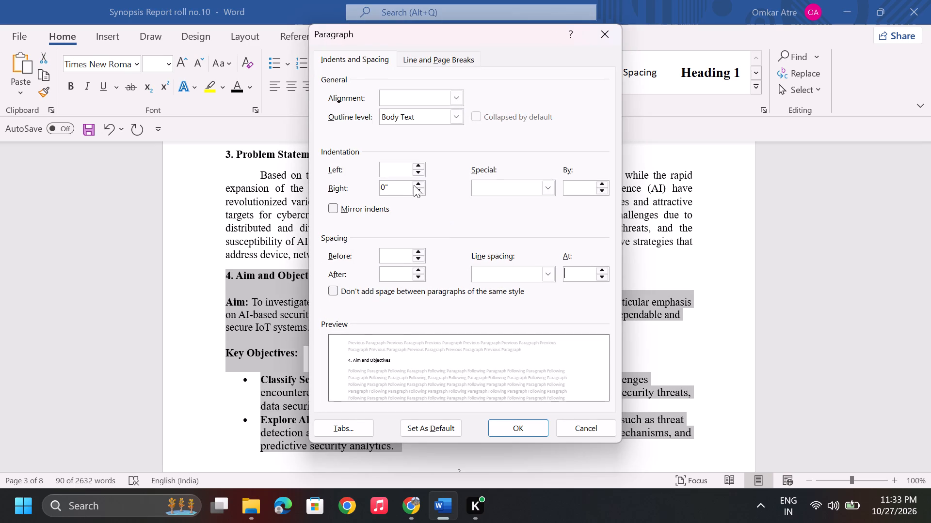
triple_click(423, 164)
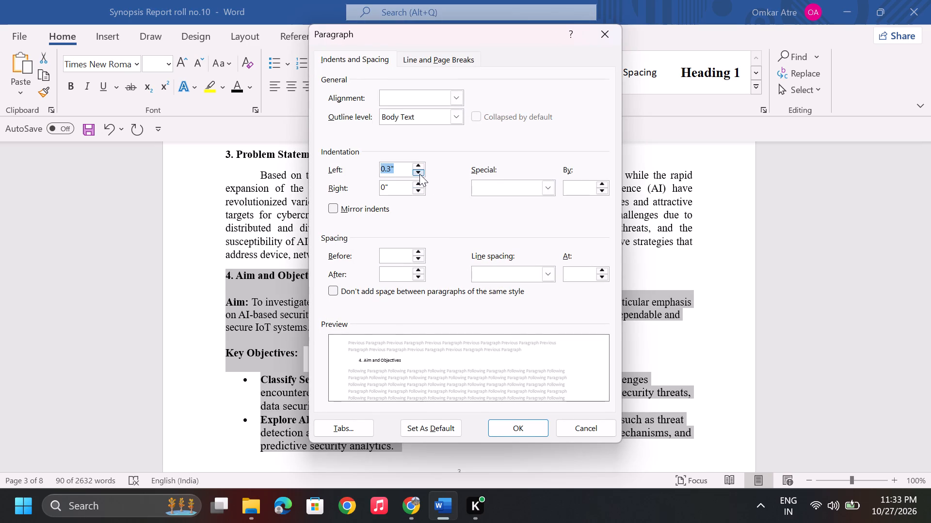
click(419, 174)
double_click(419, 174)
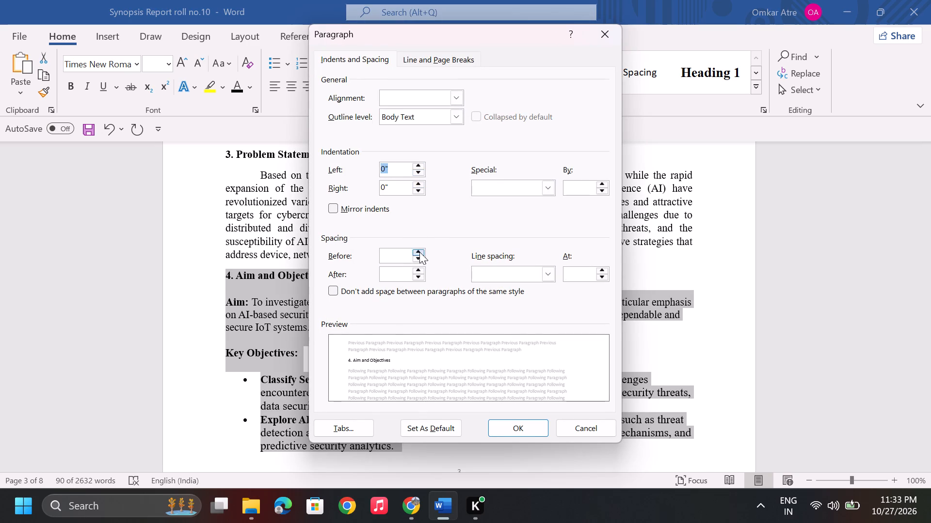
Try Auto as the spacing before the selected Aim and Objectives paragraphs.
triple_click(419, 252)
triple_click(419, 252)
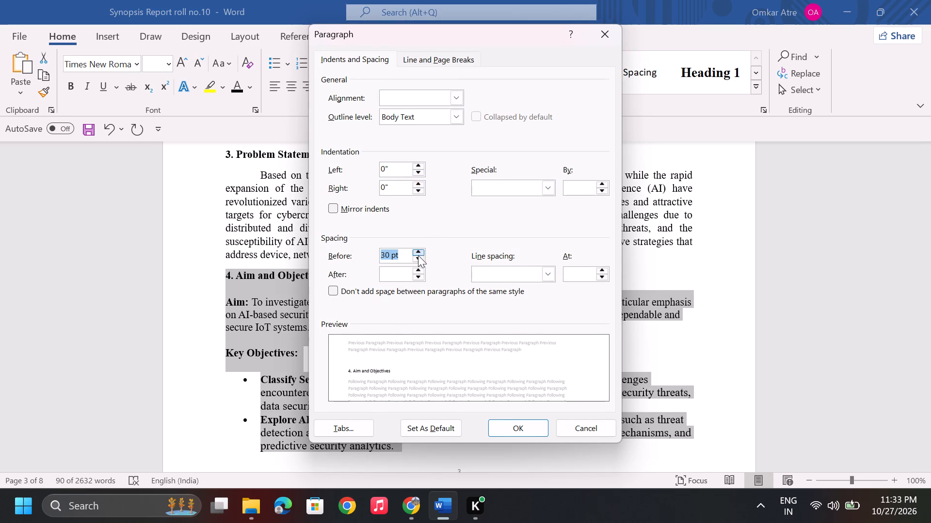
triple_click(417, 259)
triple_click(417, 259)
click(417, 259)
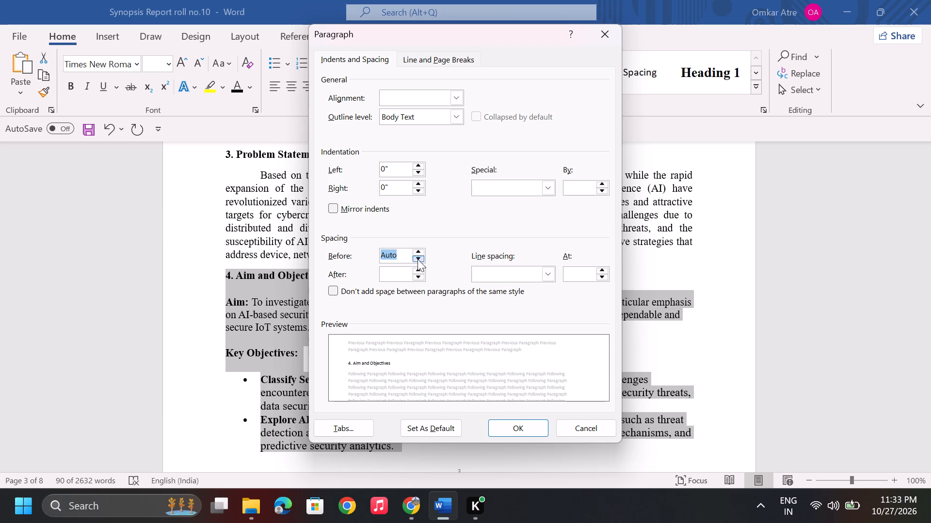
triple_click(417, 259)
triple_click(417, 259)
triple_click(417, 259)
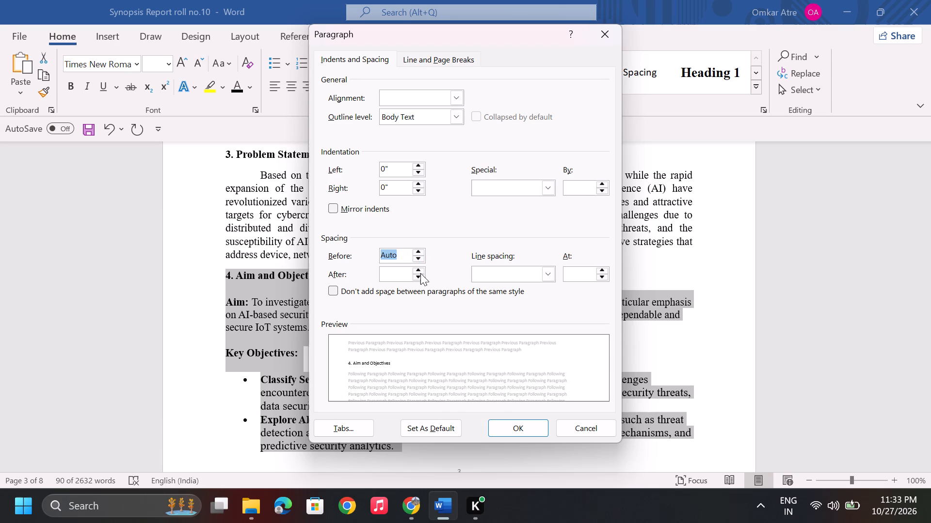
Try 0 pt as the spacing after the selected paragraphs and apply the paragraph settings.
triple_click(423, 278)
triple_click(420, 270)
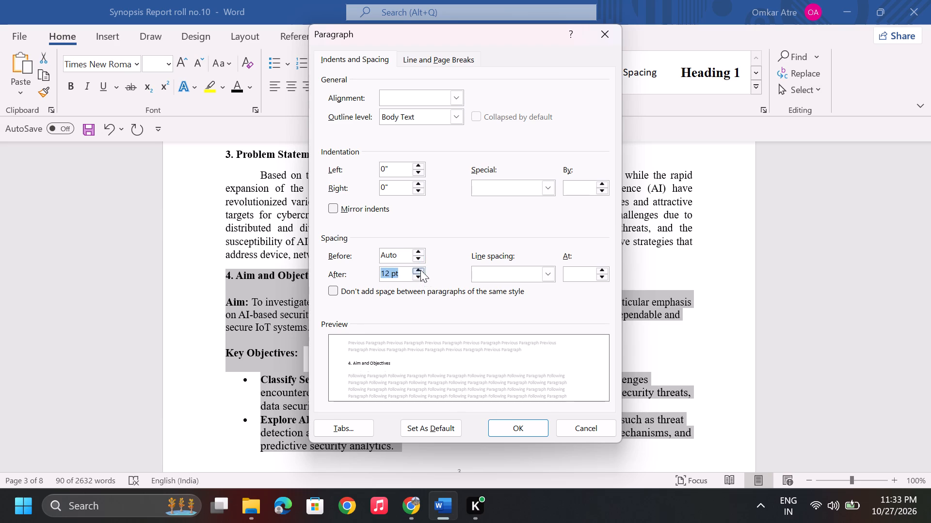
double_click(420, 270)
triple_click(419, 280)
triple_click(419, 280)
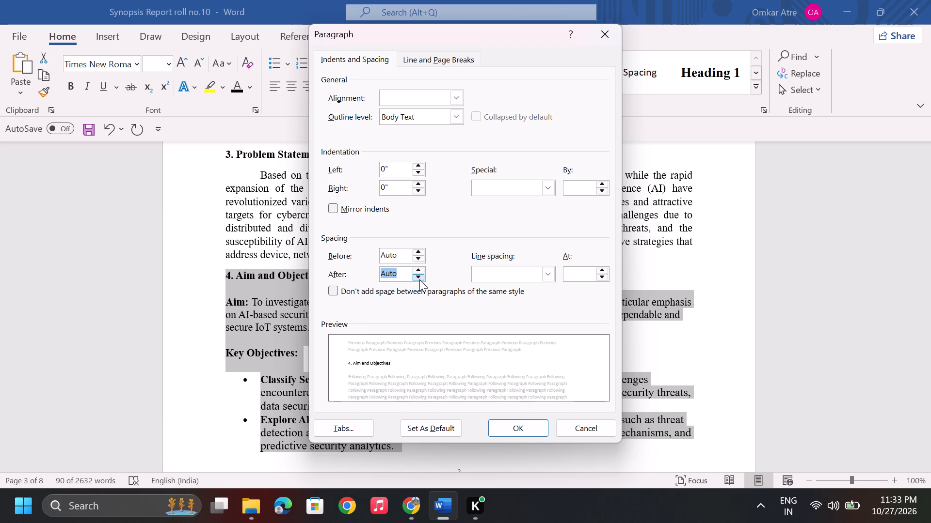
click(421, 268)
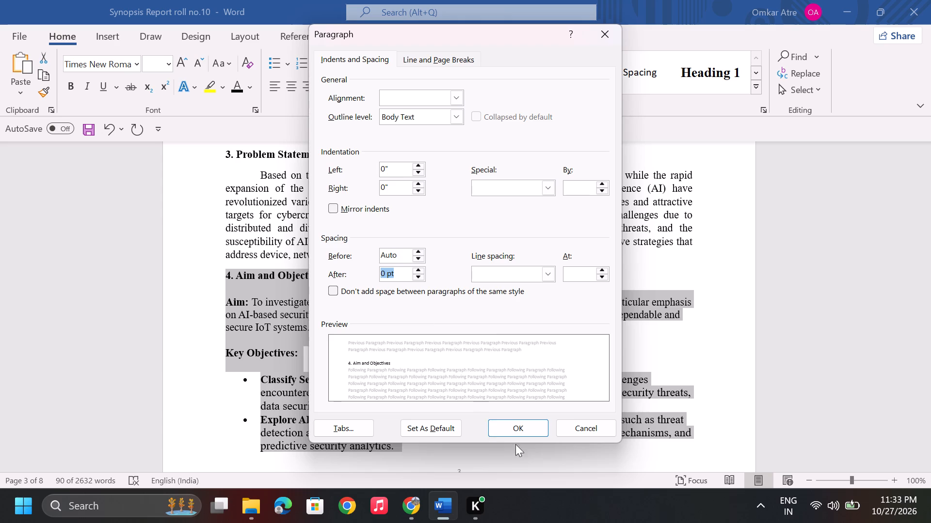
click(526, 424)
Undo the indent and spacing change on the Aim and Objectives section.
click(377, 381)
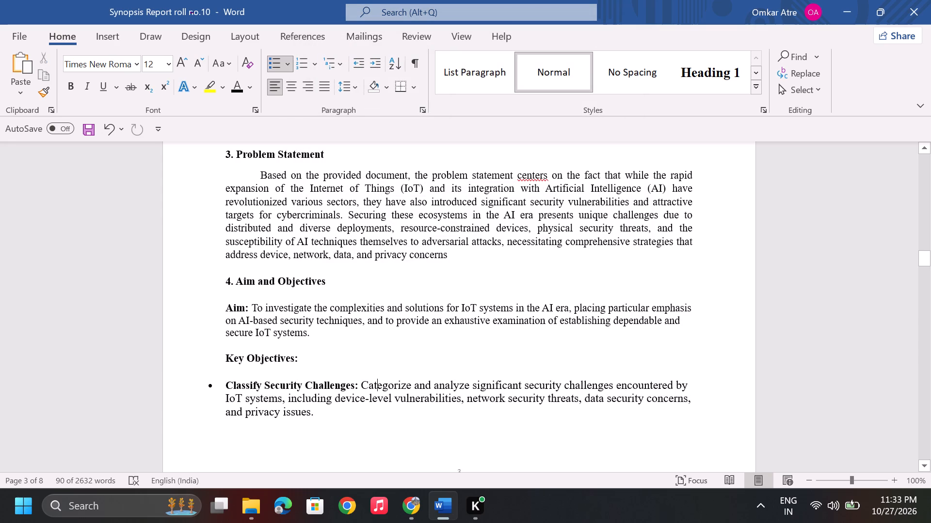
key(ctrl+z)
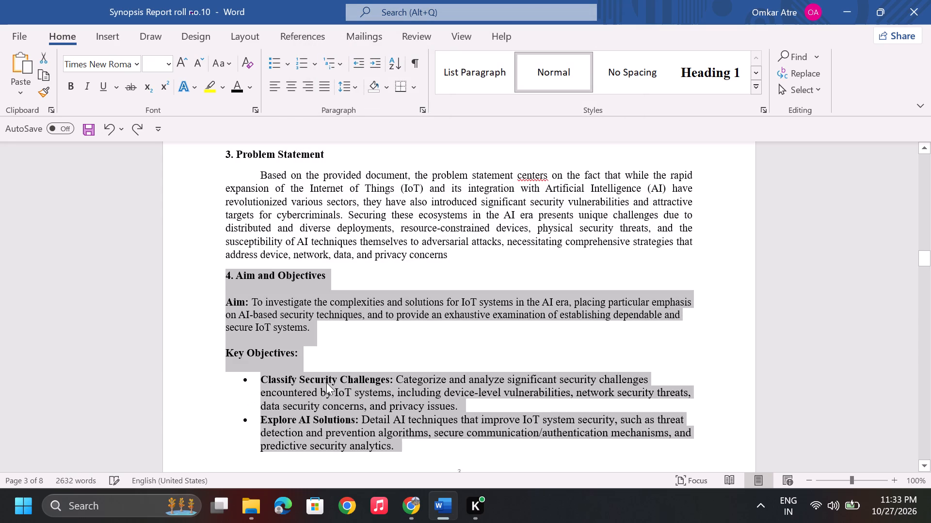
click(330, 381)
Look over the report from "2. Introduction and Background" to "5. Scope and Significance" to compare the section formatting.
scroll(341, 415, up, 6)
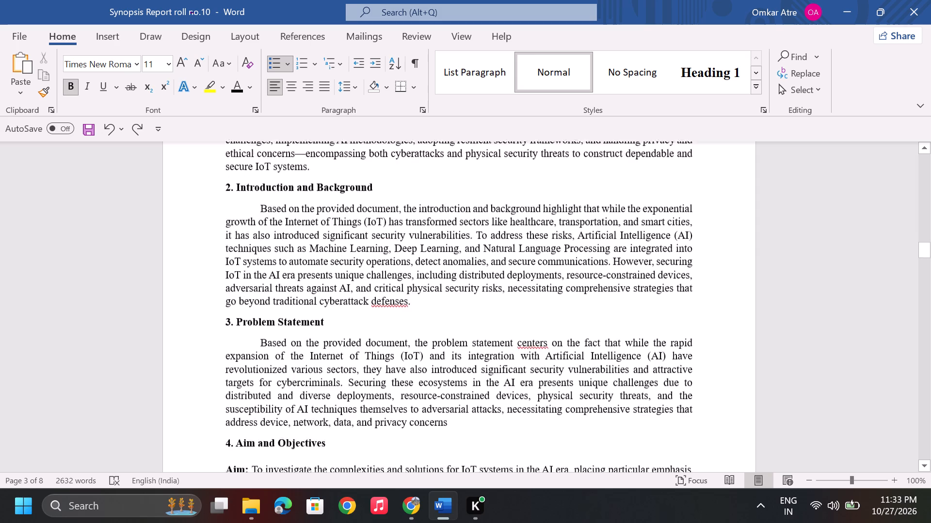
scroll(349, 413, up, 7)
scroll(349, 413, down, 15)
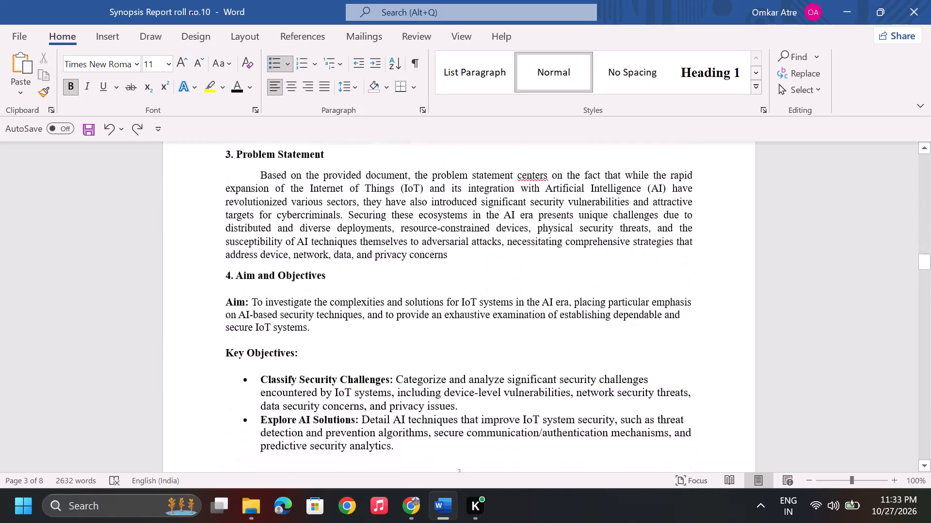
scroll(343, 370, down, 7)
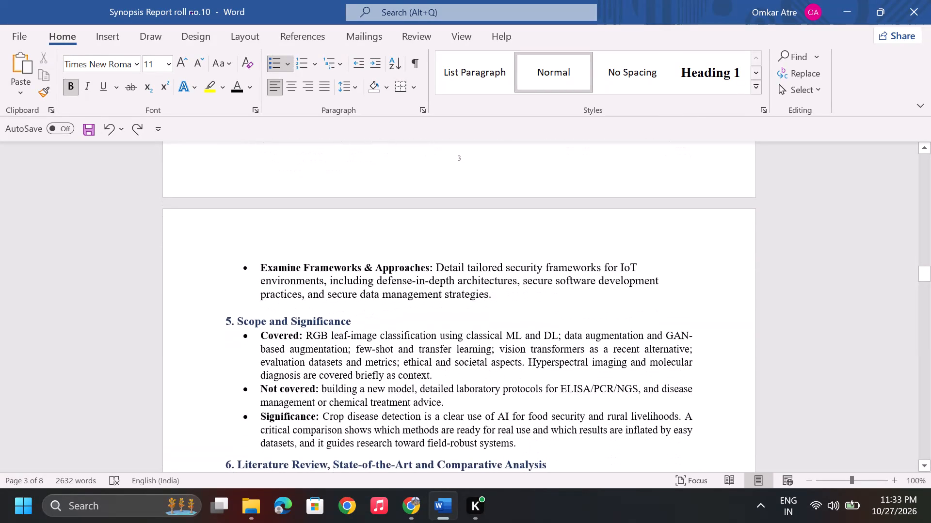
scroll(369, 342, down, 4)
scroll(369, 342, up, 3)
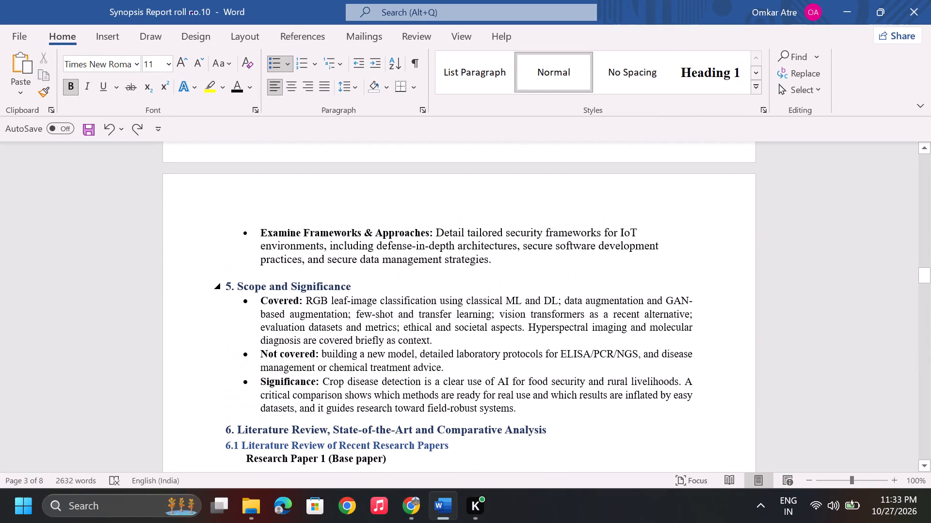
drag(355, 283, 230, 292)
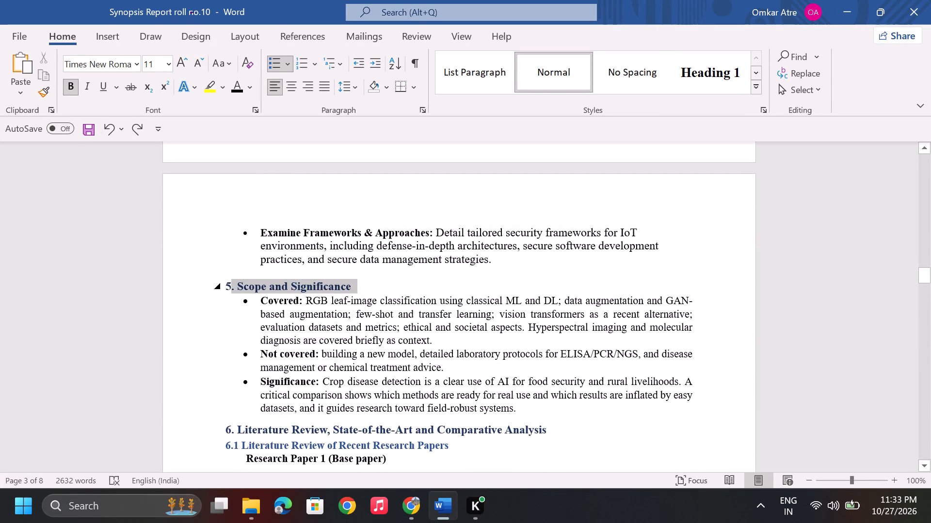
drag(230, 292, 238, 291)
scroll(401, 278, up, 3)
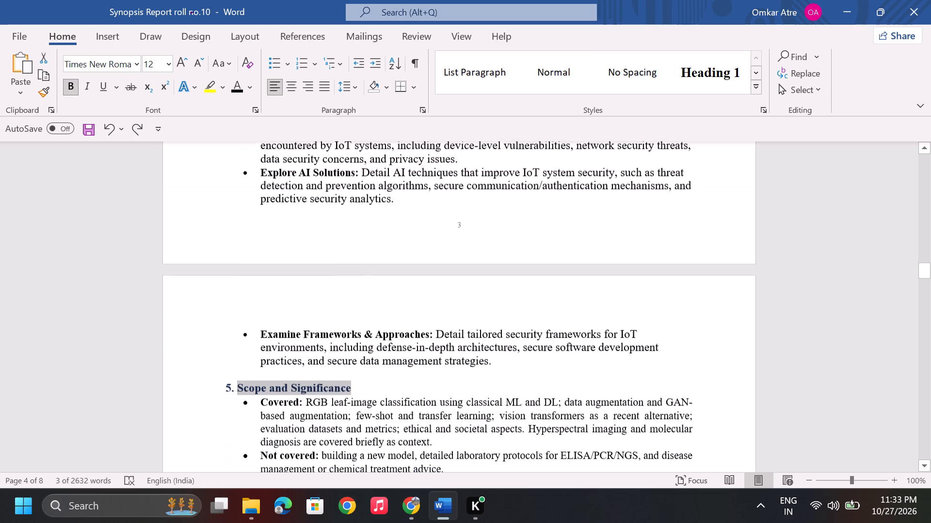
click(432, 356)
Justify the Aim and Objectives text from the "Aim:" paragraph through the "Examine Frameworks & Approaches" bullet.
scroll(461, 343, up, 7)
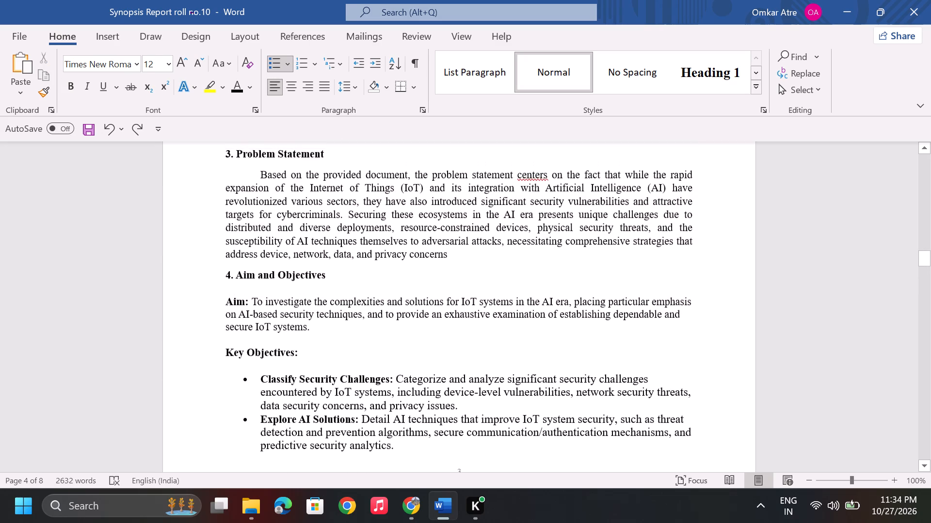
drag(225, 303, 360, 376)
scroll(353, 371, down, 2)
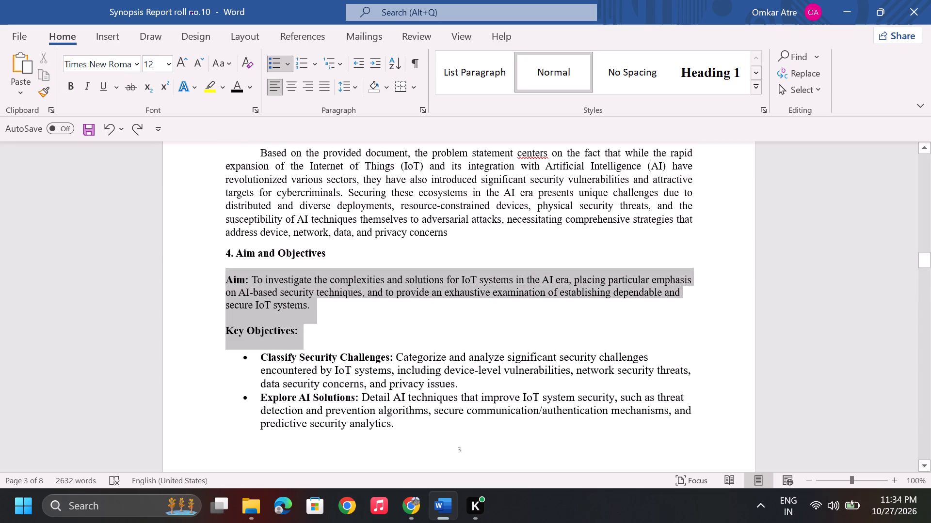
scroll(360, 376, down, 2)
drag(360, 376, 544, 394)
scroll(659, 433, down, 2)
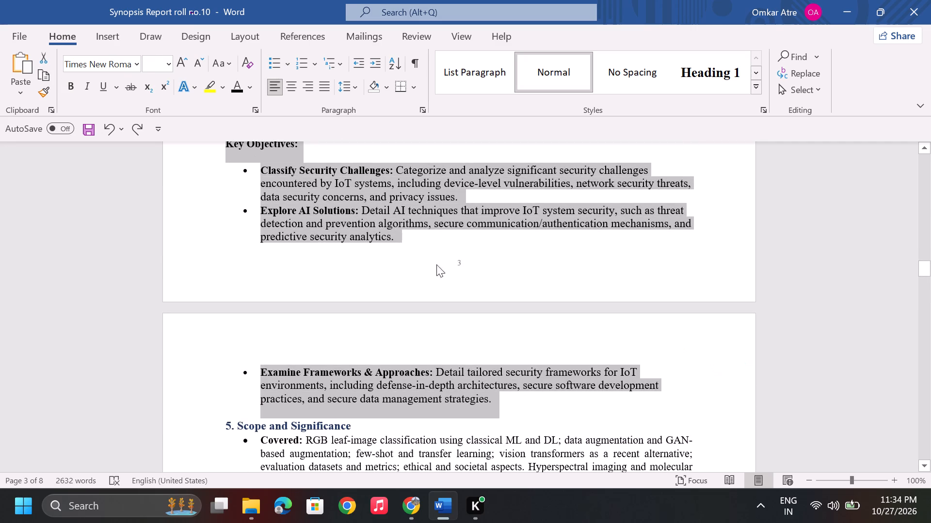
click(323, 88)
click(829, 231)
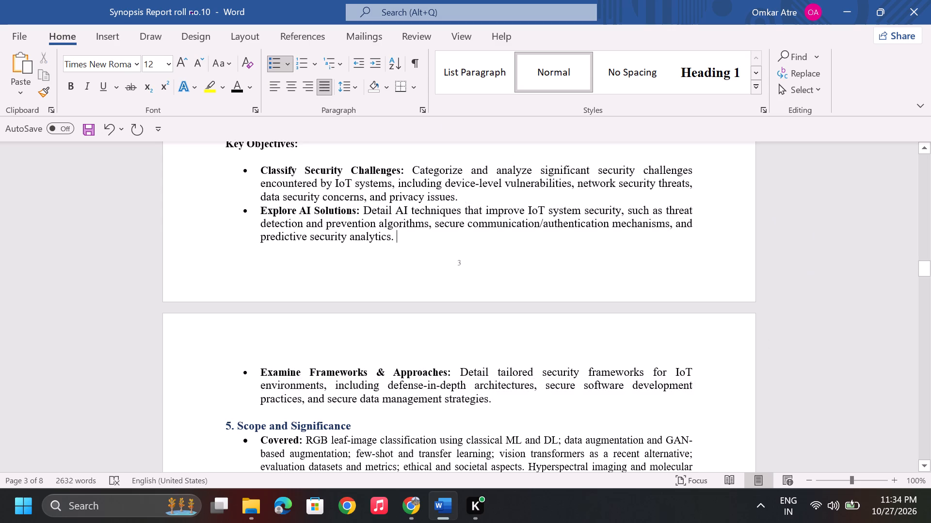
Review the layout of Part B from its title through the Key Objectives bullets.
scroll(680, 331, up, 7)
scroll(680, 332, down, 3)
scroll(683, 330, up, 7)
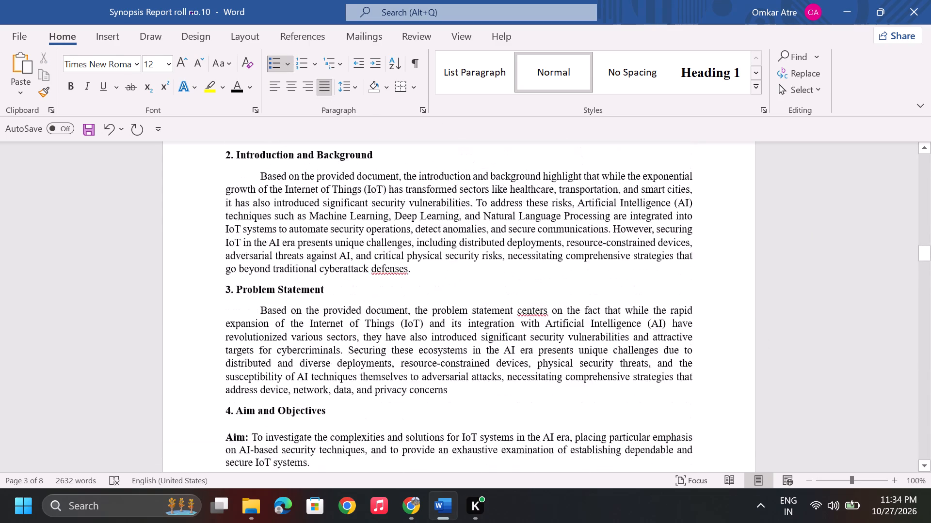
scroll(683, 329, up, 20)
scroll(683, 329, down, 11)
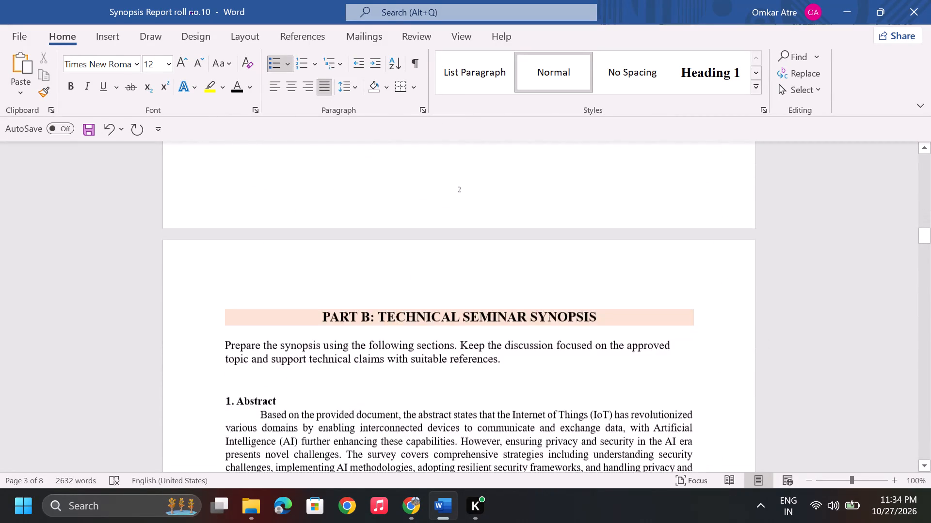
scroll(683, 329, down, 17)
scroll(683, 329, up, 2)
scroll(683, 329, down, 4)
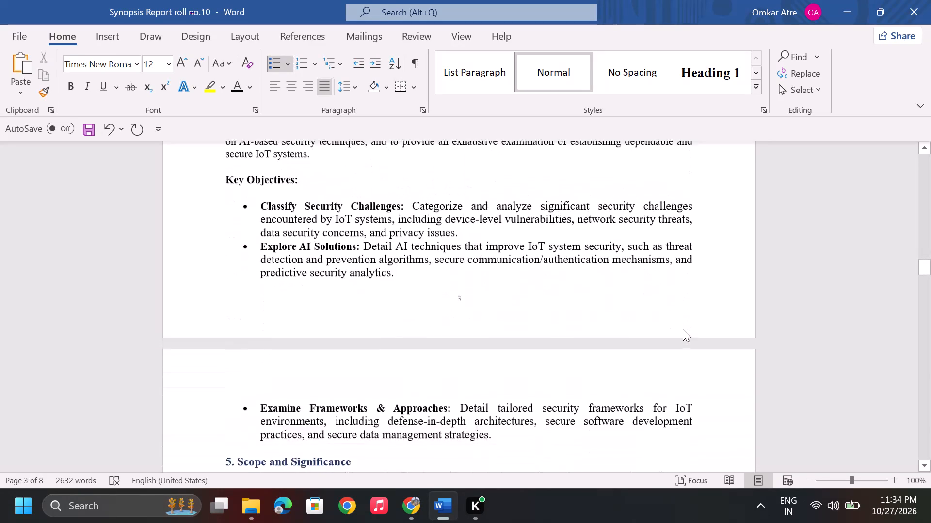
scroll(683, 329, down, 6)
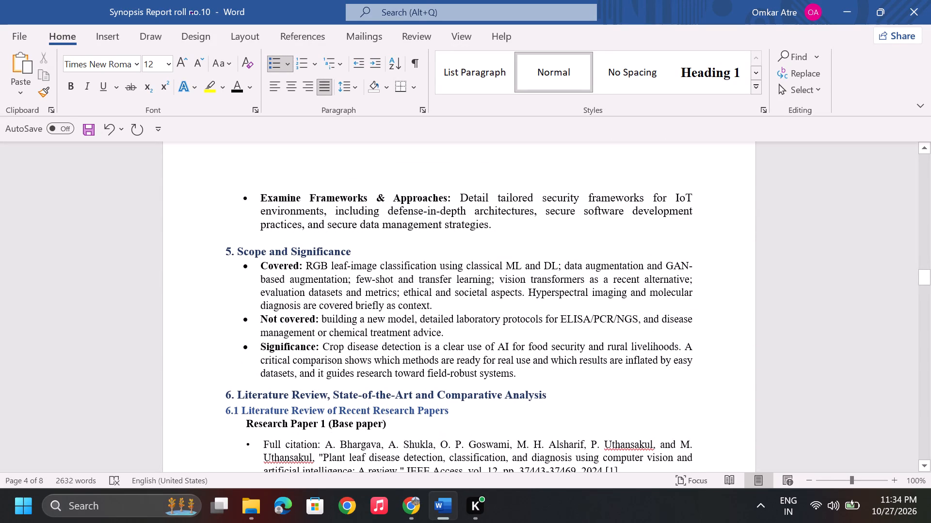
drag(352, 252, 252, 254)
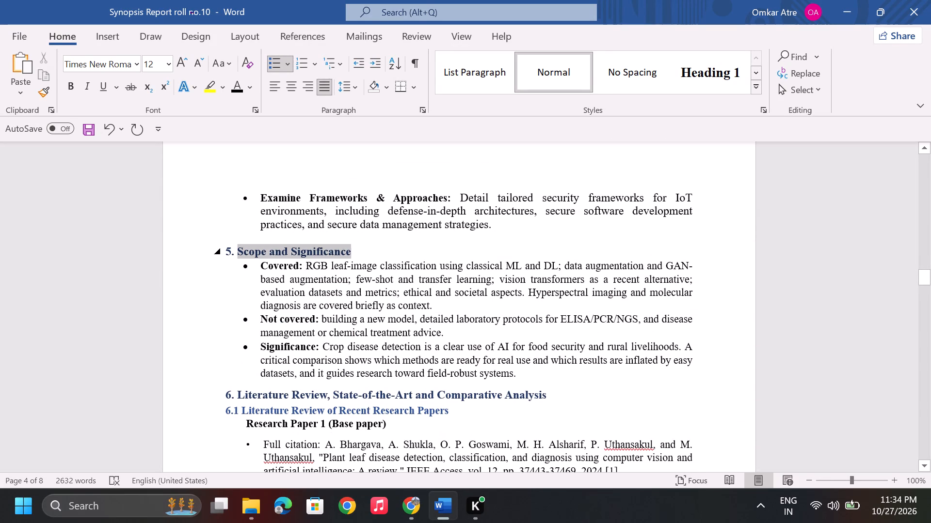
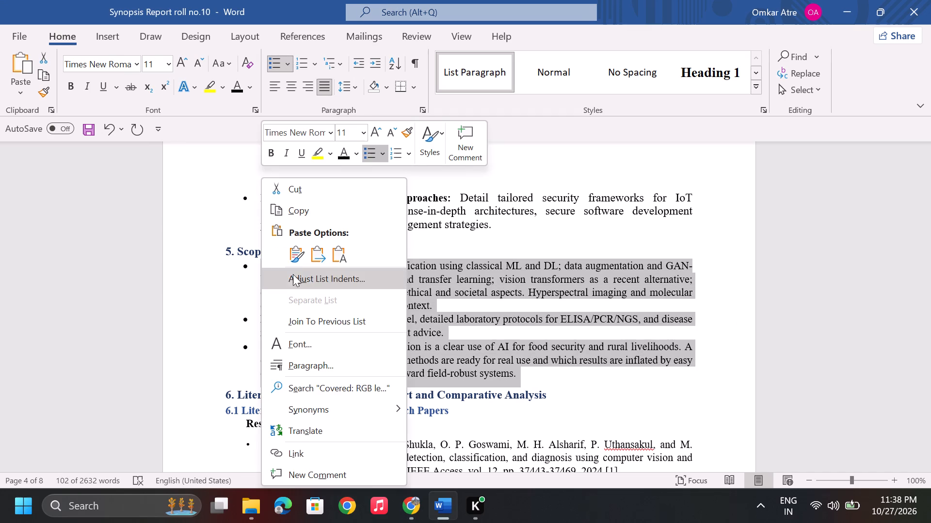
click(295, 258)
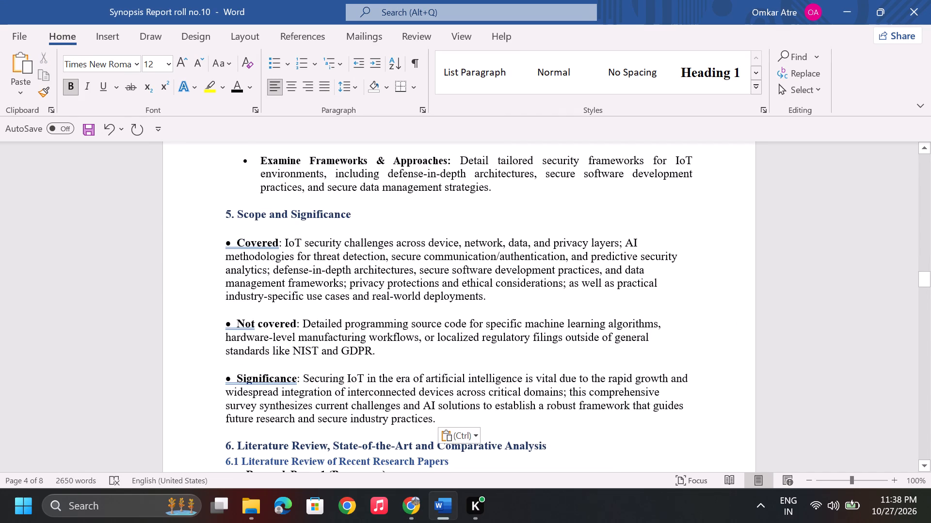
Copy the body text formatting of the Examine Frameworks & Approaches bullet onto the Covered description in section 5 with Format Painter.
click(296, 189)
click(38, 96)
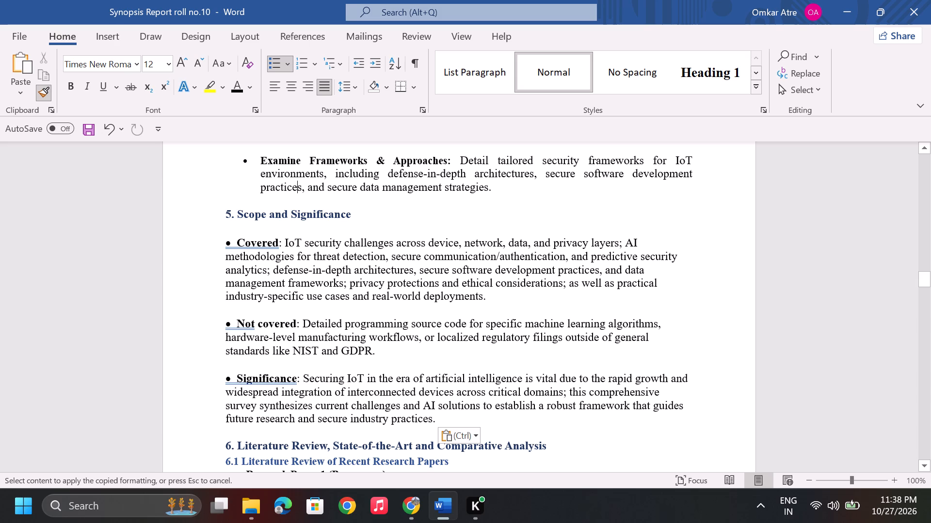
drag(286, 242, 484, 300)
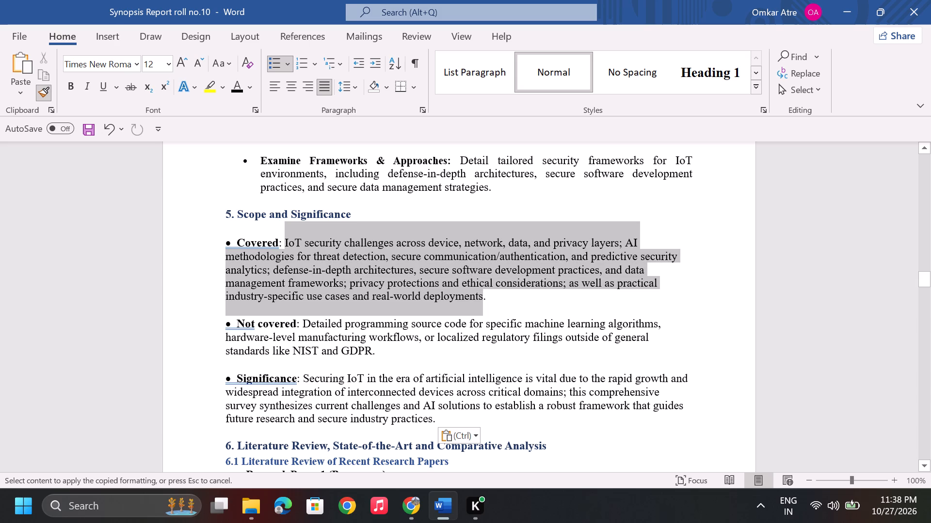
drag(484, 300, 489, 300)
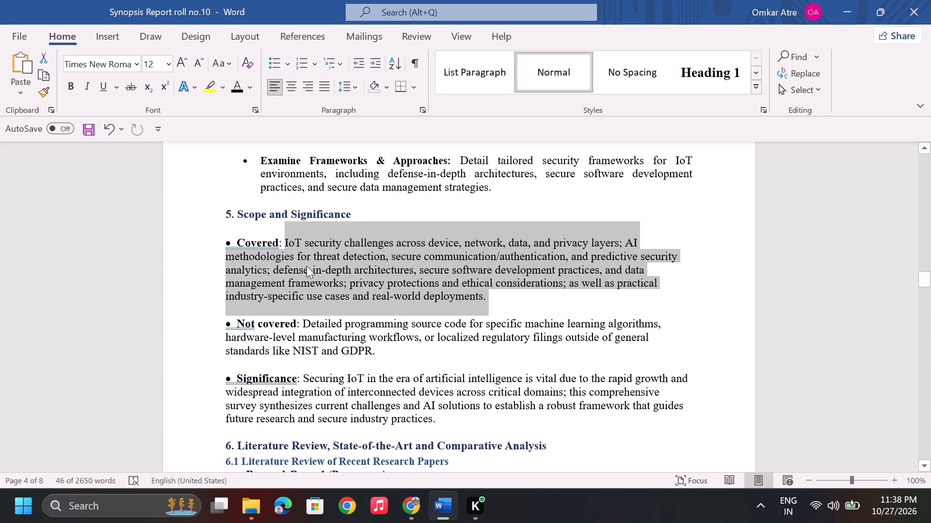
click(315, 257)
click(379, 190)
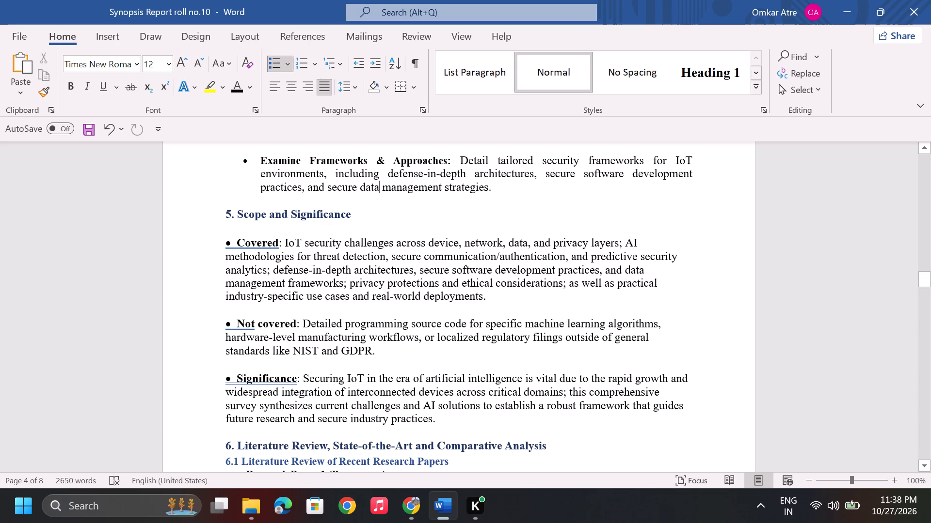
click(421, 193)
drag(44, 92, 39, 92)
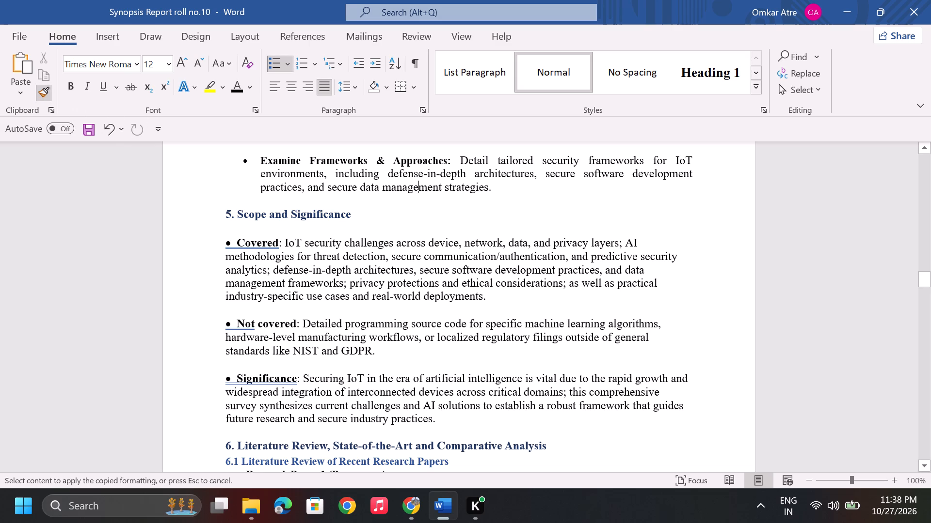
drag(493, 299, 291, 239)
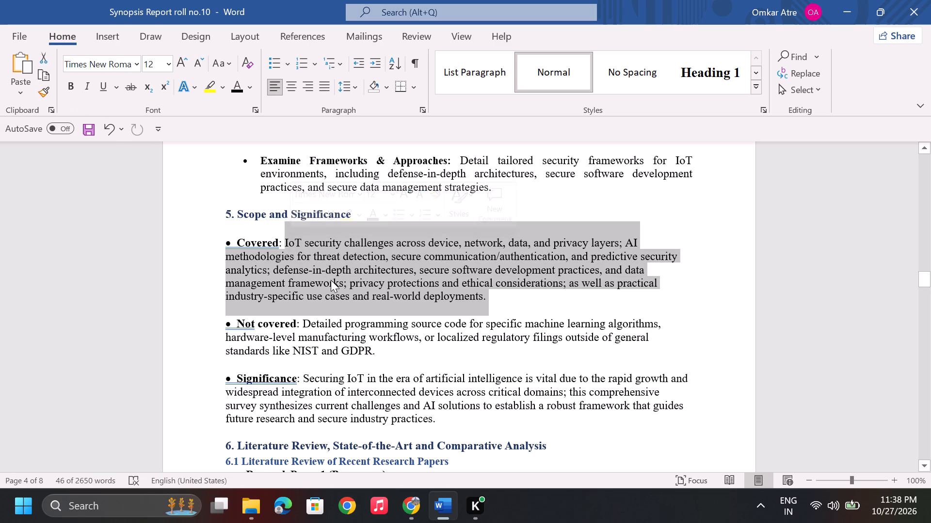
click(331, 280)
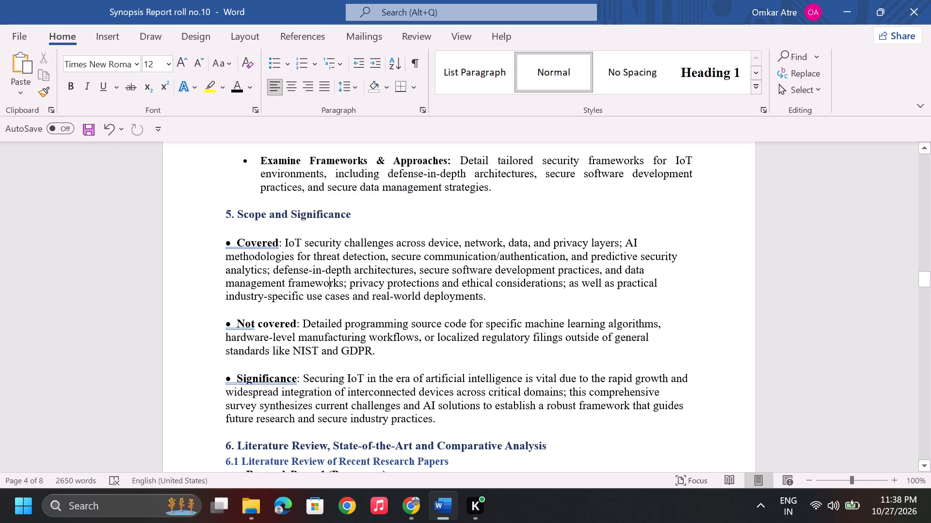
scroll(325, 240, up, 1)
click(341, 227)
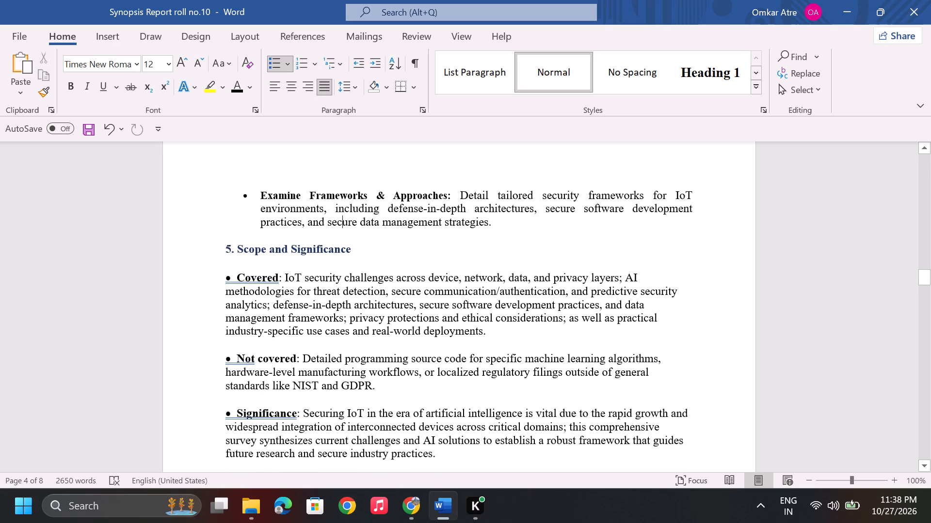
click(336, 303)
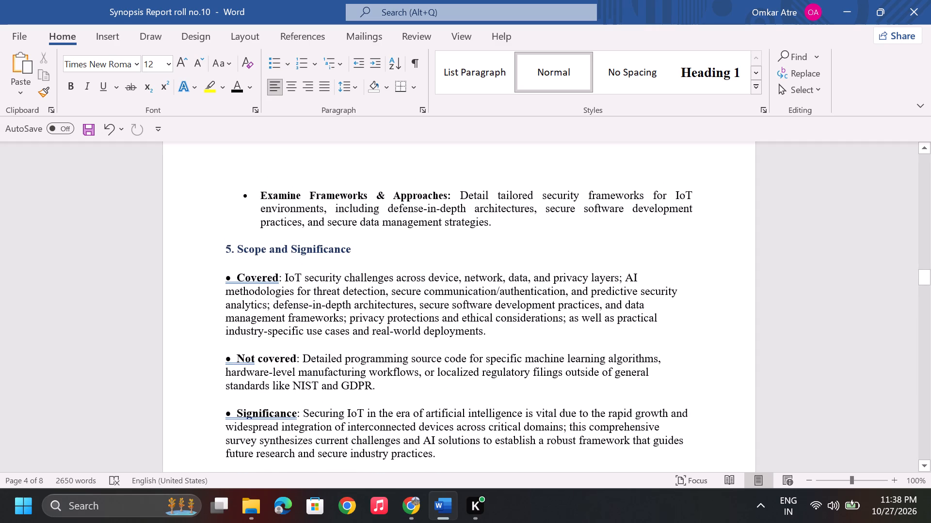
click(493, 342)
Copy the bold label formatting of Examine Frameworks & Approaches onto the "Covered:" label with Format Painter.
click(274, 199)
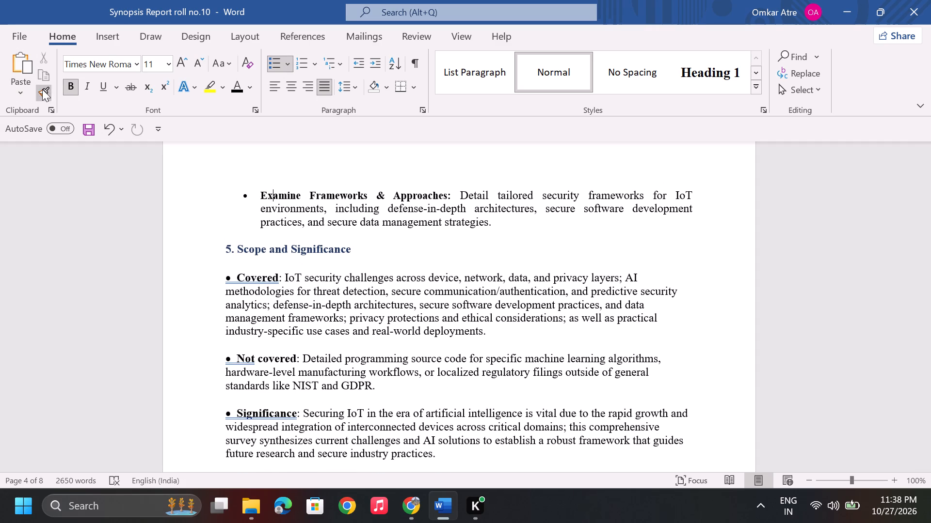
click(42, 89)
drag(285, 281, 216, 279)
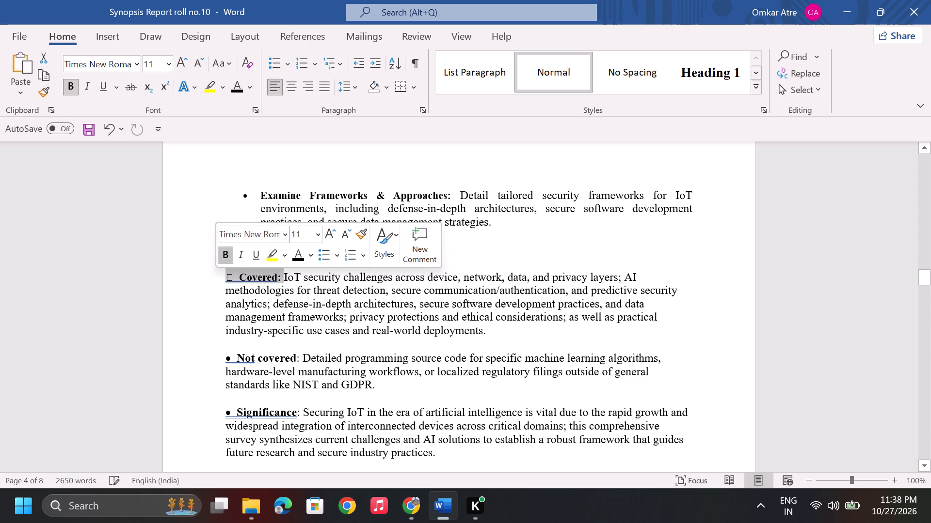
click(189, 321)
click(201, 349)
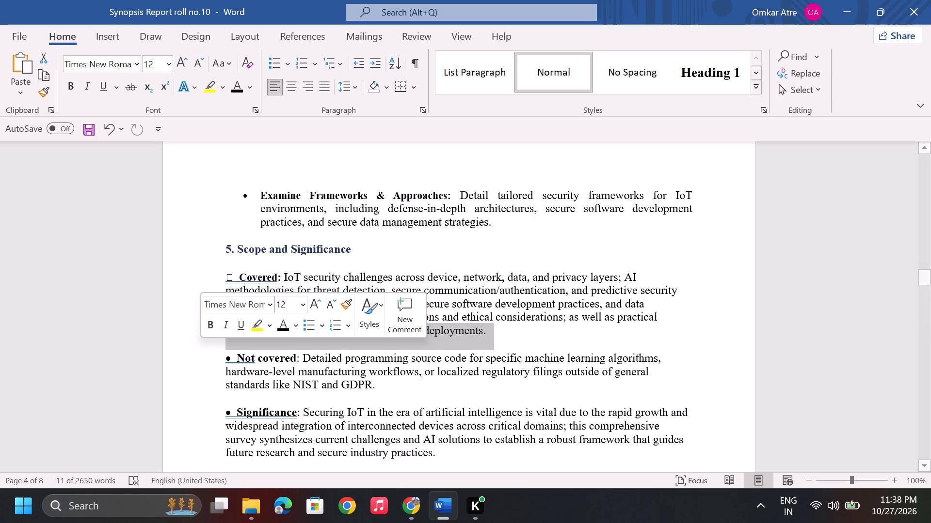
Remove the pasted bullet symbol and extra spacing before "Covered:", keeping it as its own paragraph under the section 5 heading.
click(244, 276)
click(241, 277)
key(BackSpace)
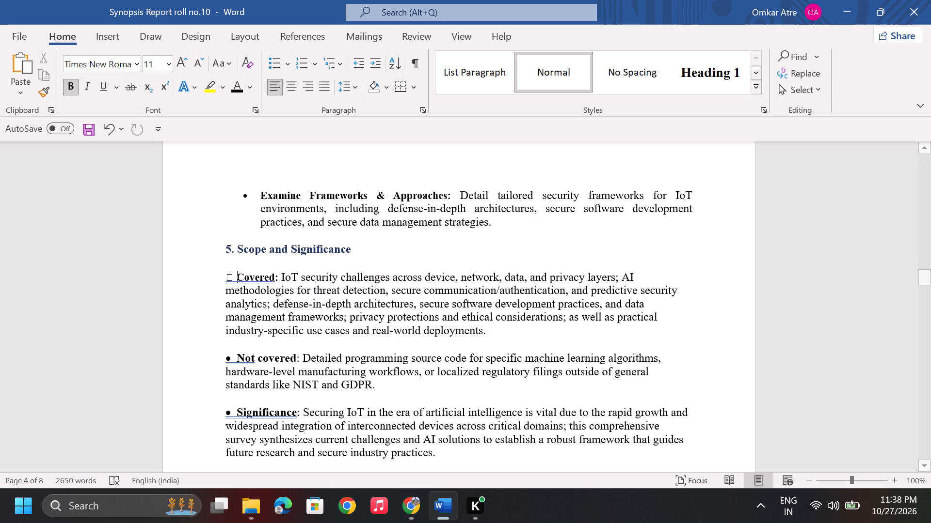
key(BackSpace)
key(BackSpace)
key(BackSpace)
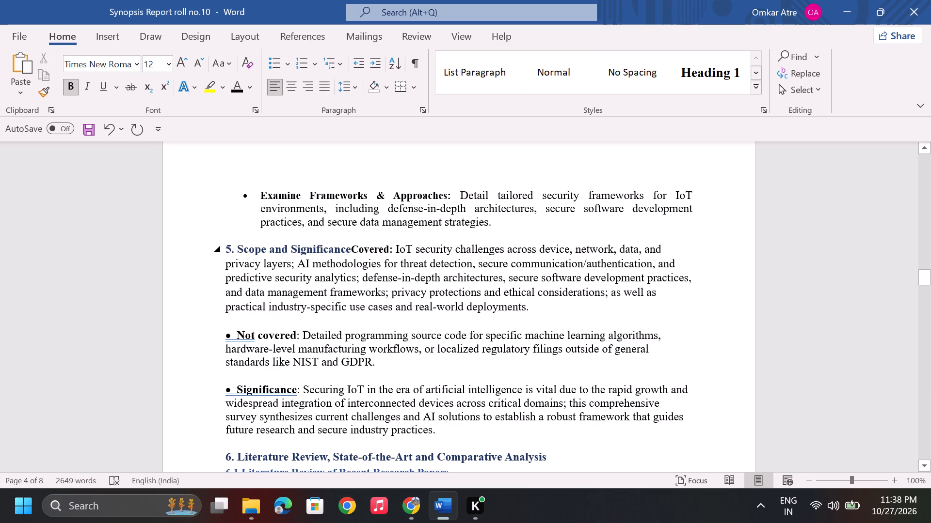
key(Return)
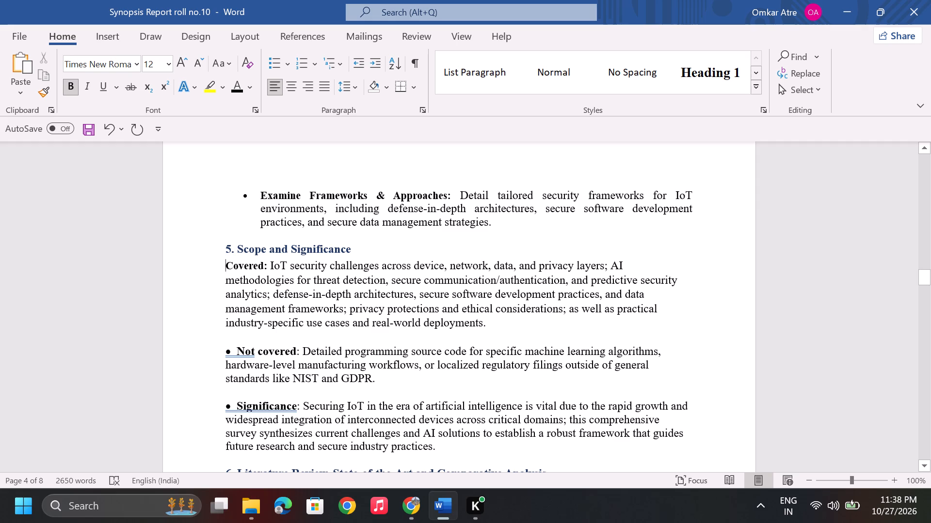
Remove the pasted bullet symbols and blank space before "Not covered" and "Significance", keeping each as a separate paragraph.
click(238, 353)
key(BackSpace)
key(BackSpace)
key(BackSpace)
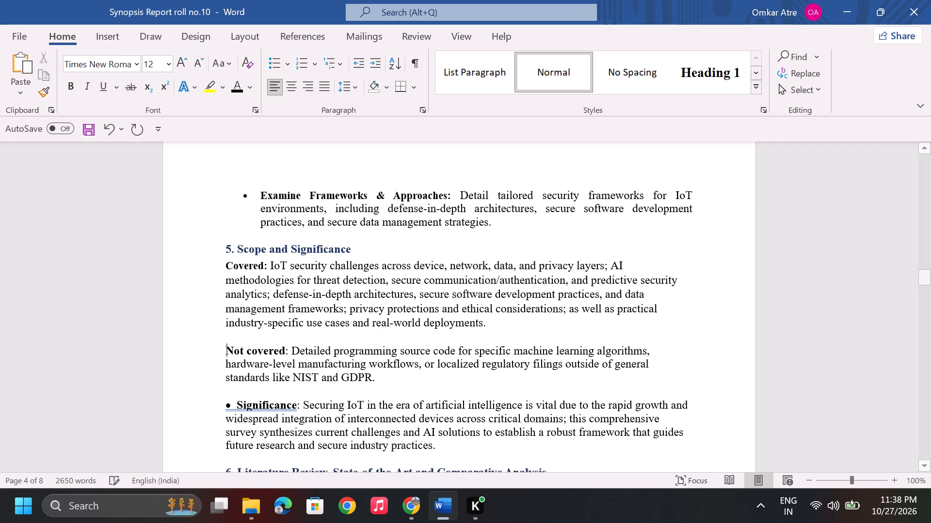
key(BackSpace)
key(Return)
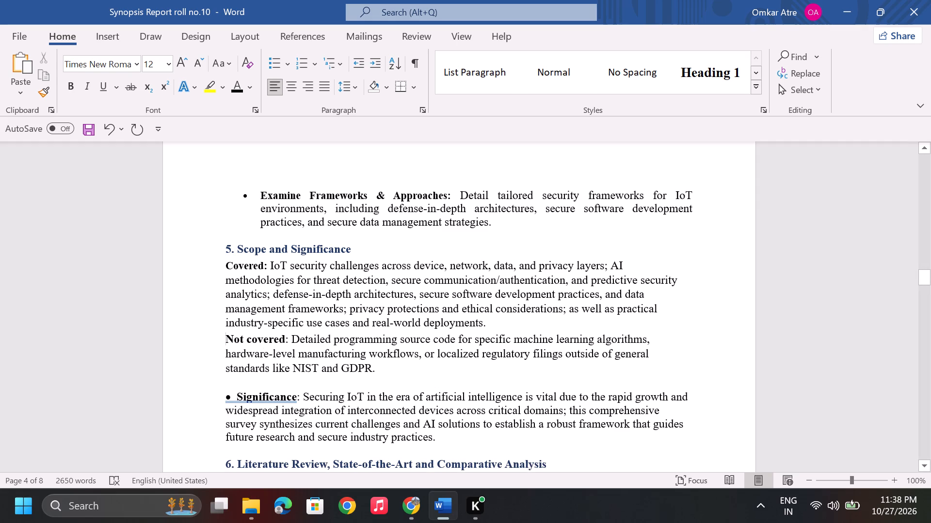
click(237, 396)
key(BackSpace)
key(BackSpace)
key(BackSpace)
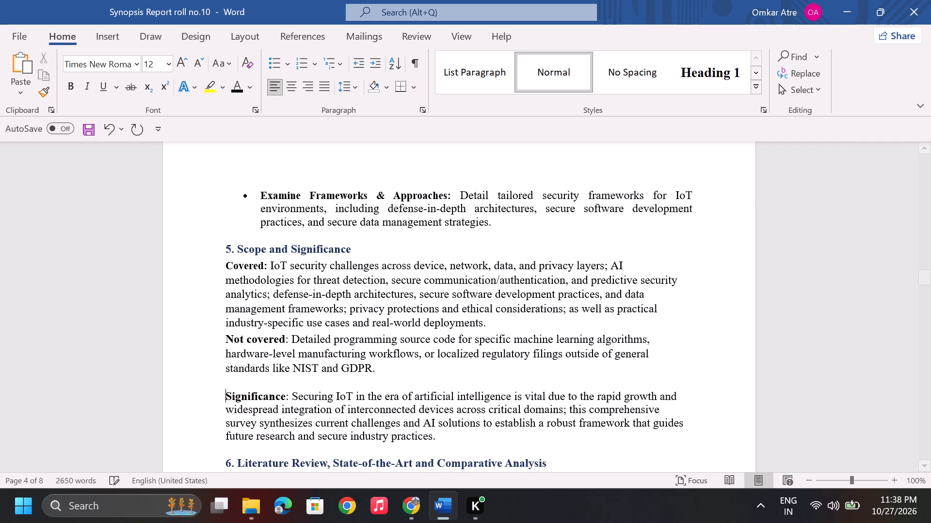
key(BackSpace)
key(Return)
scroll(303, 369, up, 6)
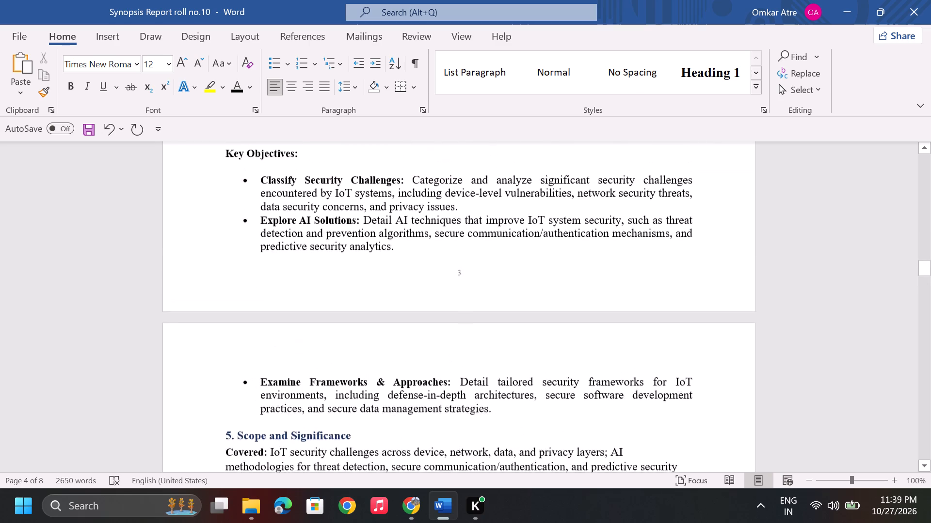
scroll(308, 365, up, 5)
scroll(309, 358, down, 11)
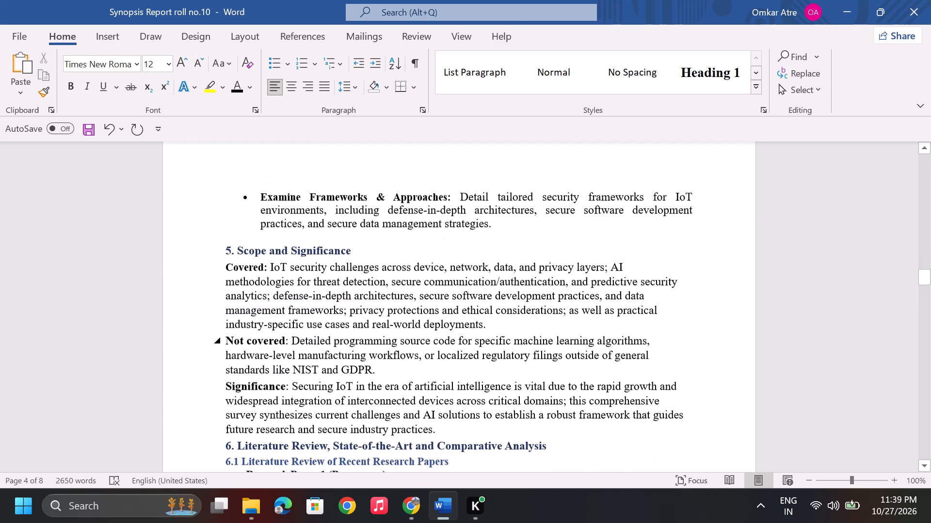
Justify the Covered, Not covered and Significance paragraphs under the section 5 heading.
drag(432, 430, 391, 407)
click(410, 418)
drag(444, 432, 229, 278)
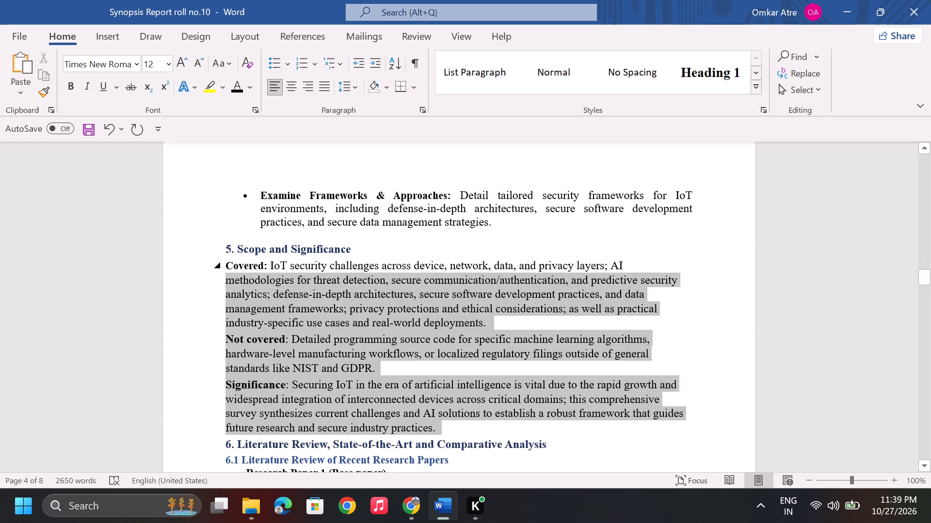
drag(229, 278, 220, 266)
click(331, 82)
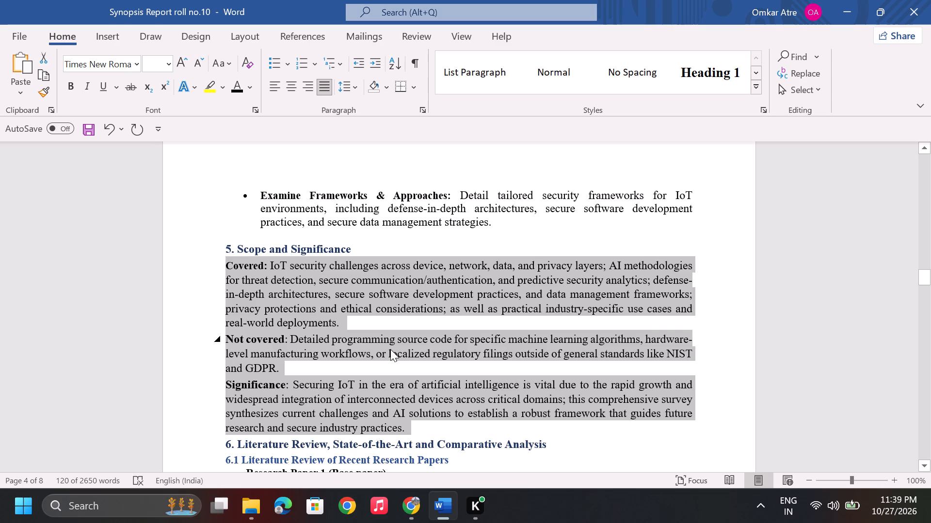
click(390, 349)
Turn the Covered, Not covered and Significance paragraphs of section 5 into separate bulleted items.
scroll(369, 356, up, 3)
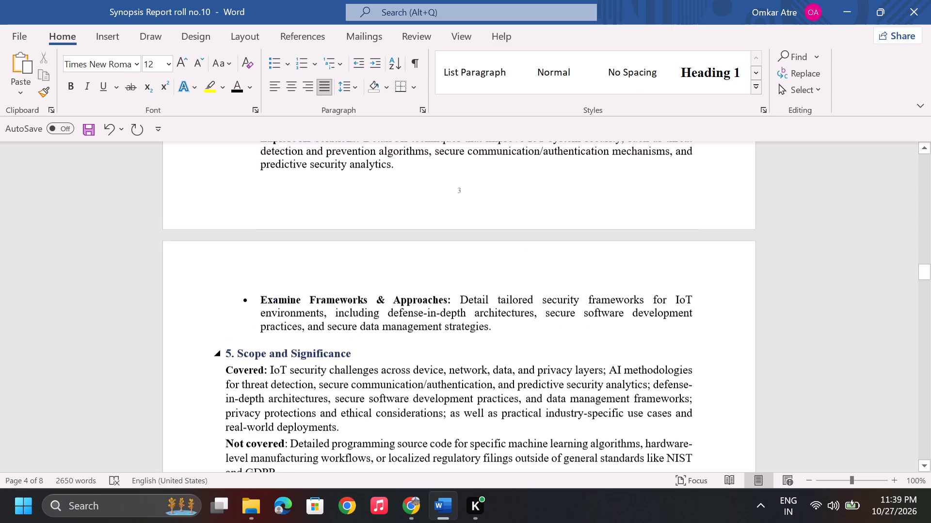
scroll(372, 354, up, 1)
scroll(372, 354, down, 4)
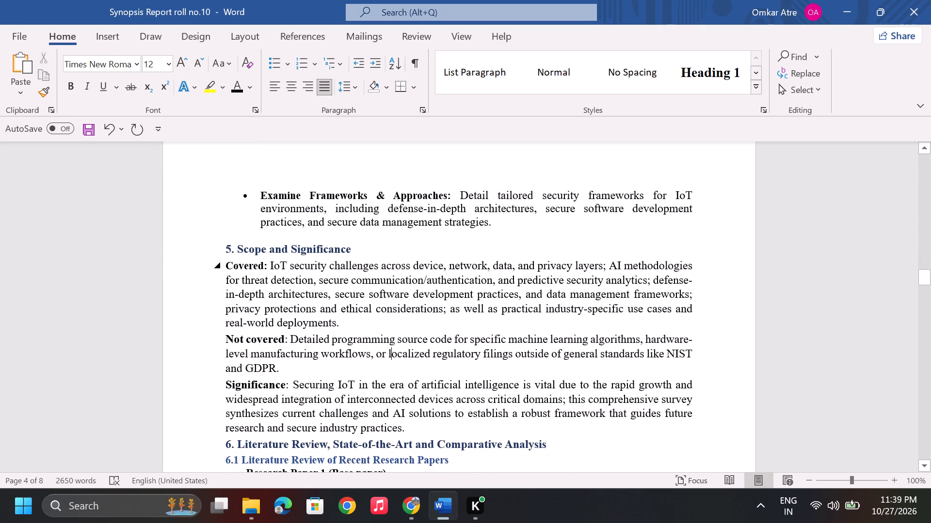
click(225, 268)
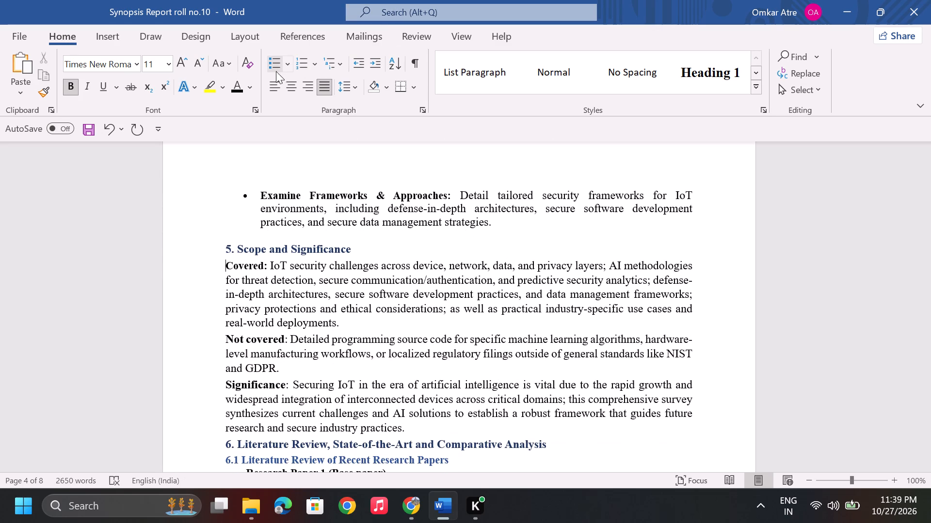
click(276, 71)
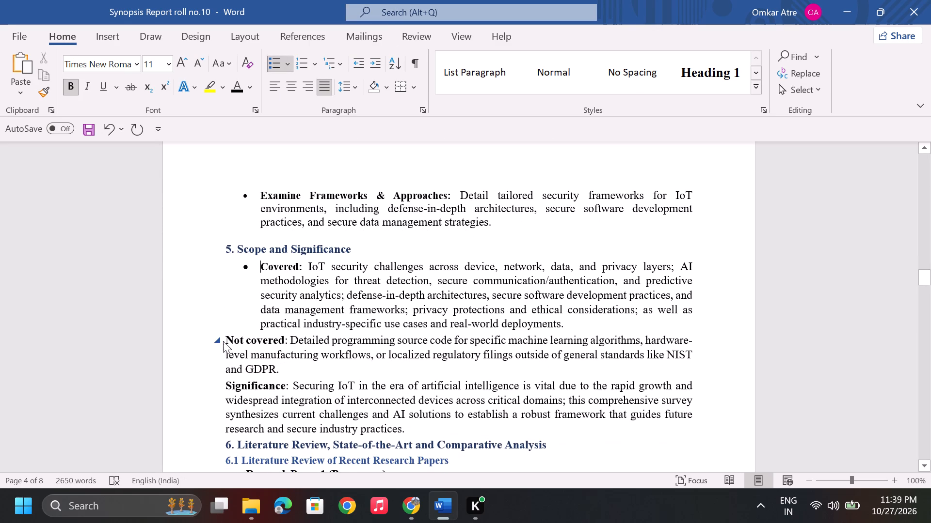
click(225, 339)
key(BackSpace)
key(Return)
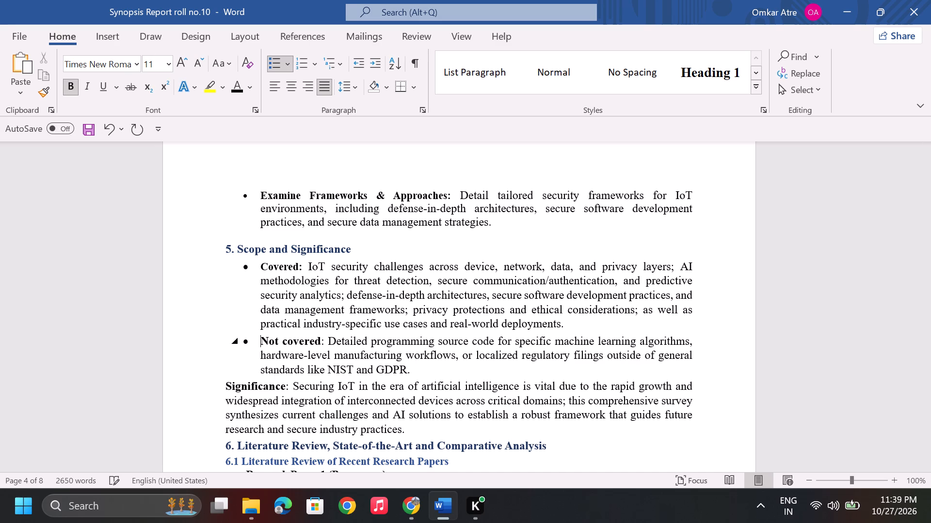
click(225, 383)
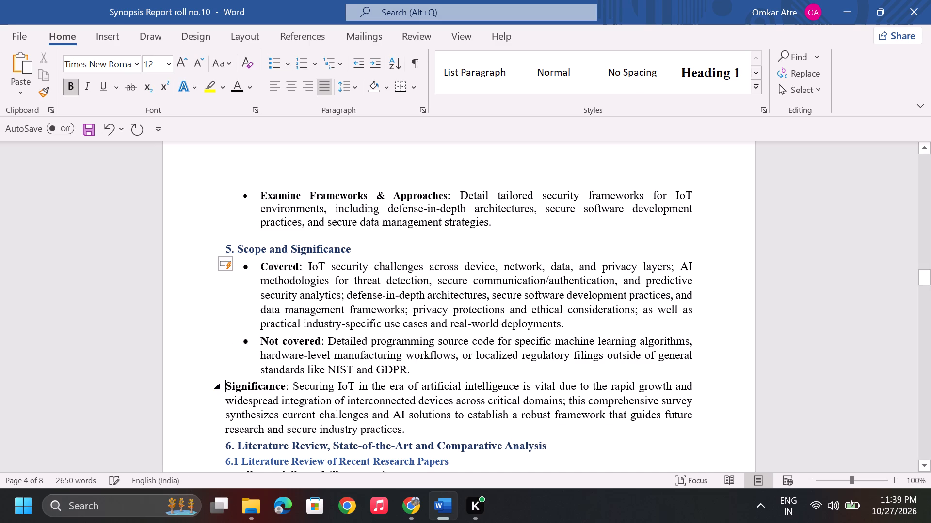
key(BackSpace)
key(Return)
scroll(304, 363, up, 5)
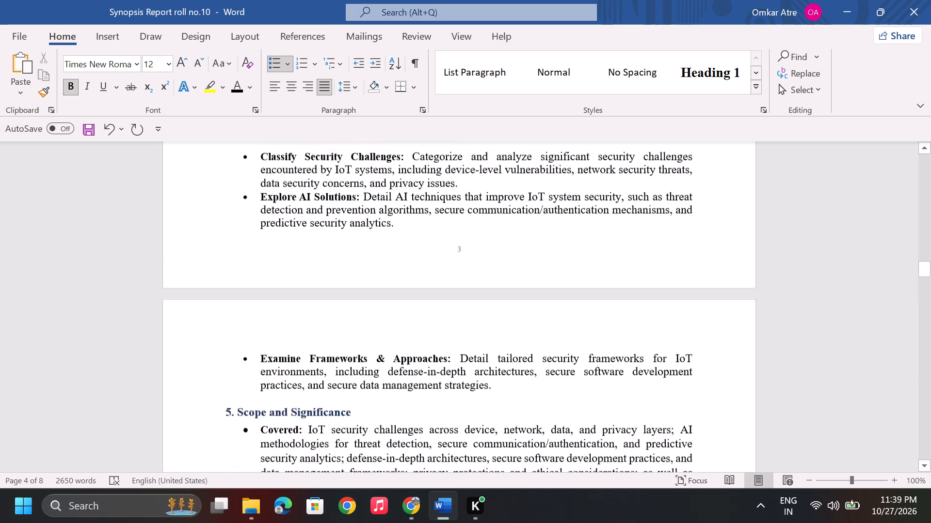
scroll(307, 361, down, 11)
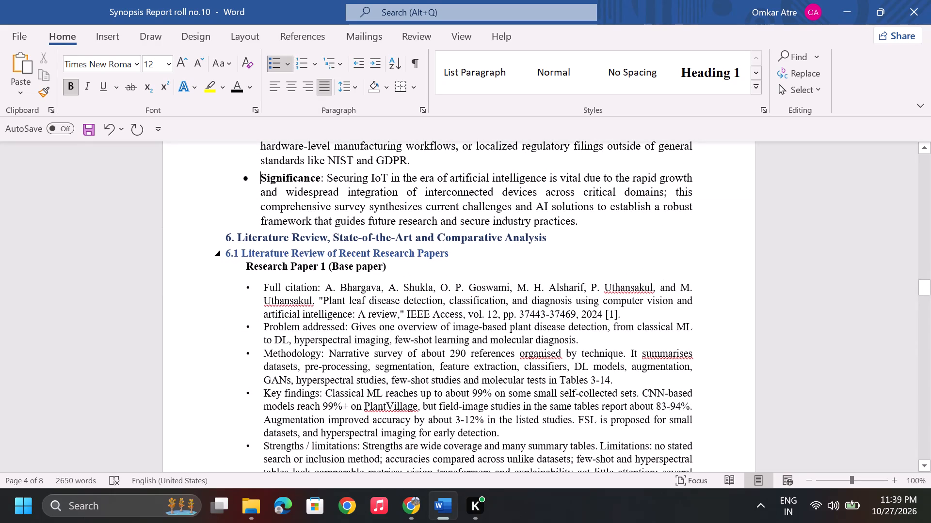
scroll(314, 285, down, 2)
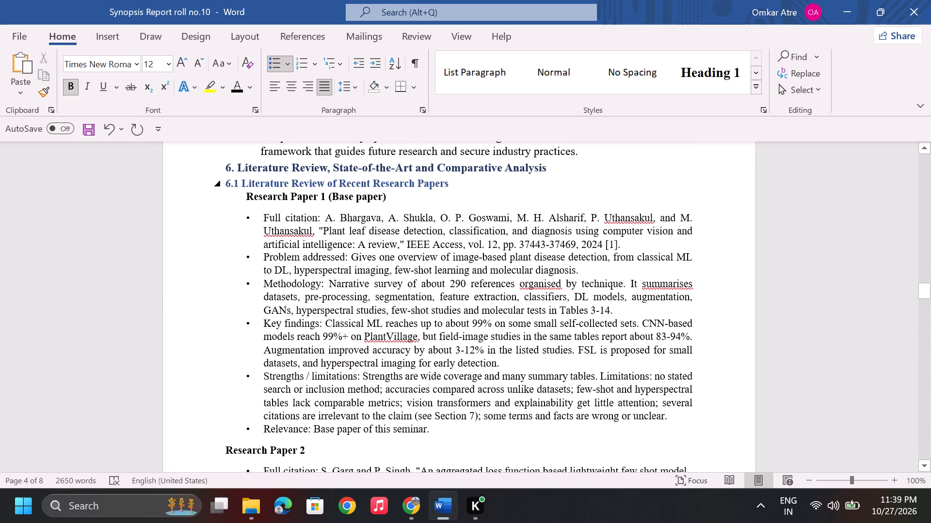
drag(464, 185, 216, 164)
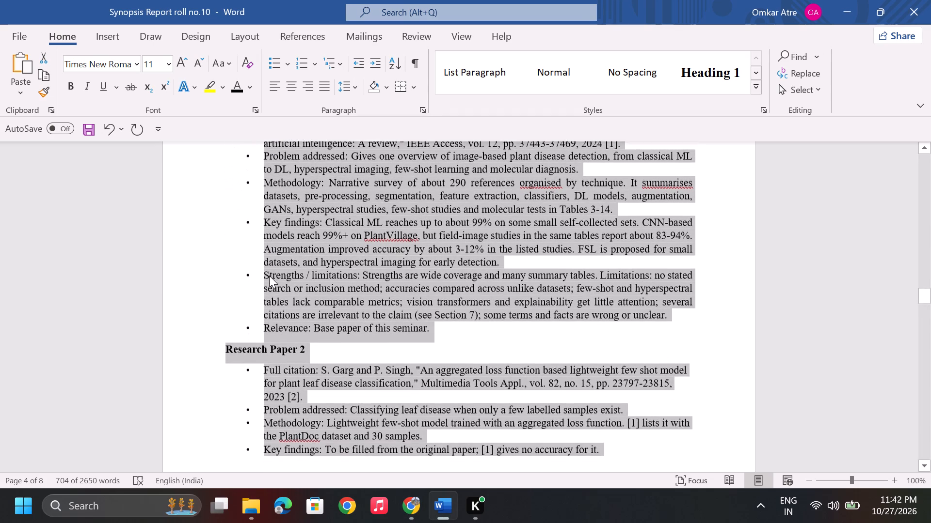
scroll(269, 276, down, 1)
click(276, 276)
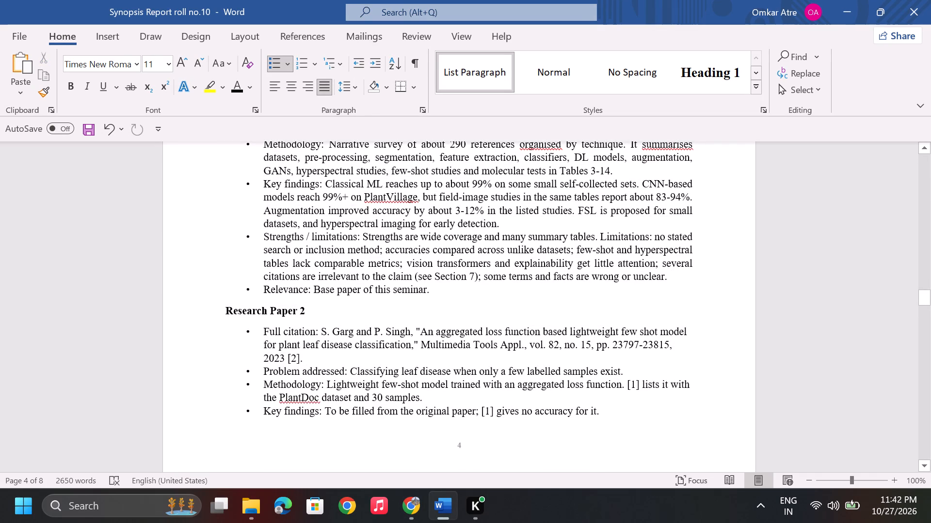
drag(221, 309, 371, 357)
scroll(371, 357, down, 18)
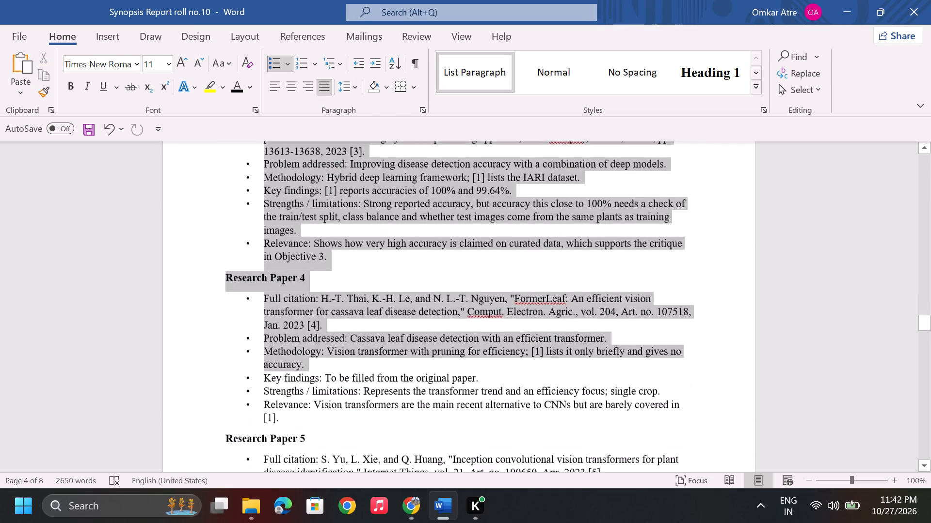
scroll(371, 357, down, 2)
drag(371, 357, 591, 392)
scroll(371, 357, down, 1)
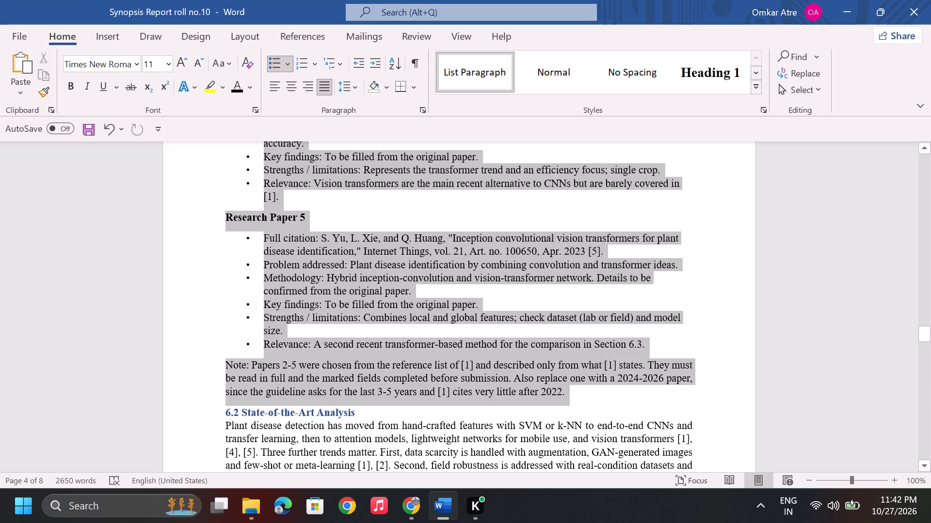
drag(591, 392, 651, 354)
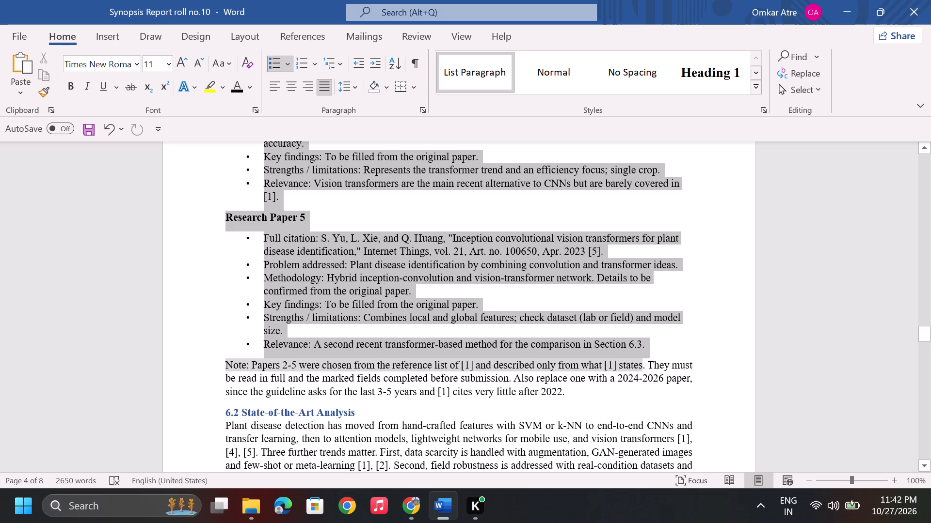
drag(651, 354, 654, 393)
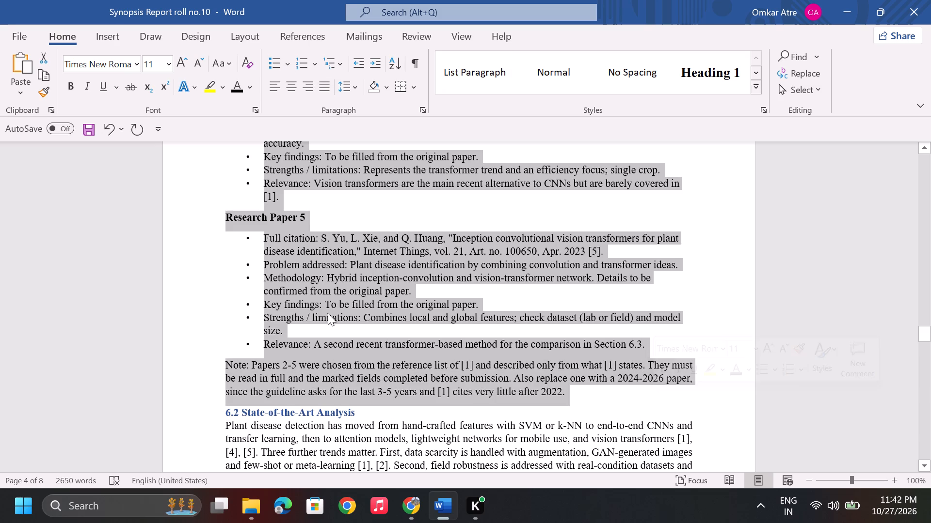
right_click(327, 312)
click(362, 127)
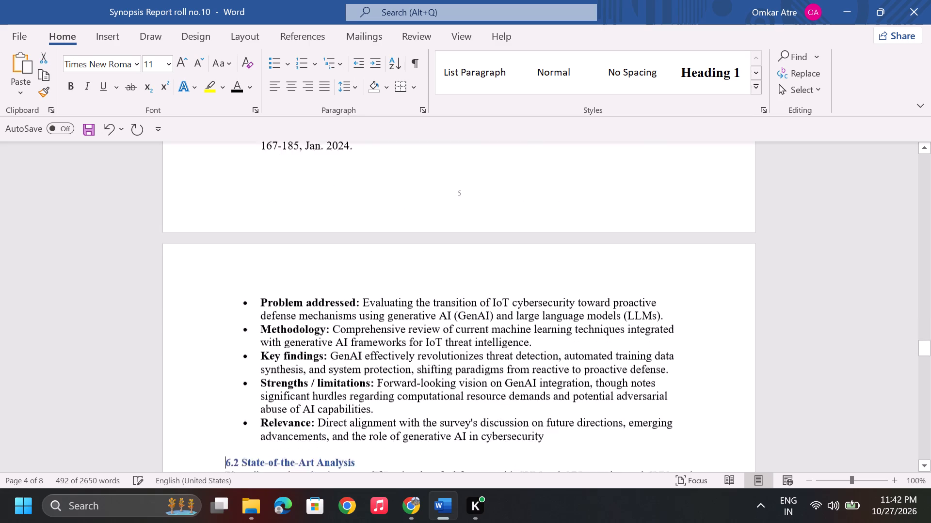
Copy the "Not covered" body text's Times New Roman 12 formatting from section 5 onto Research Paper 2's full citation text.
scroll(400, 260, up, 20)
scroll(400, 260, up, 8)
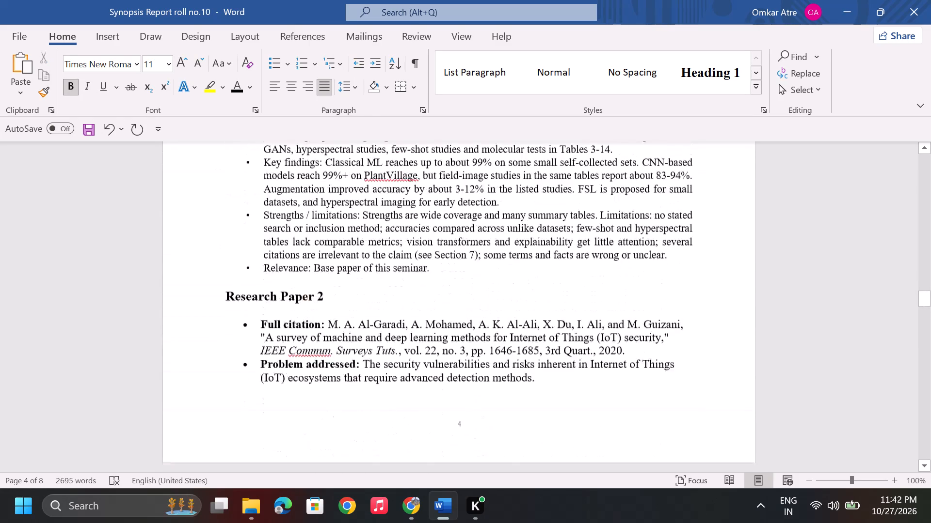
scroll(410, 239, up, 6)
click(344, 288)
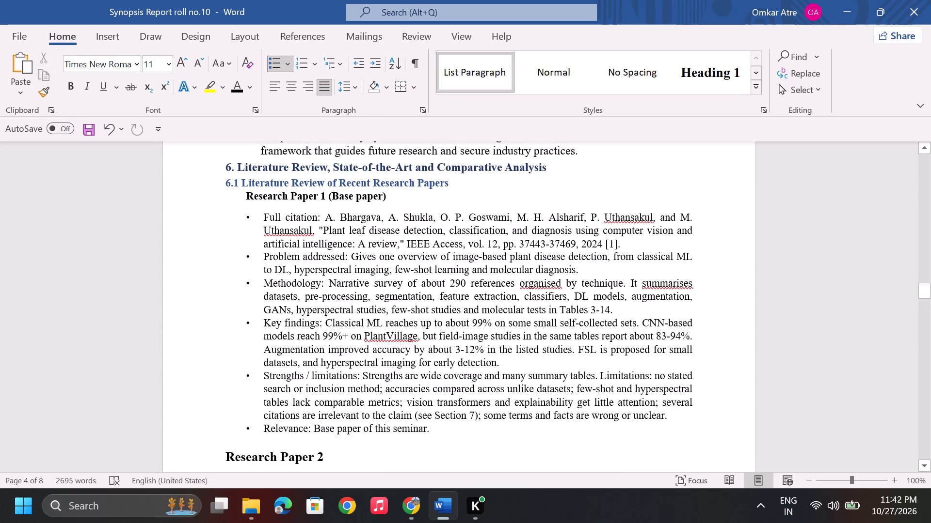
scroll(318, 192, up, 5)
click(427, 234)
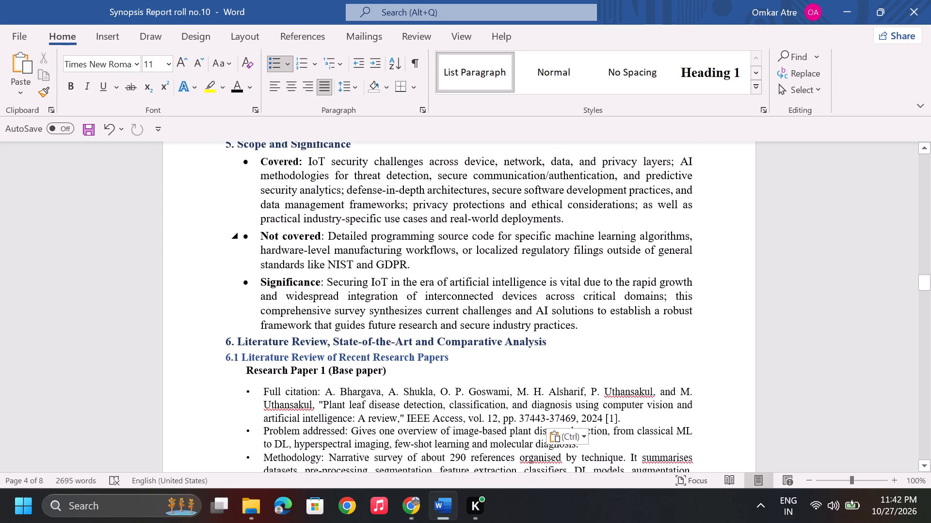
click(49, 95)
scroll(246, 254, down, 6)
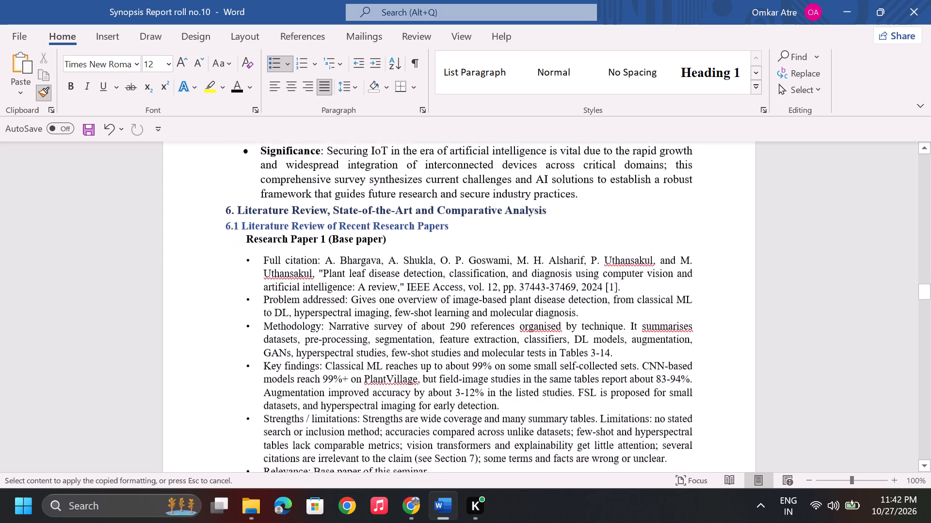
scroll(267, 252, down, 6)
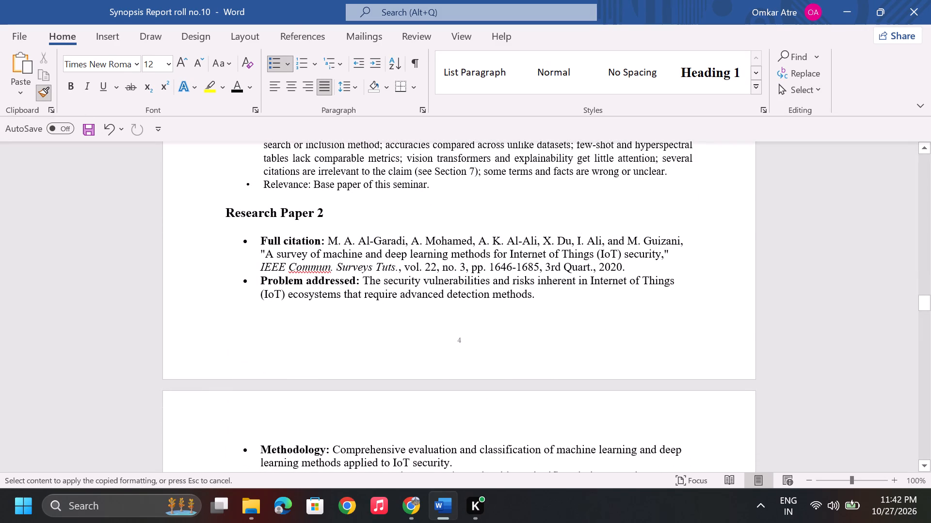
drag(328, 240, 622, 265)
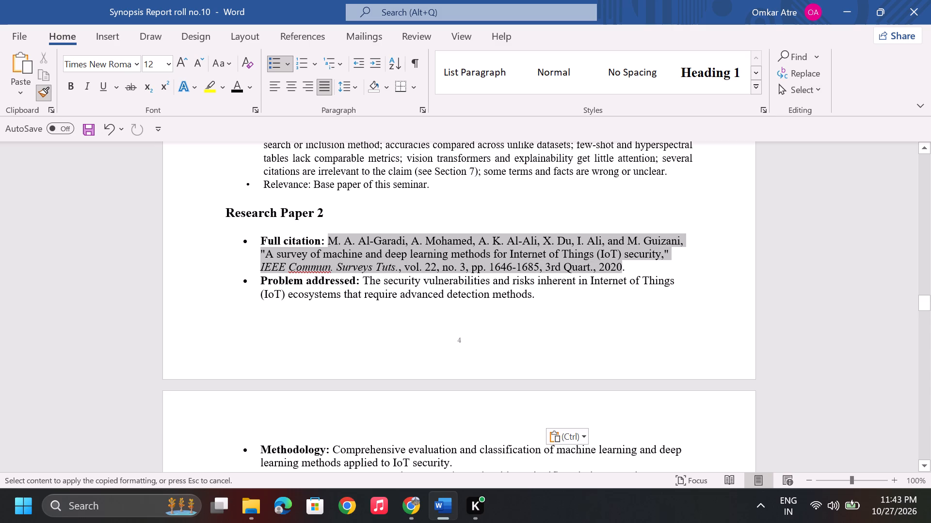
drag(622, 265, 634, 264)
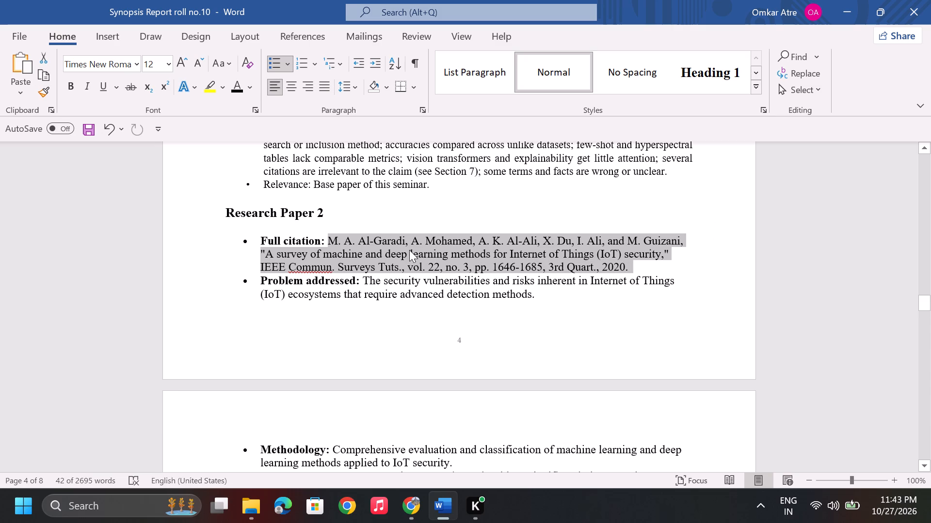
click(409, 250)
Compare the formatting of the pasted Research Paper 2 entry with Research Paper 1 and the section 5 bullets.
scroll(409, 255, up, 12)
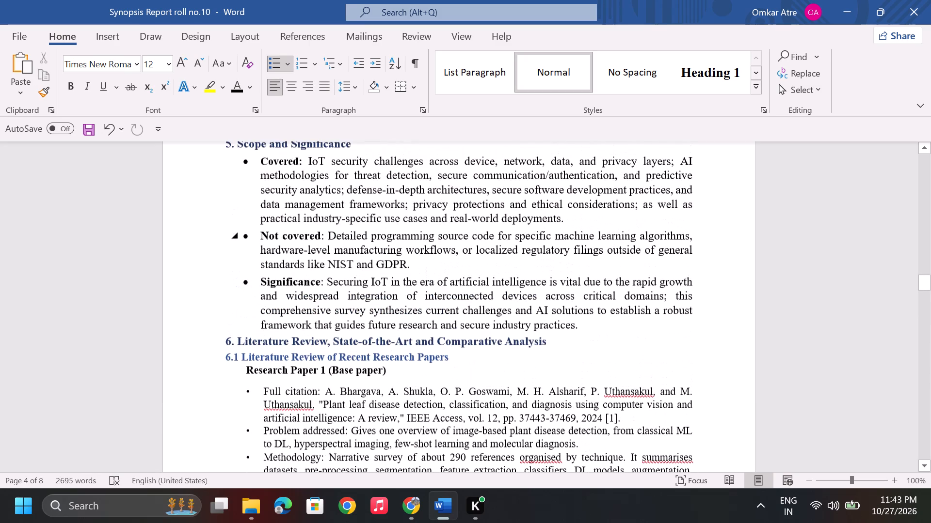
click(452, 214)
scroll(472, 241, down, 7)
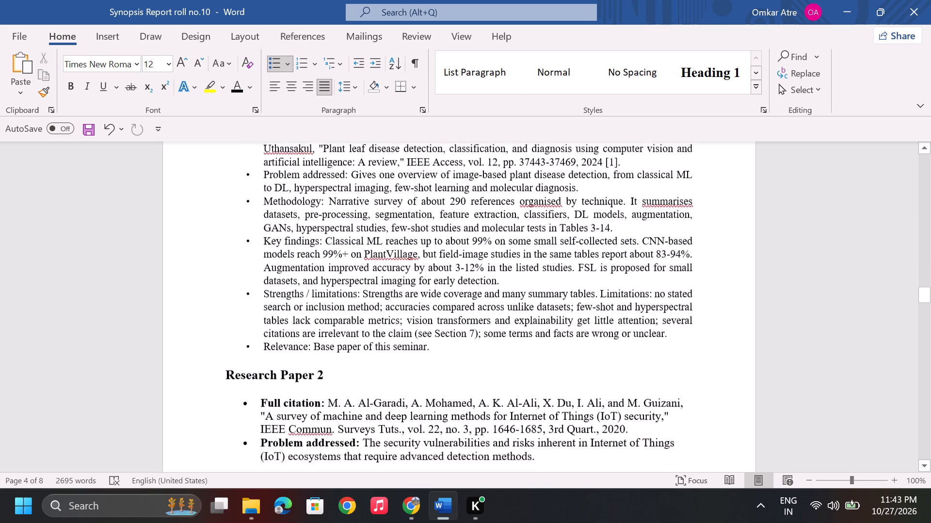
scroll(472, 241, down, 6)
scroll(472, 241, up, 4)
click(464, 232)
scroll(465, 233, up, 2)
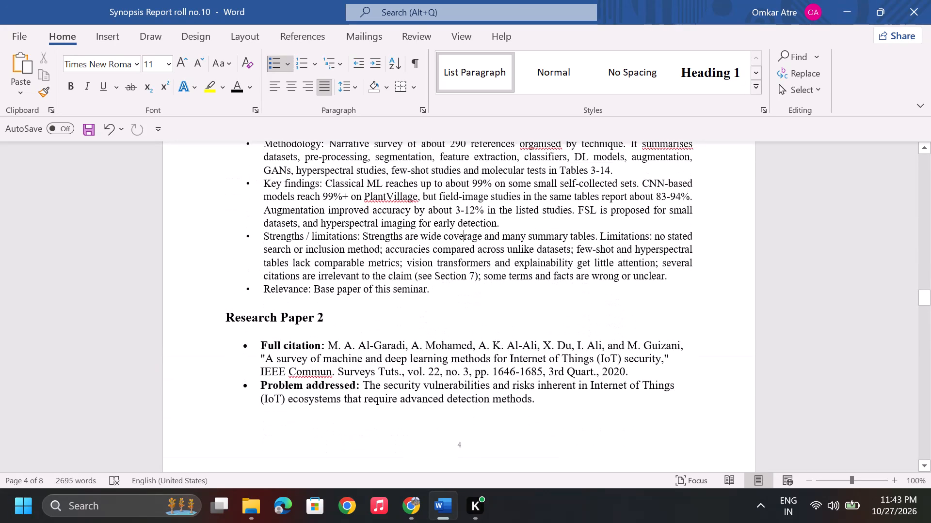
scroll(465, 233, up, 5)
scroll(469, 233, down, 8)
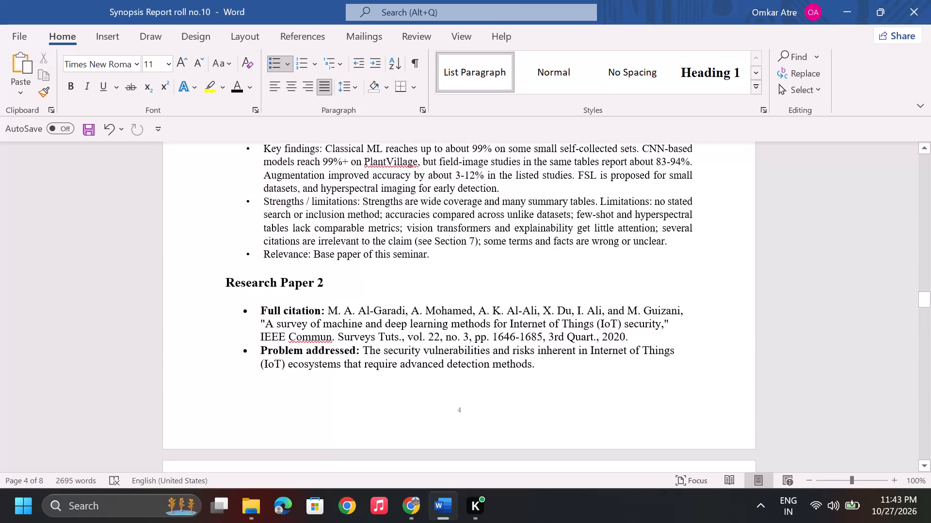
scroll(300, 285, up, 4)
scroll(303, 284, down, 2)
scroll(303, 284, up, 2)
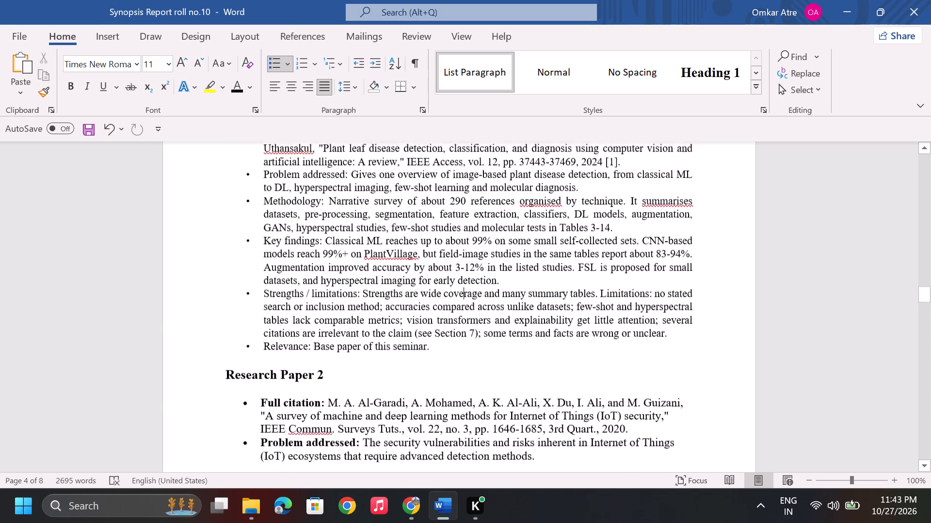
Copy the bold 11-point formatting of the "Covered:" label in section 5 onto the "Not covered:" and "Significance:" labels.
scroll(303, 284, up, 9)
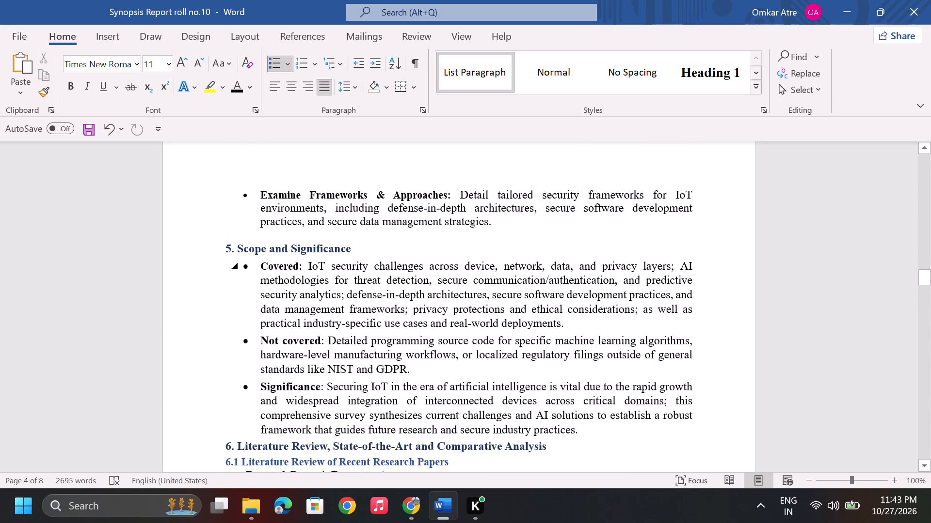
click(288, 266)
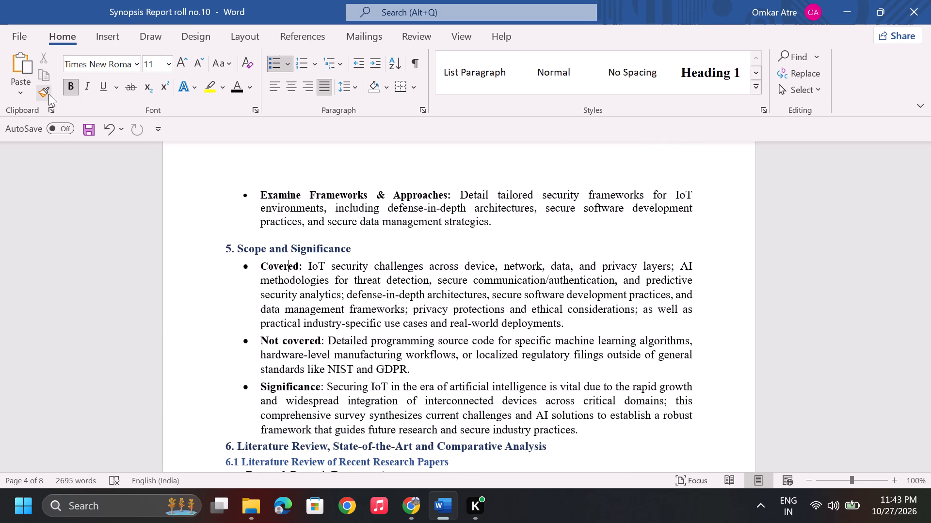
click(48, 94)
drag(326, 340, 265, 334)
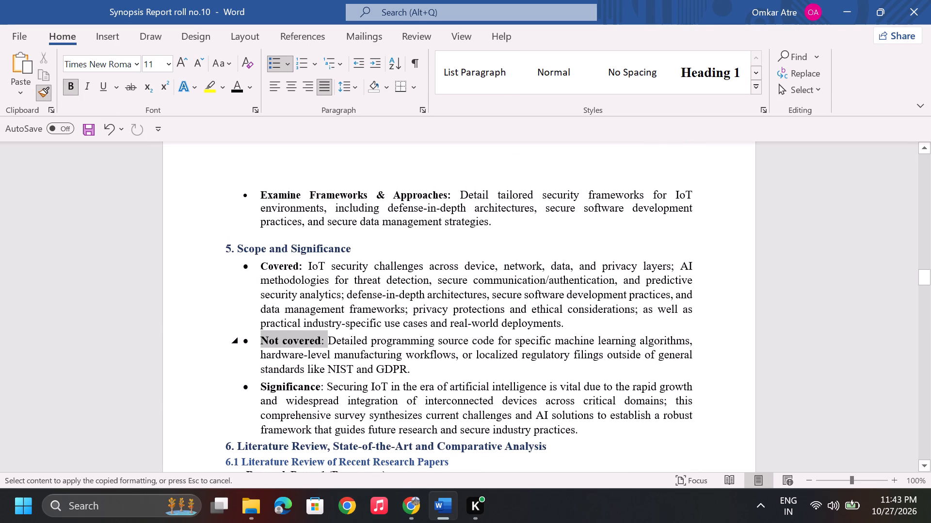
drag(265, 334, 264, 334)
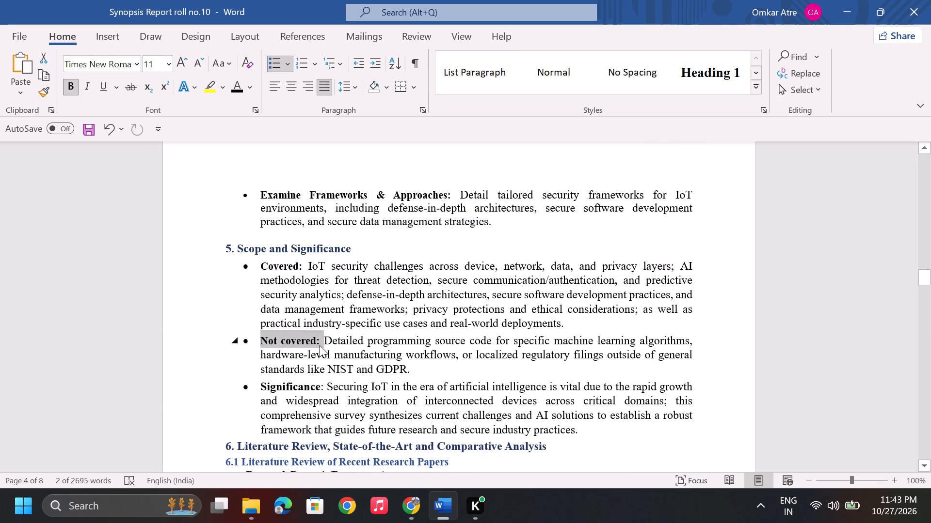
click(309, 340)
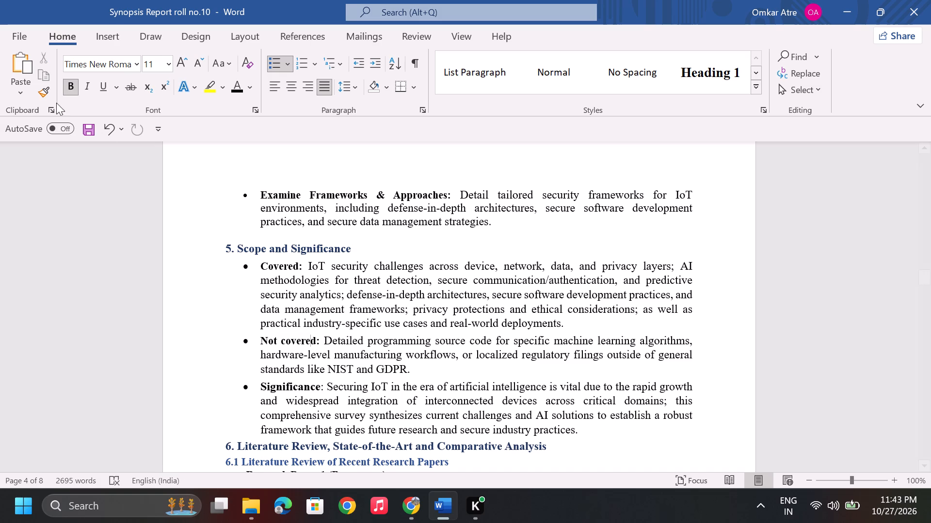
click(37, 89)
drag(324, 387, 265, 386)
click(300, 396)
Copy the bold 11-point "Significance:" label formatting onto the "Full citation:" label of Research Paper 2.
scroll(342, 412, up, 4)
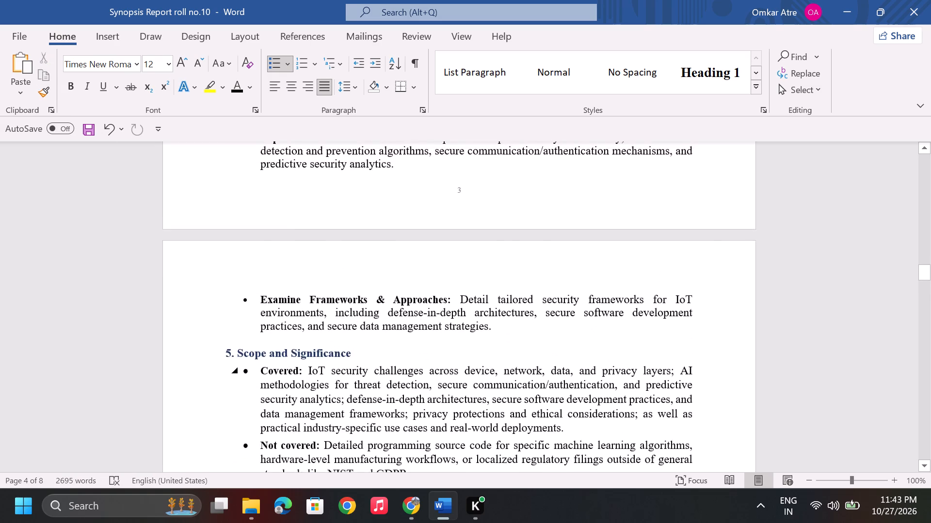
scroll(346, 412, up, 3)
scroll(346, 412, down, 12)
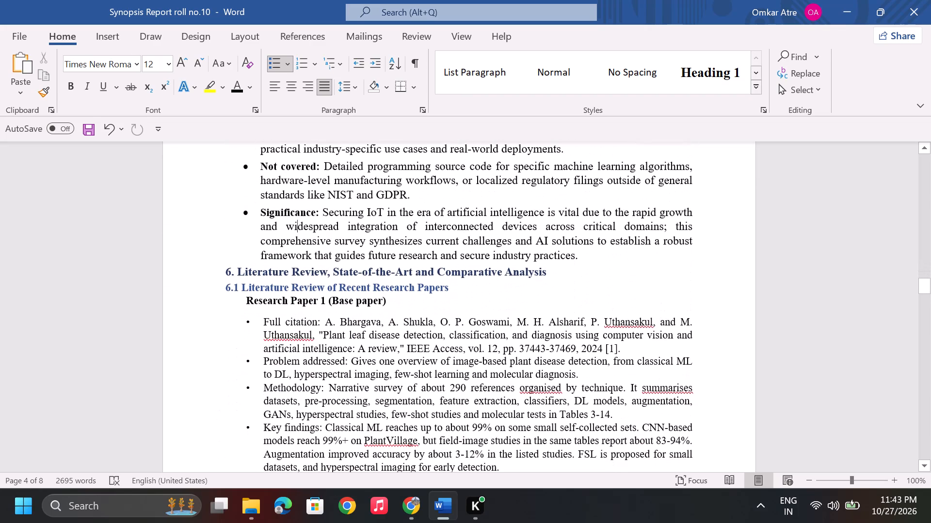
scroll(329, 366, down, 8)
scroll(309, 353, up, 9)
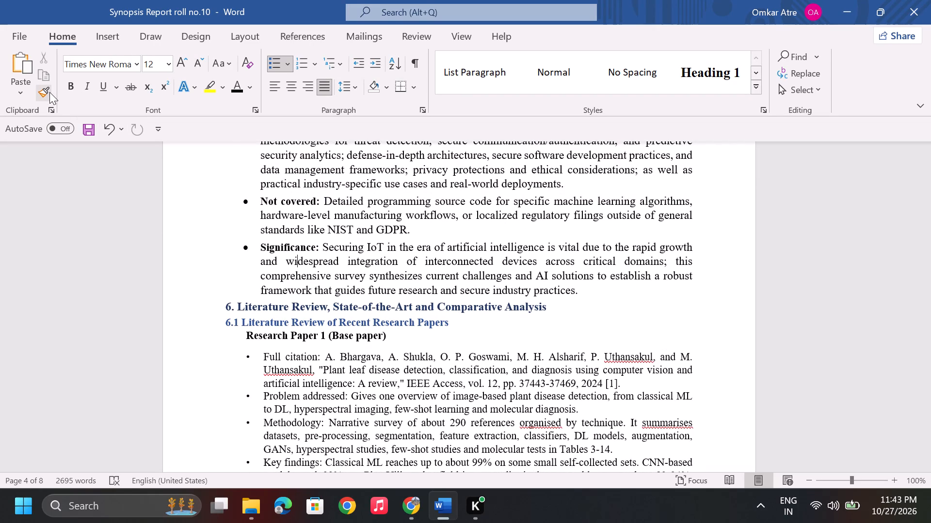
click(304, 249)
click(43, 92)
scroll(227, 284, down, 11)
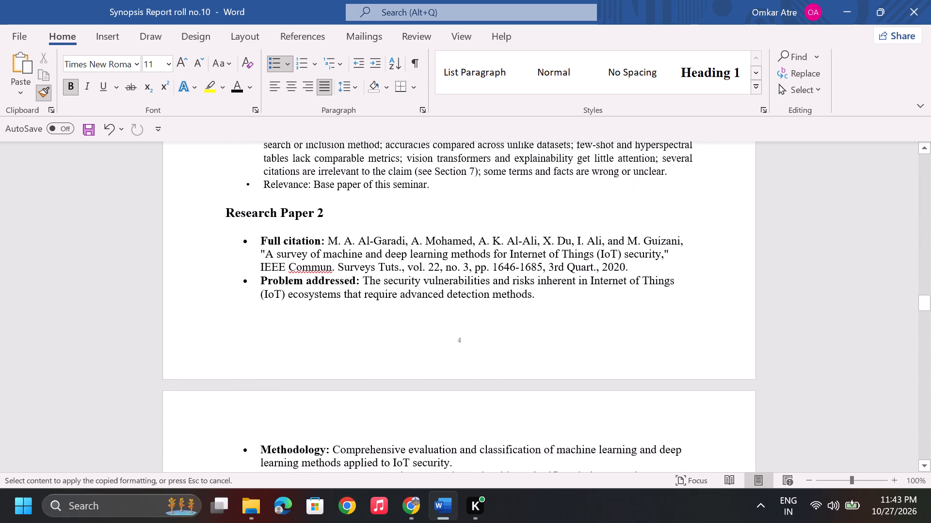
drag(326, 242, 262, 241)
click(283, 243)
Copy the "Full citation:" label's formatting onto the "Problem addressed:" label of Research Paper 2.
click(49, 93)
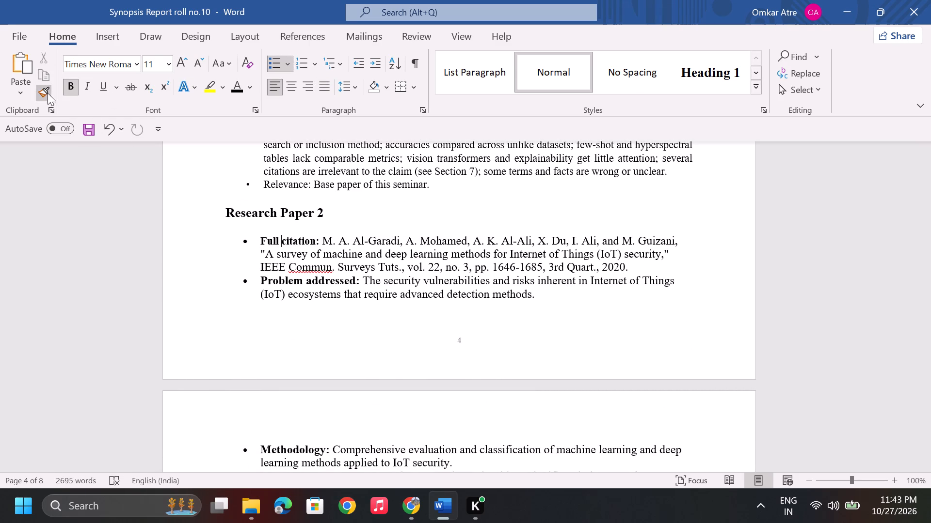
drag(361, 280, 276, 285)
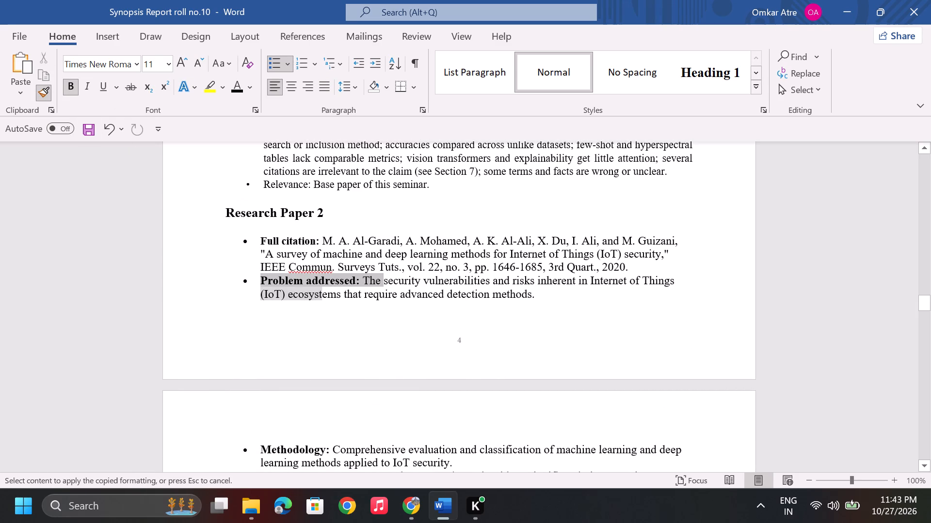
drag(276, 285, 276, 285)
click(288, 283)
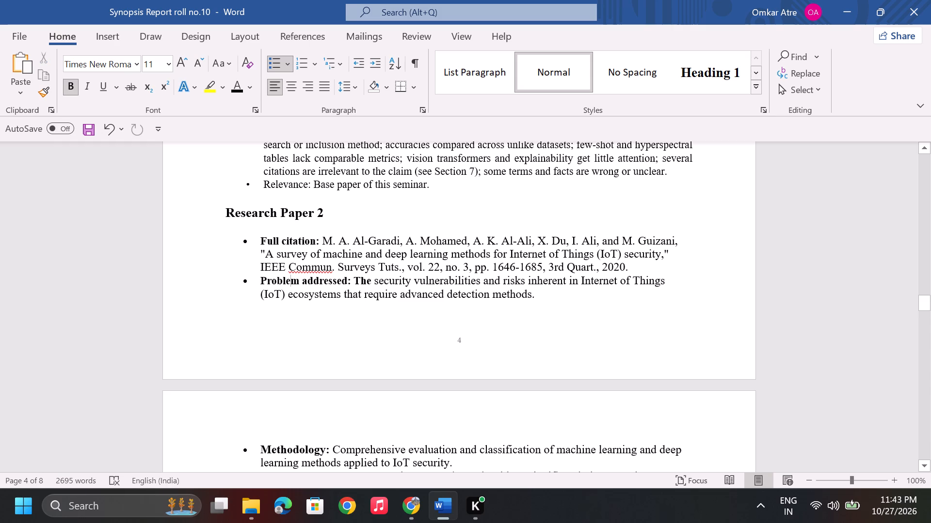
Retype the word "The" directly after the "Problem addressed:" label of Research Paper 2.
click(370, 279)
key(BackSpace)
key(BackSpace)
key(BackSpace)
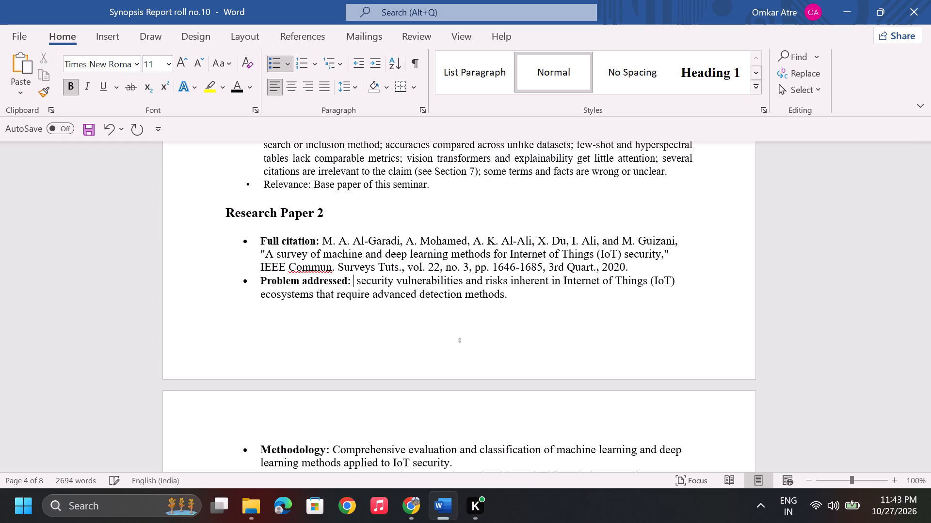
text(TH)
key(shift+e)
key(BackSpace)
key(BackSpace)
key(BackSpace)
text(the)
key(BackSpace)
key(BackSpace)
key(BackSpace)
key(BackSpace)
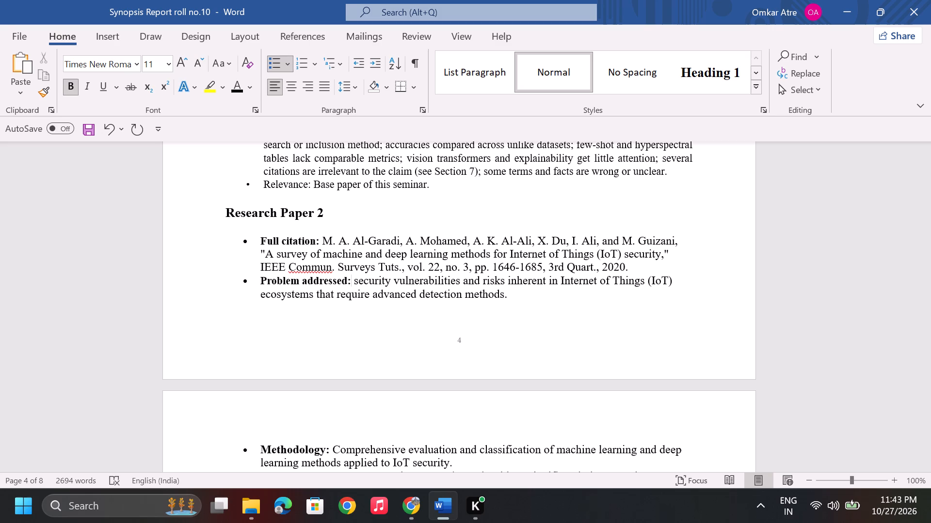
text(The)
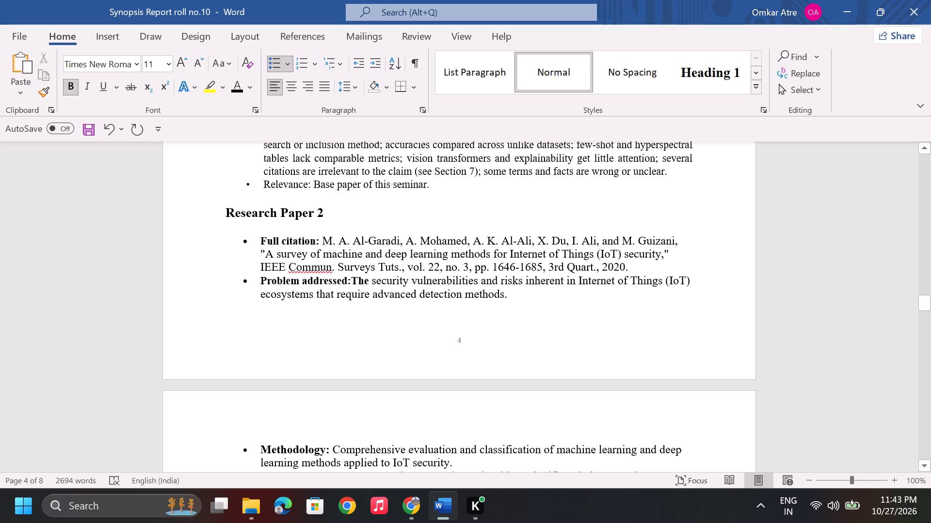
Copy the regular 12-point body formatting onto "The" after the "Problem addressed:" label and insert a space before it.
click(378, 283)
click(49, 93)
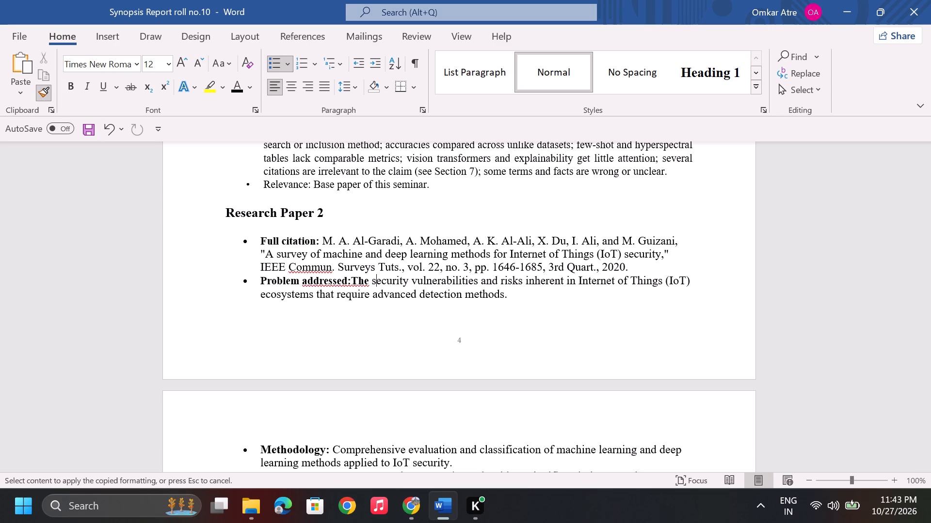
drag(351, 281, 367, 282)
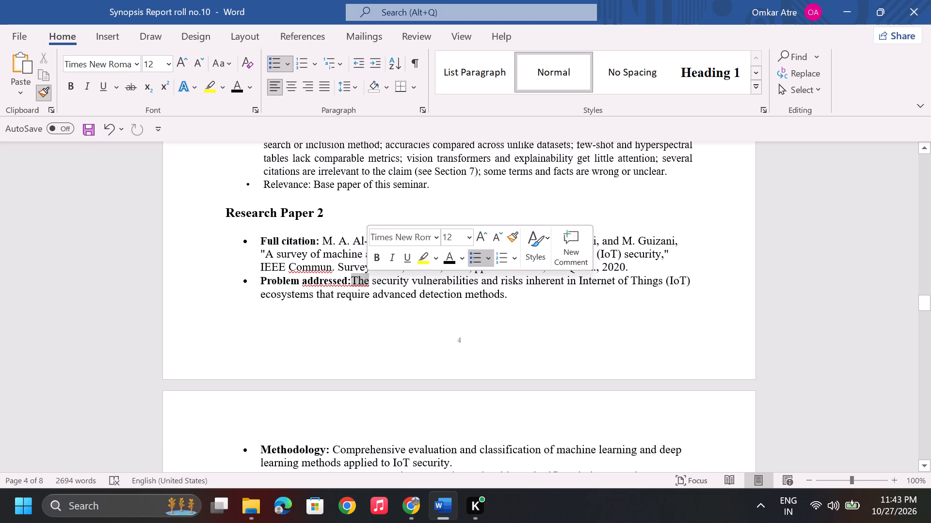
click(374, 315)
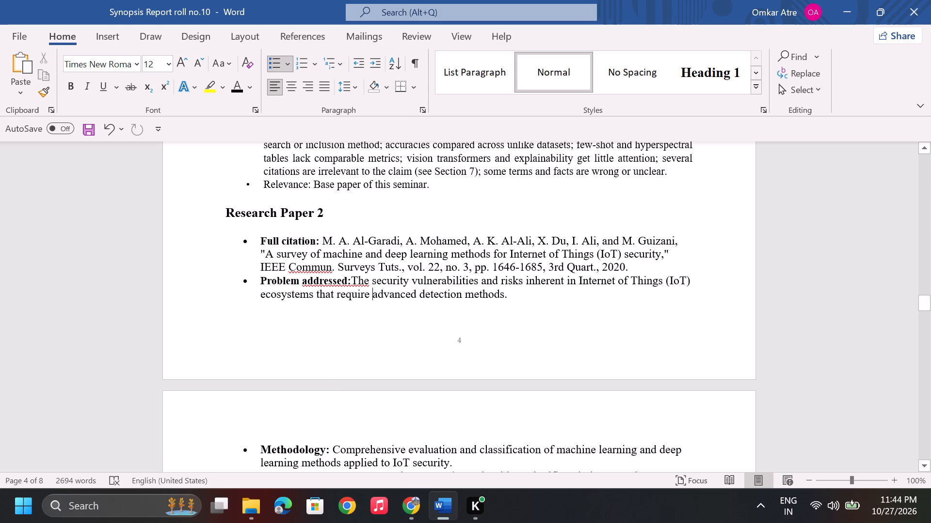
click(353, 284)
key(space)
click(432, 340)
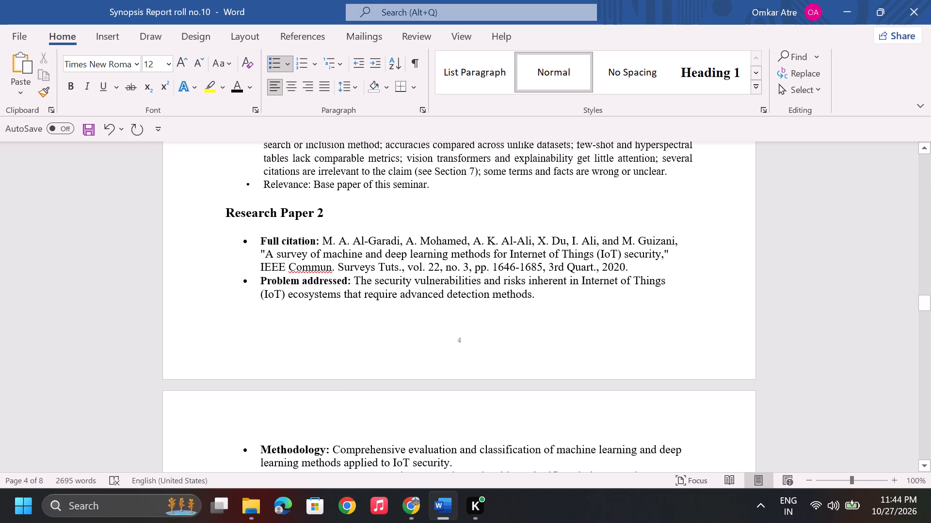
Change the journal abbreviation "Commun." to "Common." in the Research Paper 2 full citation.
click(326, 268)
key(BackSpace)
key(o)
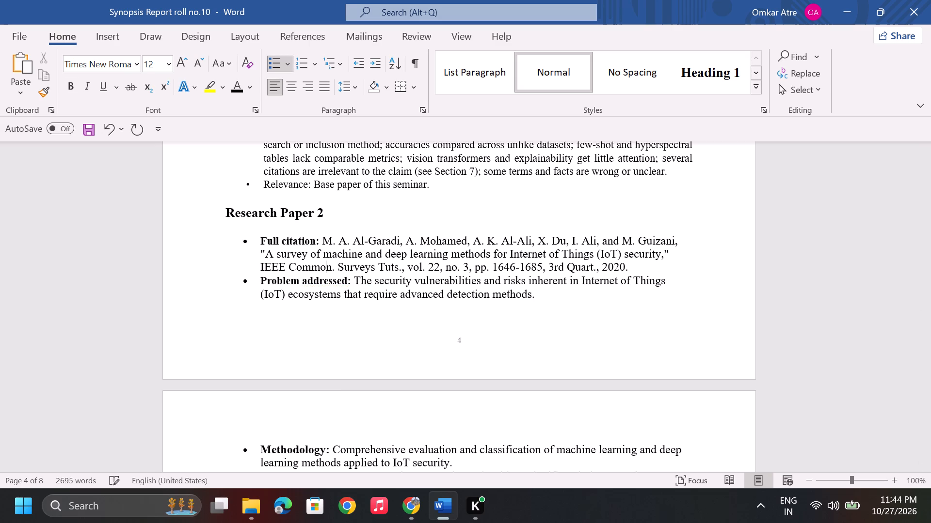
click(378, 312)
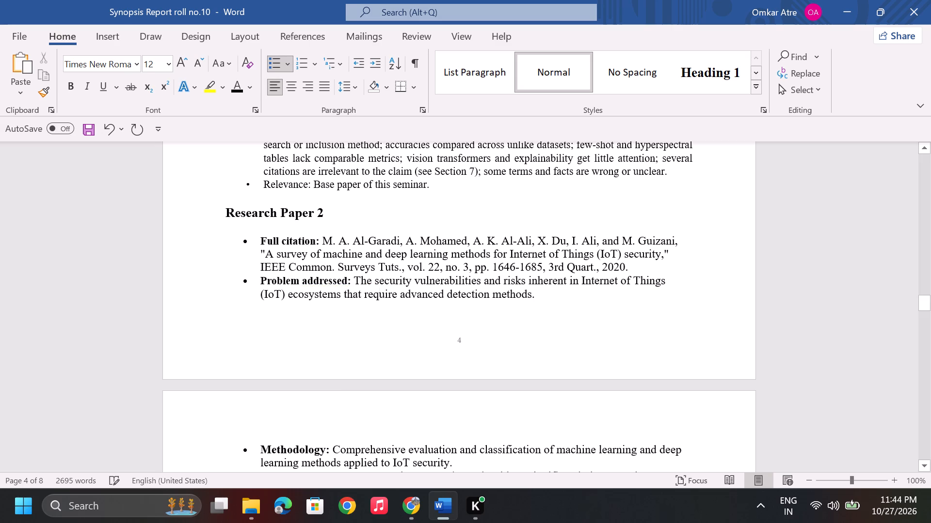
Copy the bold 11-point formatting of the "Research Paper 1 (Base paper)" heading onto the "Research Paper 2" heading.
scroll(472, 271, up, 5)
scroll(472, 271, down, 4)
scroll(250, 285, up, 7)
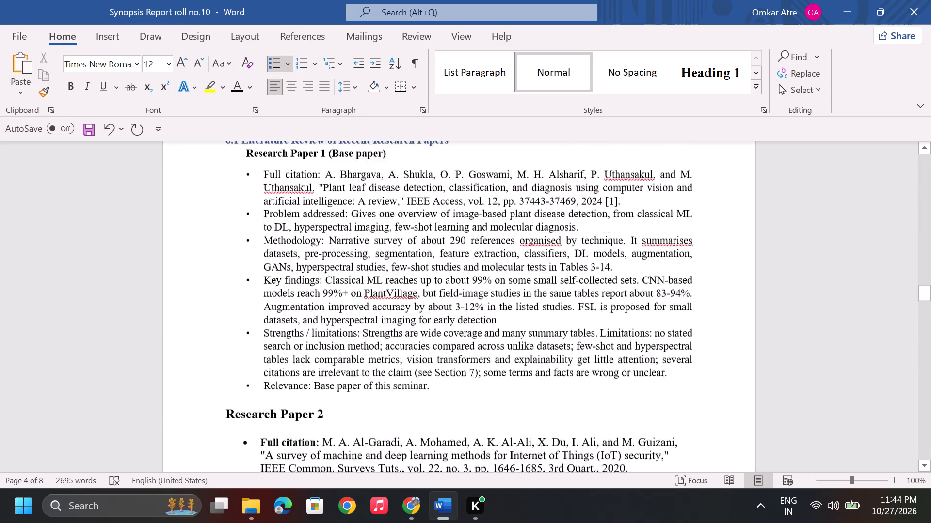
scroll(250, 285, up, 3)
click(283, 339)
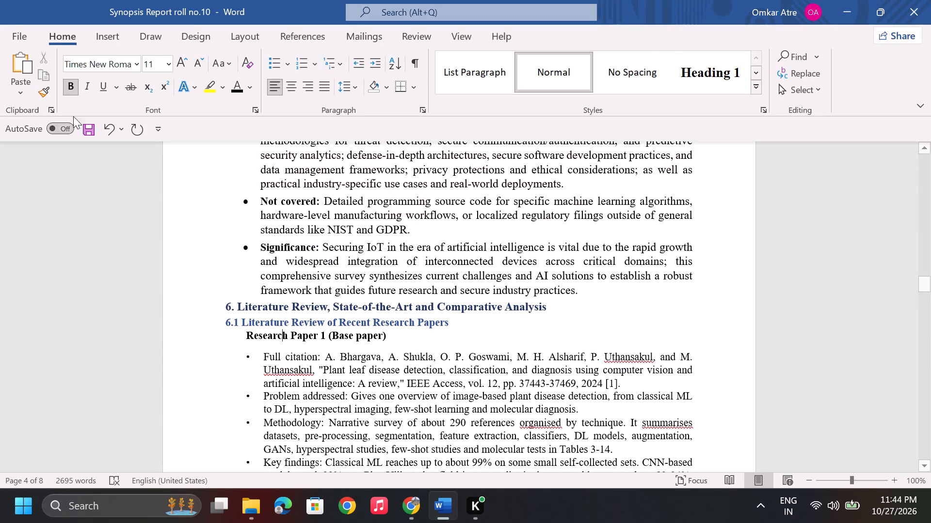
click(53, 95)
click(48, 92)
scroll(221, 265, down, 9)
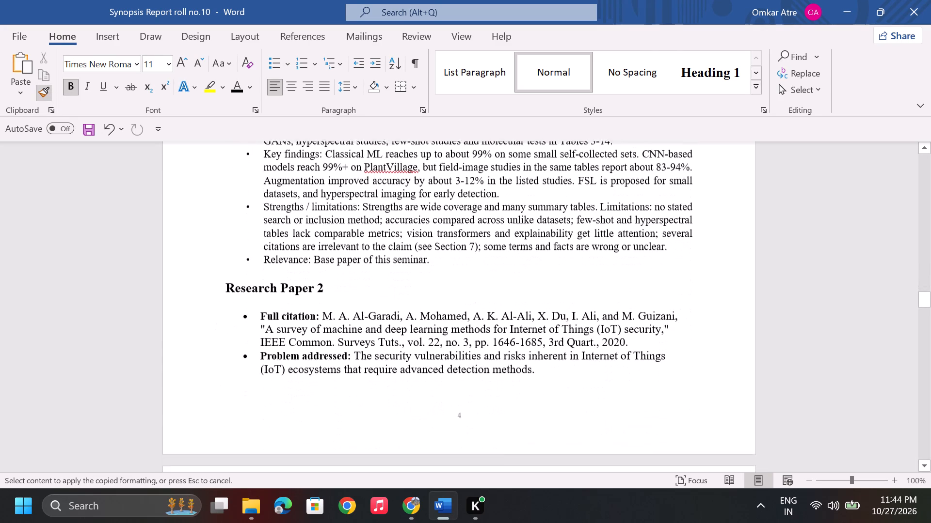
drag(333, 285, 222, 283)
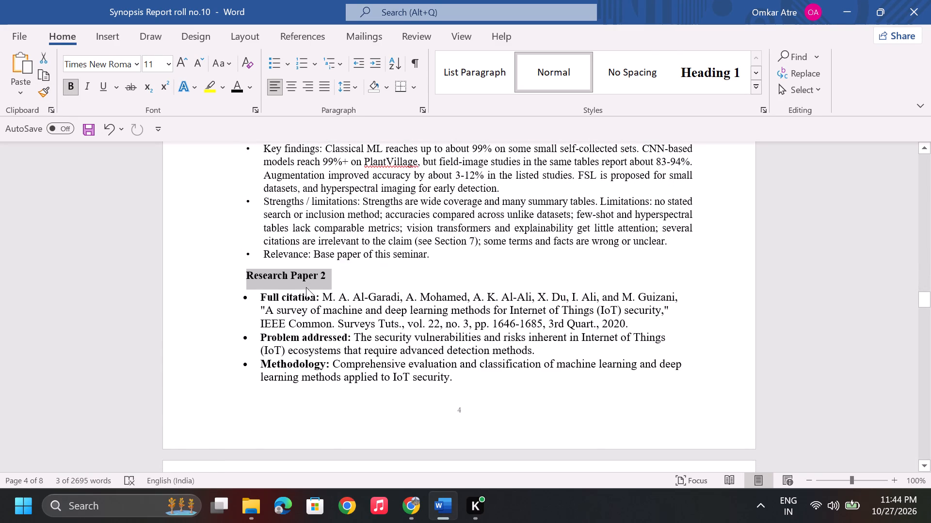
click(305, 287)
Compare the Research Paper 2 heading and bullets with the formatting of the Research Paper 1 entry.
scroll(323, 298, up, 6)
scroll(328, 299, down, 3)
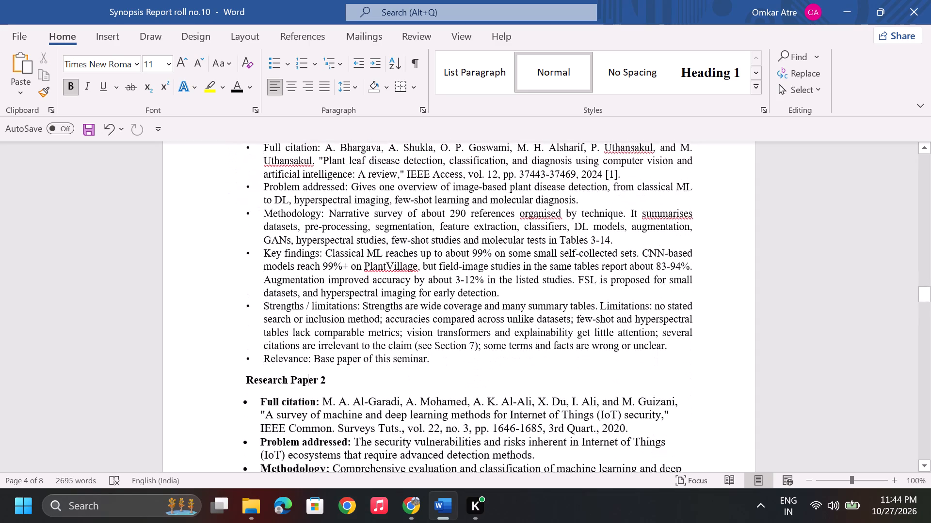
scroll(328, 299, down, 9)
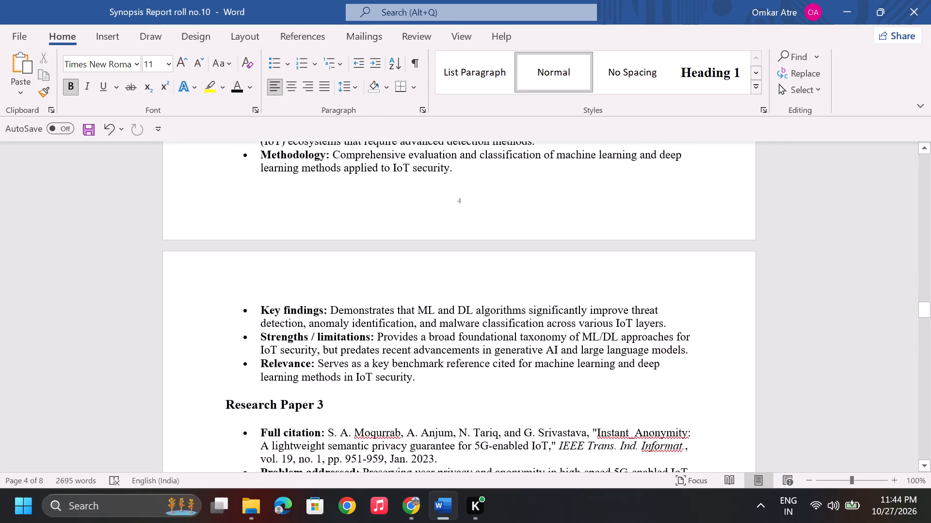
scroll(340, 304, up, 12)
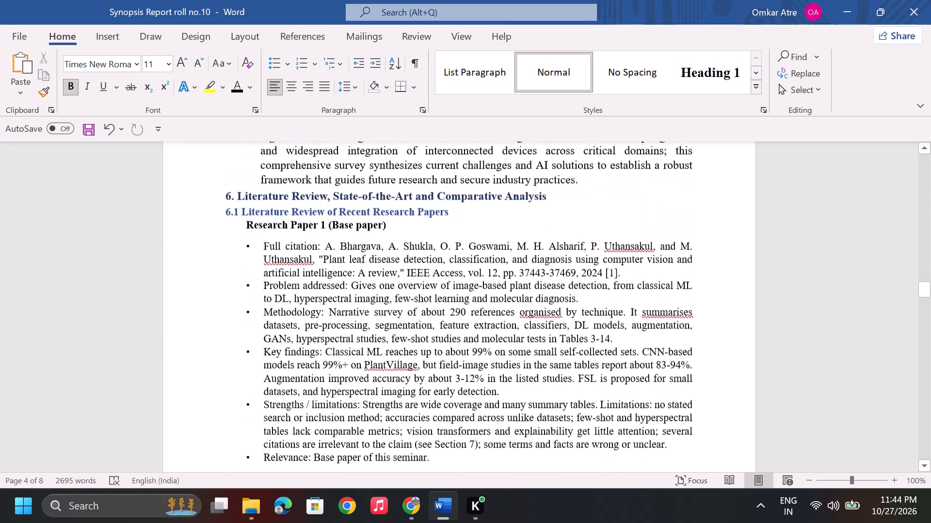
scroll(320, 286, down, 7)
Copy the bold 11-point "Problem addressed:" formatting onto the "Methodology:", "Key findings:", "Strengths / limitations:" and "Relevance:" labels of Research Paper 2.
click(316, 305)
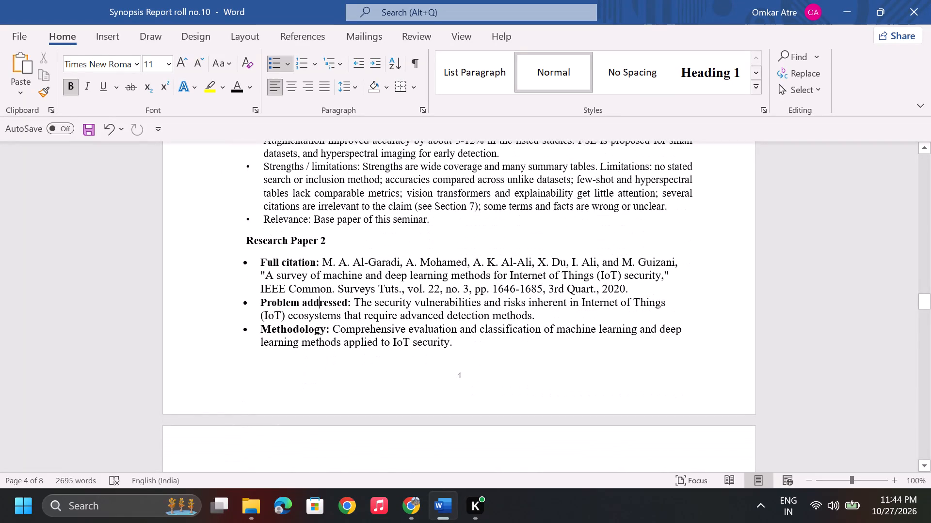
click(44, 90)
scroll(254, 407, down, 4)
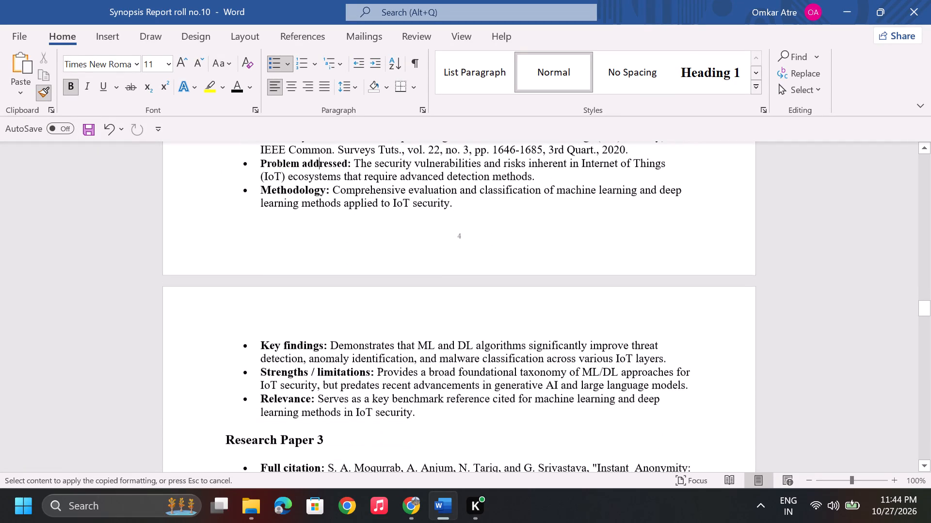
drag(329, 190, 289, 188)
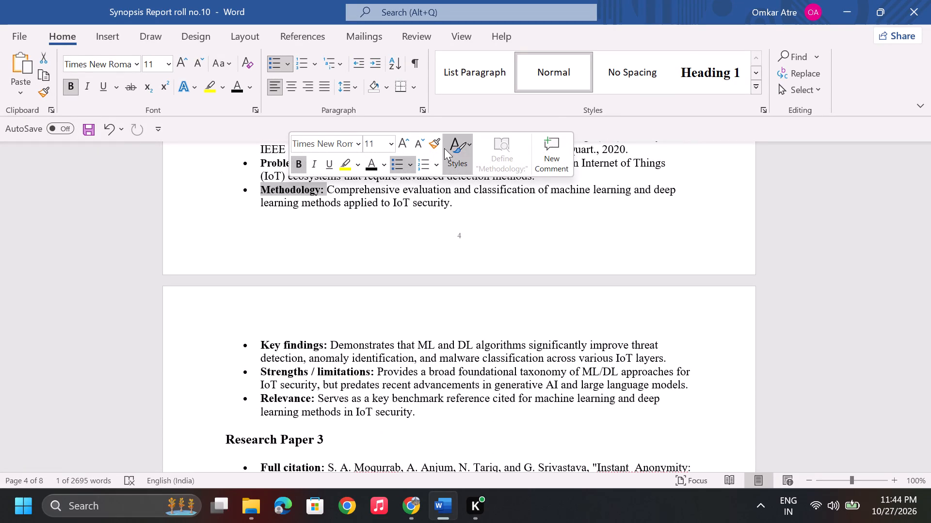
click(438, 145)
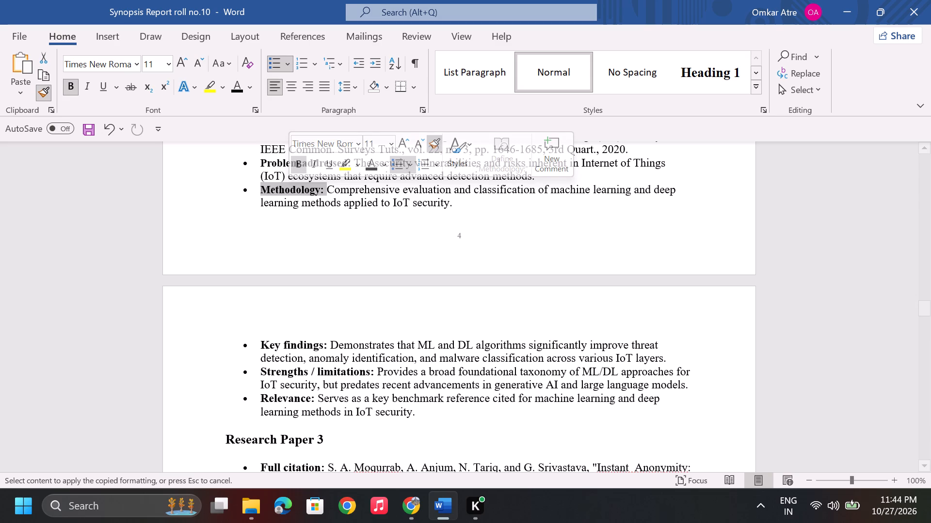
drag(329, 346, 273, 345)
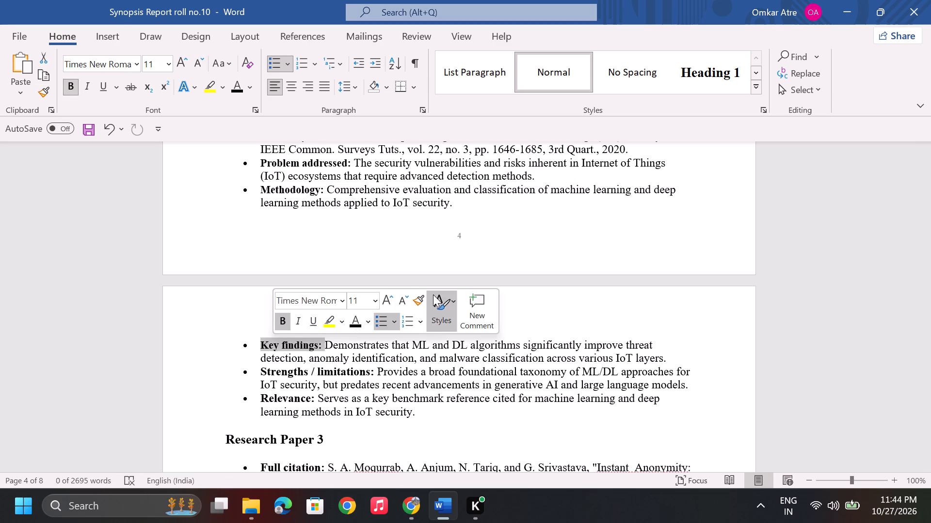
click(418, 299)
drag(375, 371, 280, 373)
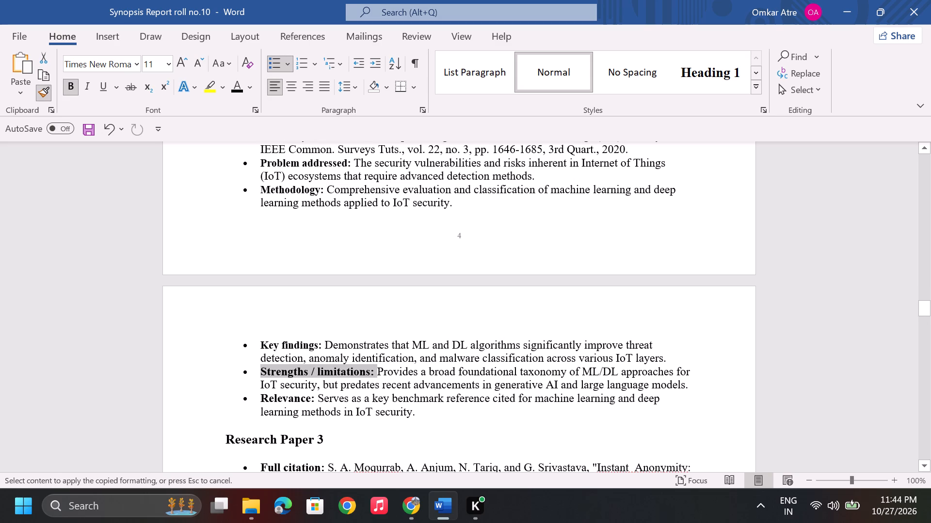
drag(280, 373, 277, 372)
click(423, 325)
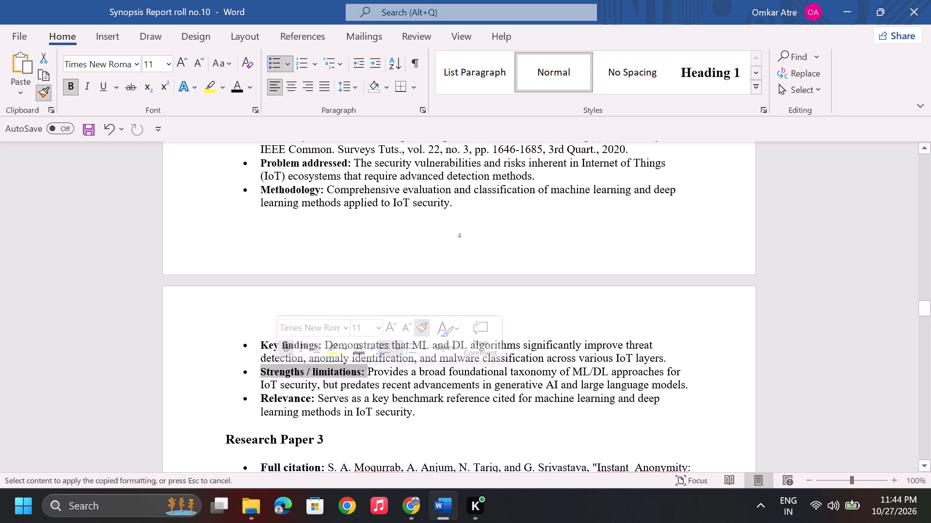
drag(318, 398, 274, 398)
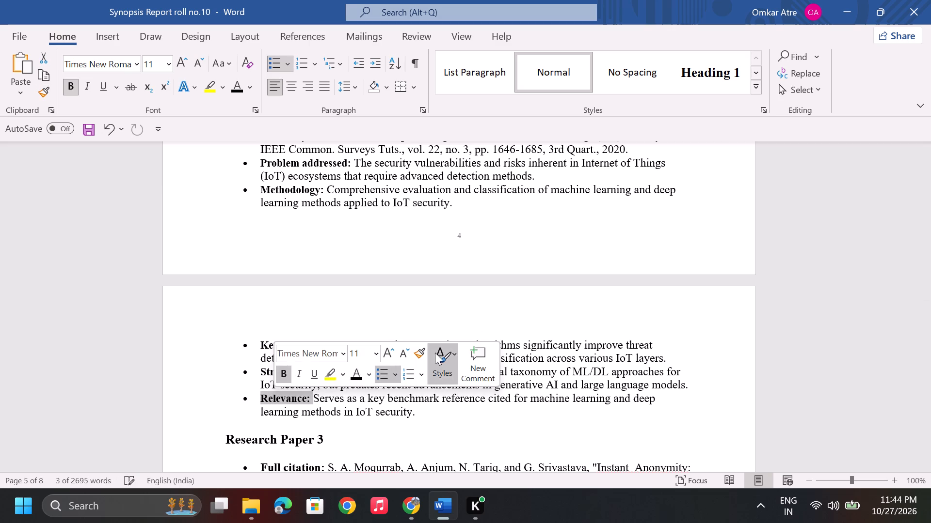
click(548, 383)
Copy the 12-point formatting of the Research Paper 2 citation text onto the description after the "Problem addressed:" label.
scroll(536, 366, up, 8)
scroll(466, 372, down, 3)
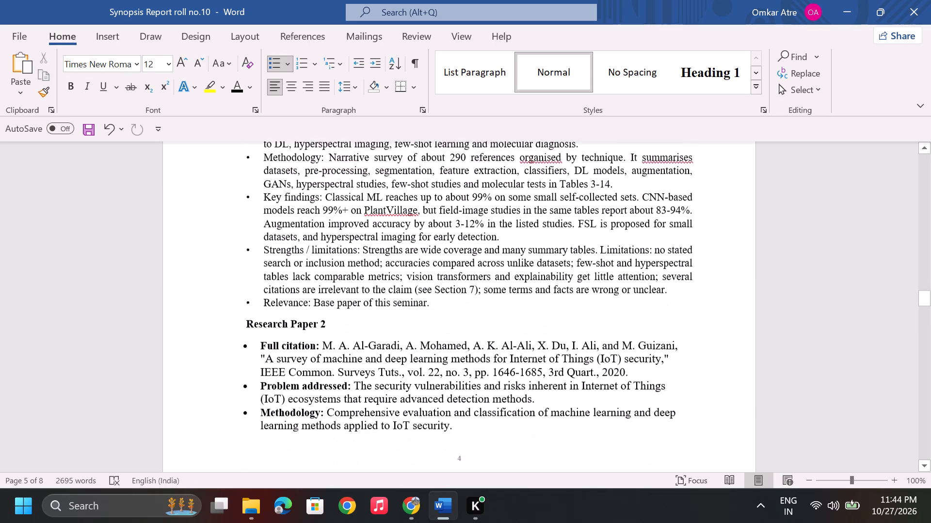
click(377, 304)
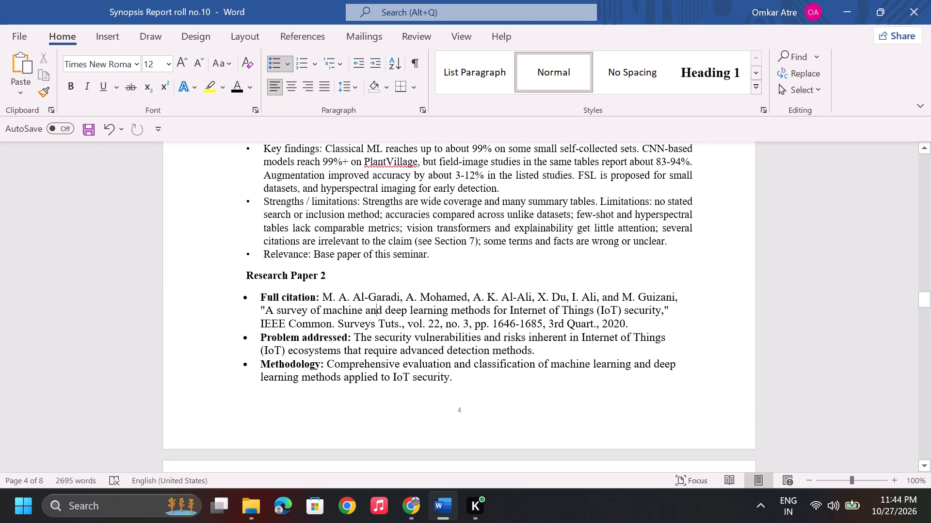
click(45, 95)
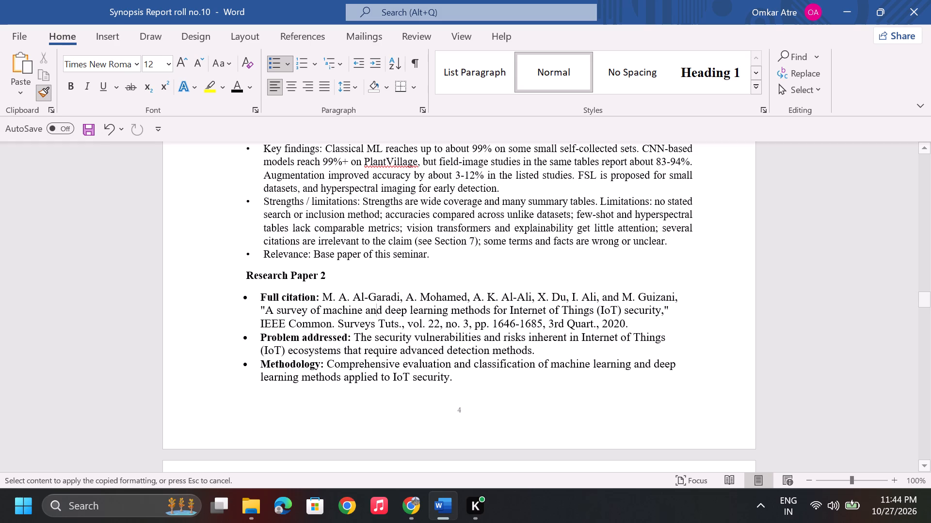
drag(353, 339, 537, 353)
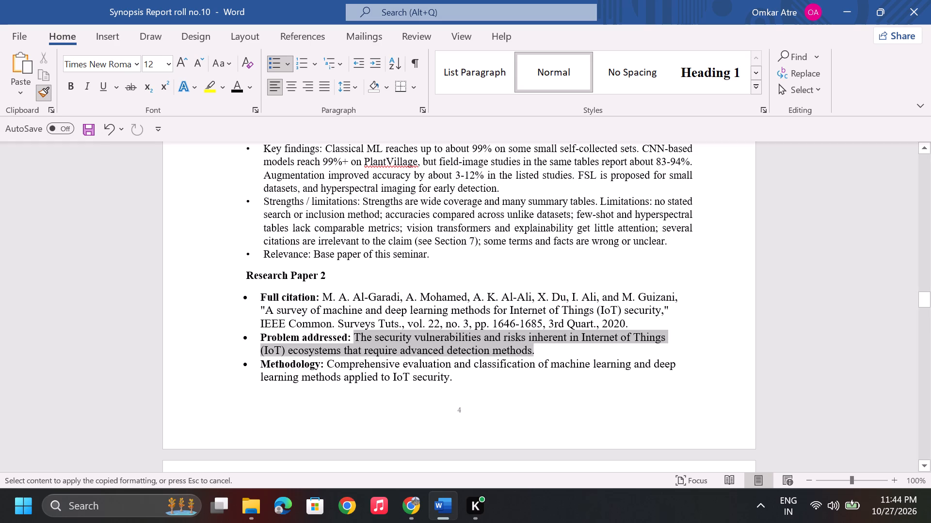
drag(537, 353, 541, 352)
click(471, 369)
Review the formatting of the remaining Research Paper 2 bullets and the Research Paper 3 entry.
scroll(440, 379, down, 6)
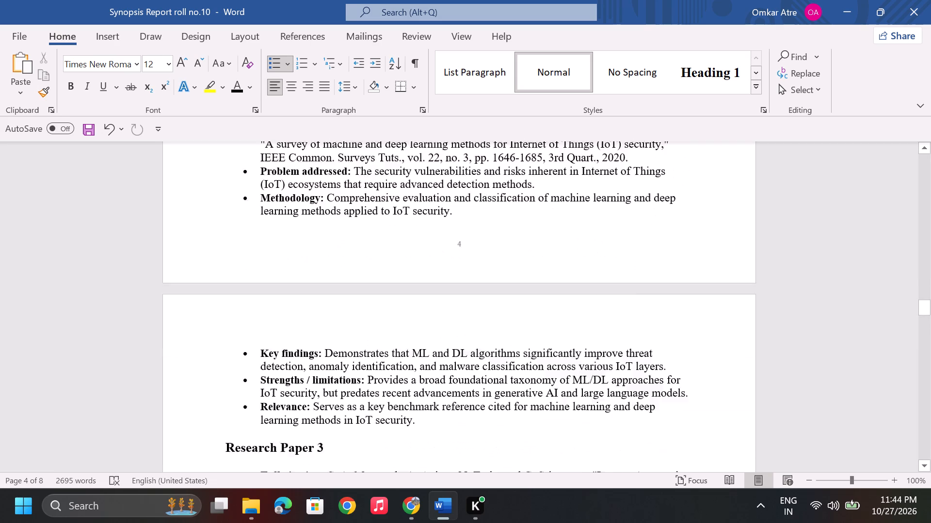
scroll(447, 378, down, 1)
scroll(374, 364, down, 2)
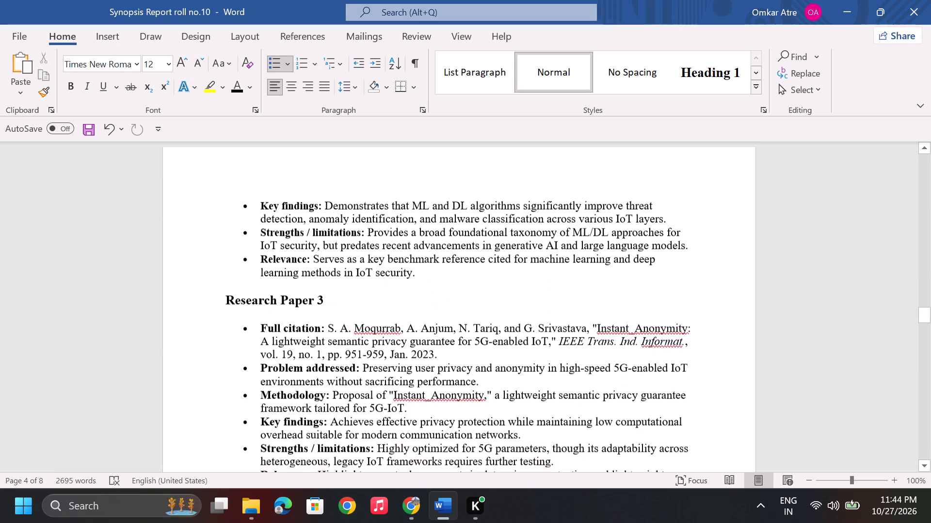
scroll(343, 352, down, 2)
scroll(323, 321, up, 11)
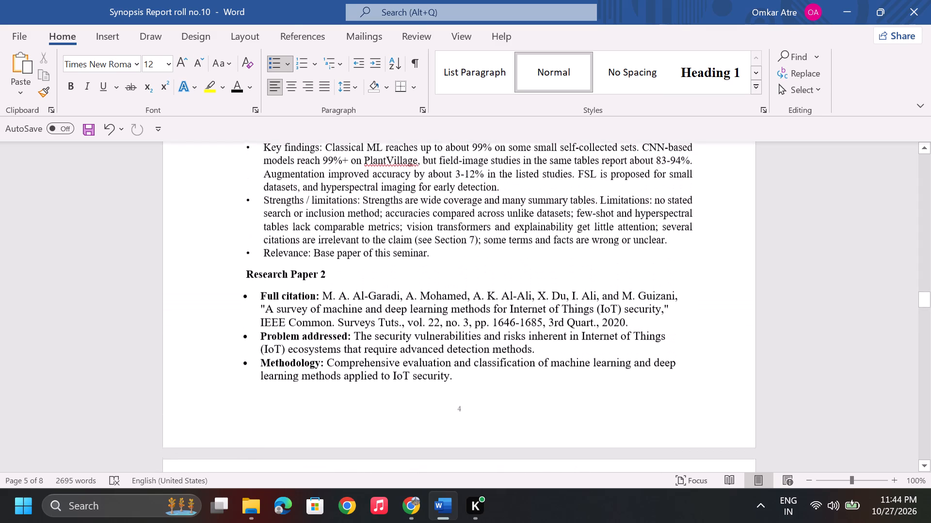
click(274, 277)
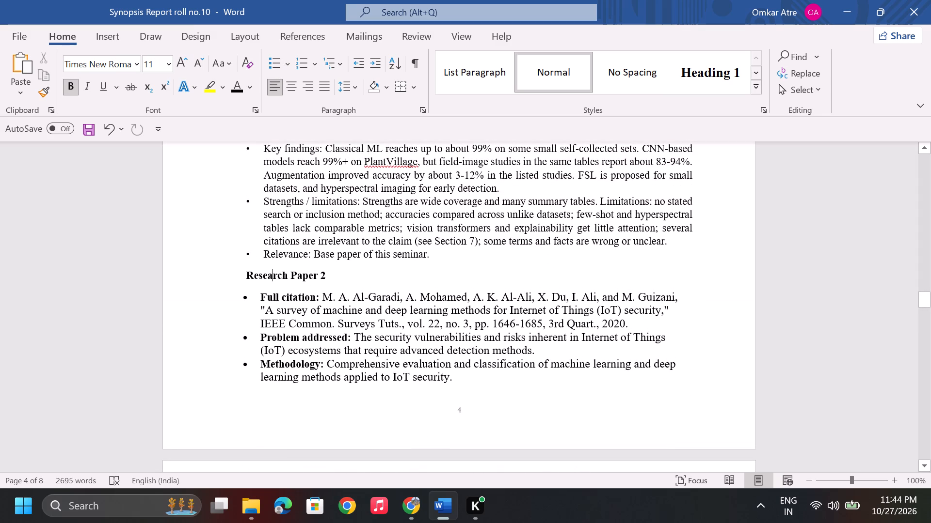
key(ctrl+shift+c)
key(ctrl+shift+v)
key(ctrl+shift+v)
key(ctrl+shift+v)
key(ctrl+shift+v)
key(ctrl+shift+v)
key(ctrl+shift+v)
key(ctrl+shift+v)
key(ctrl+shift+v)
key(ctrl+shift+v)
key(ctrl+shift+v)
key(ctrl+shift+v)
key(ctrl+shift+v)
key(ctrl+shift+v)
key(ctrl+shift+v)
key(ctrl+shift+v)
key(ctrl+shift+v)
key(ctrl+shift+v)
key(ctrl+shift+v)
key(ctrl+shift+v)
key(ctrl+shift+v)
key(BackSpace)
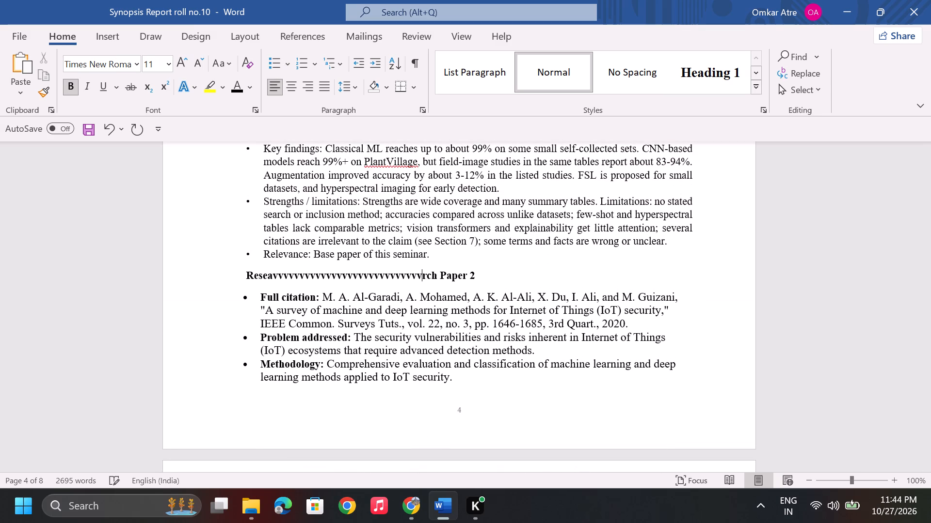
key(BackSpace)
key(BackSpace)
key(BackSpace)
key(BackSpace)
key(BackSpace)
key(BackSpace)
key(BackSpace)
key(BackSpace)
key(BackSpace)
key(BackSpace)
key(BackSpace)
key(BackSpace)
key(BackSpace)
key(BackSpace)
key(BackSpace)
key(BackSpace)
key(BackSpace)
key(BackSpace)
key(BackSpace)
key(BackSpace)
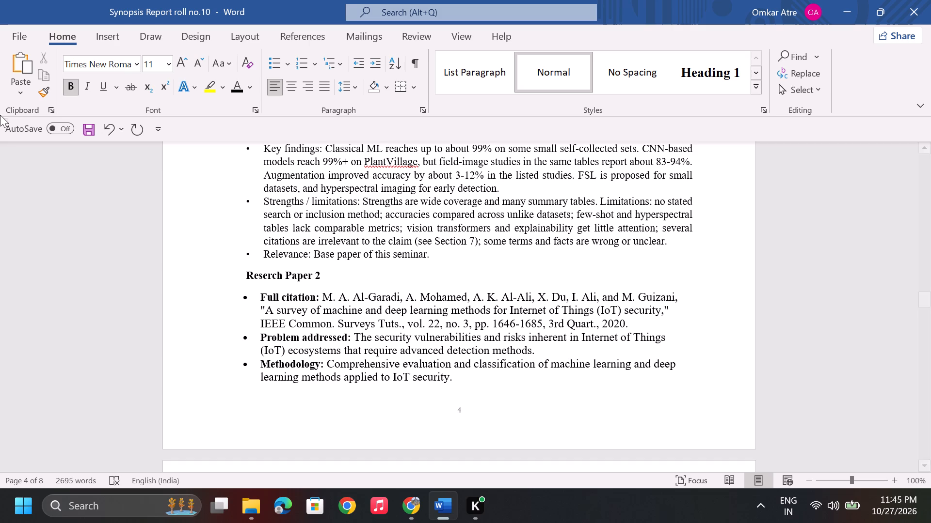
Copy the bold 11-point, indented formatting of the Research Paper 2 heading onto the "Research Paper 3" heading.
click(43, 89)
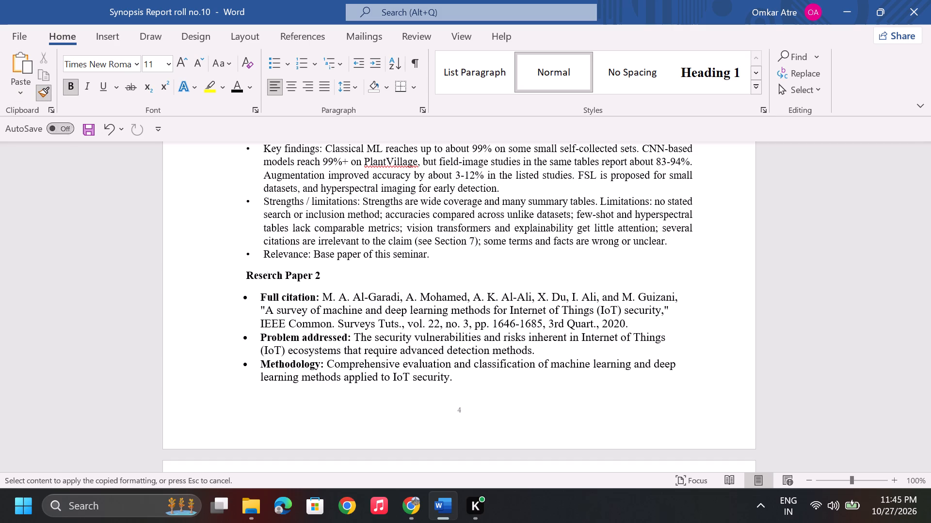
scroll(305, 326, down, 6)
scroll(303, 307, up, 1)
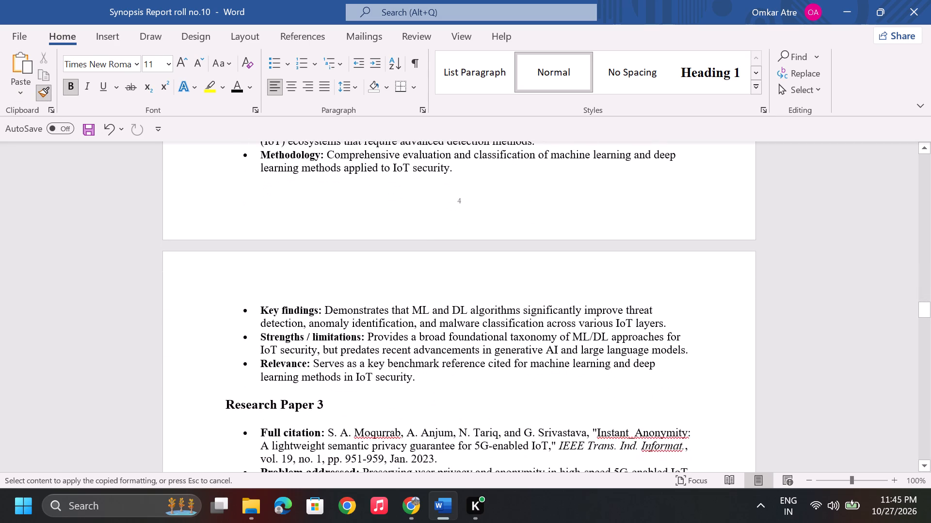
scroll(303, 307, up, 3)
scroll(386, 444, down, 4)
scroll(361, 409, down, 3)
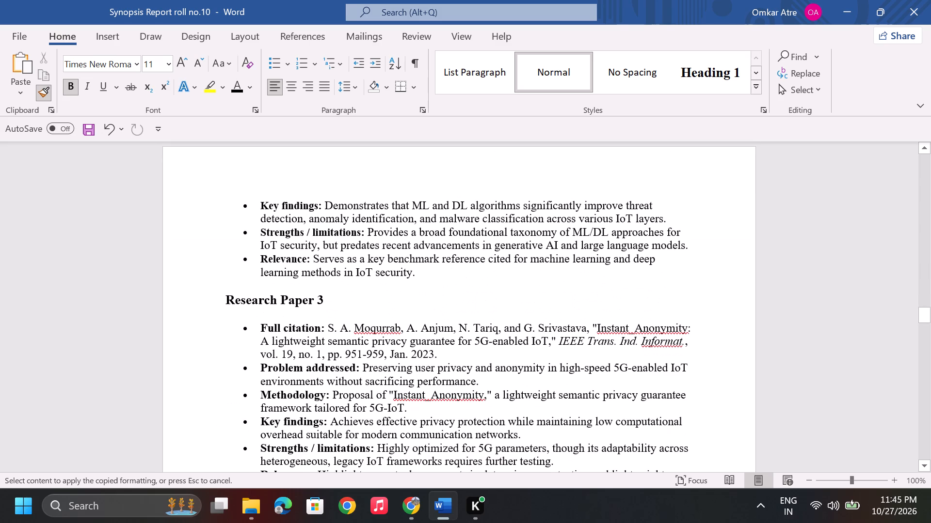
drag(324, 299, 224, 299)
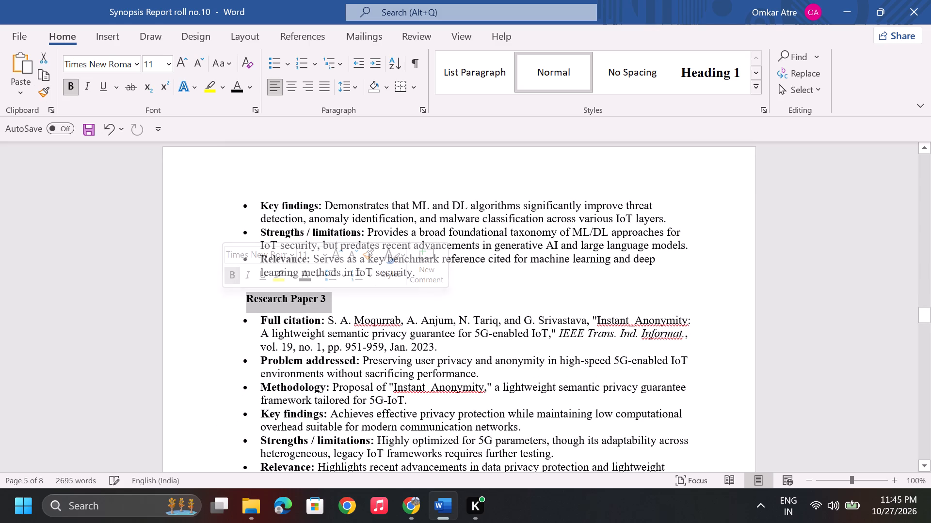
click(298, 353)
Copy the bold 11-point formatting of the Research Paper 2 "Relevance:" label onto all six Research Paper 3 labels, from "Full citation:" to "Relevance:".
click(289, 259)
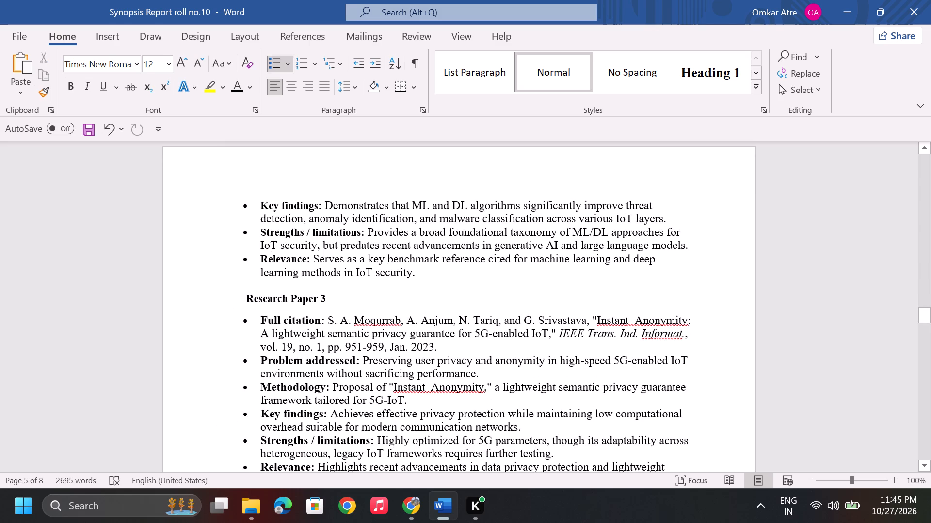
drag(309, 260, 250, 260)
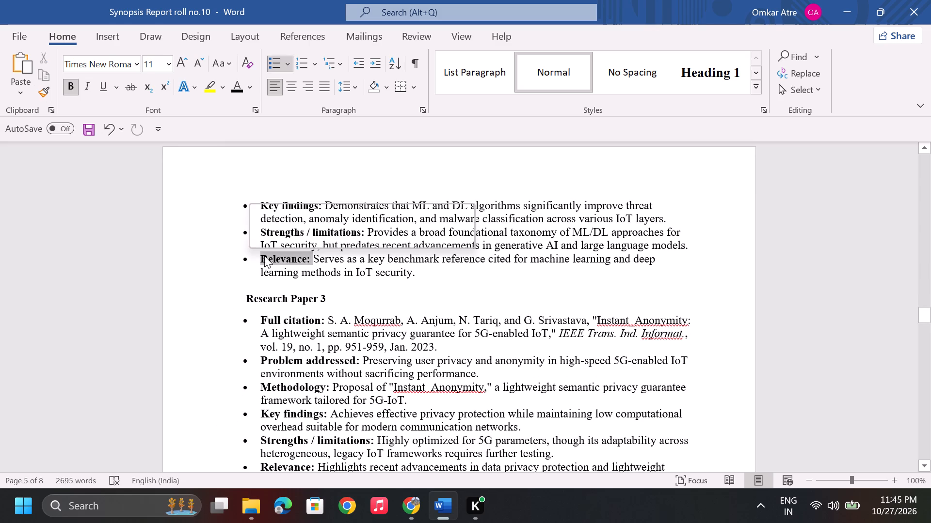
click(392, 213)
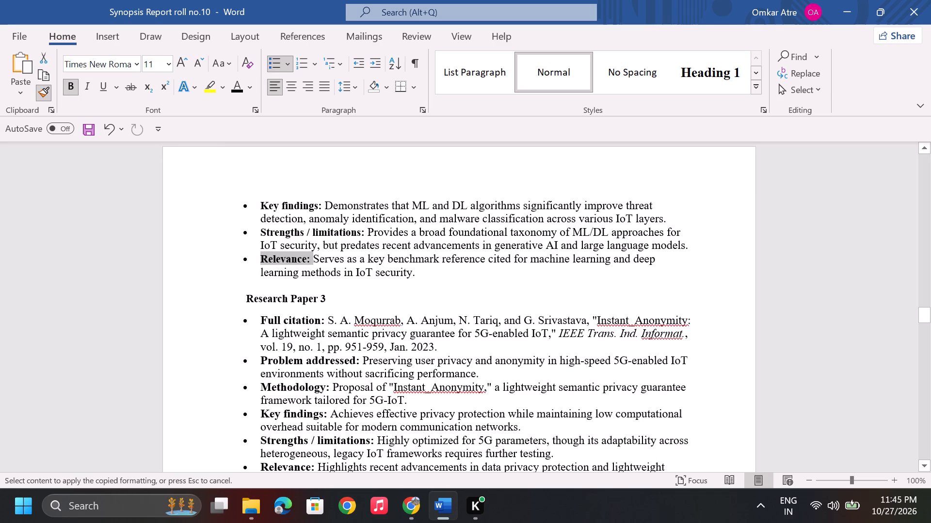
drag(324, 322, 268, 320)
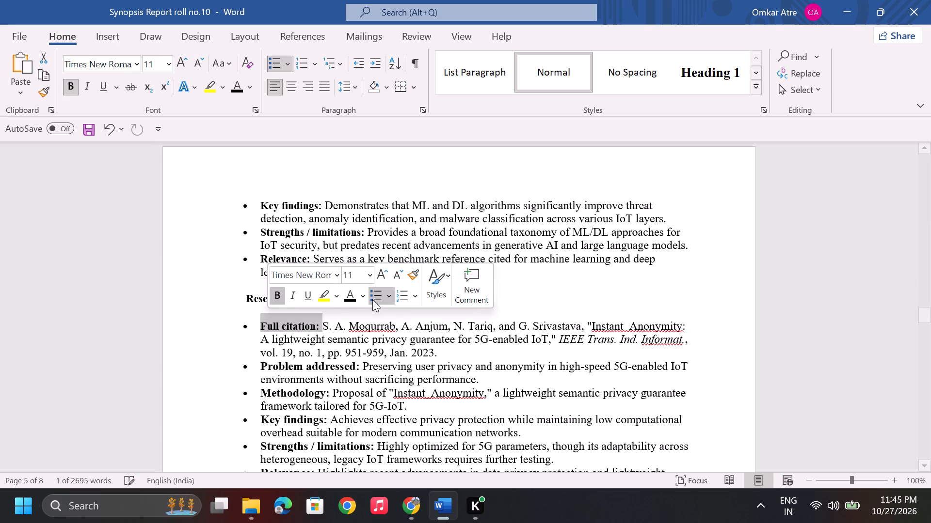
click(415, 277)
drag(362, 367, 313, 366)
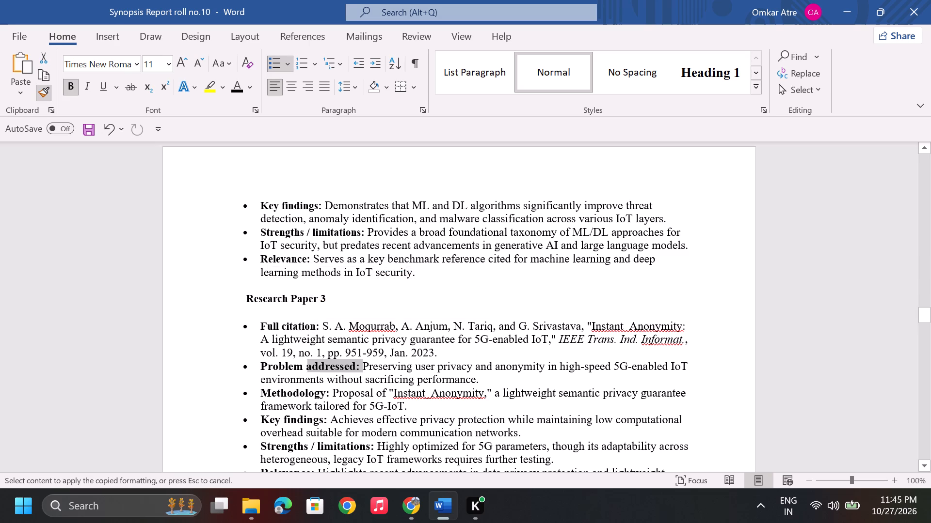
drag(313, 366, 283, 366)
click(423, 318)
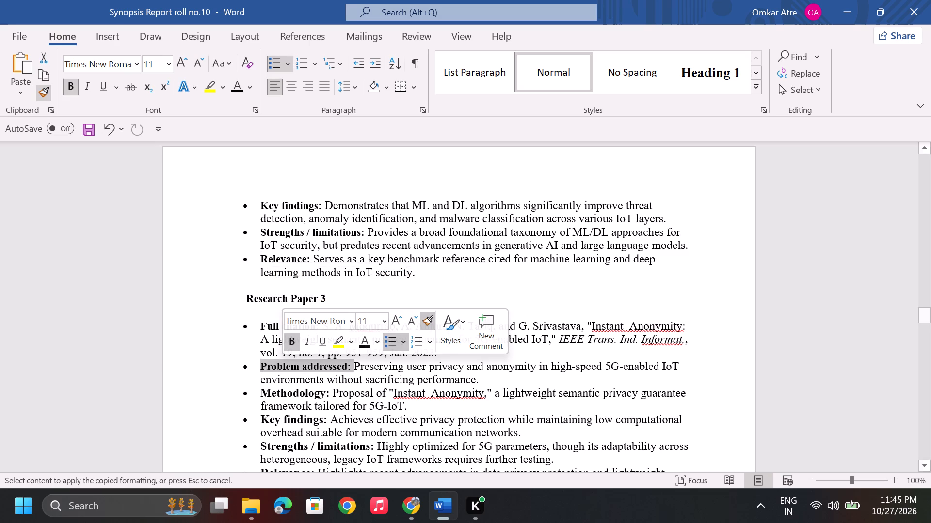
drag(333, 393, 277, 393)
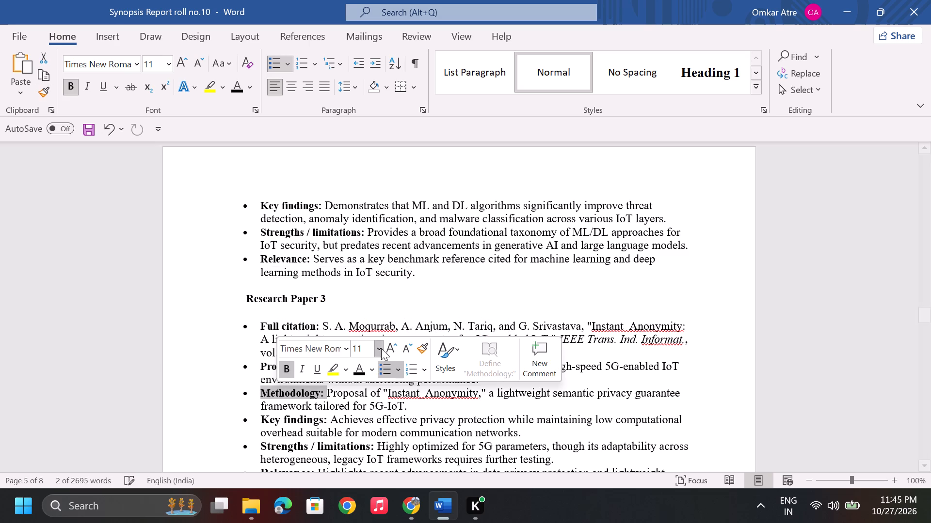
click(417, 347)
drag(330, 421, 303, 422)
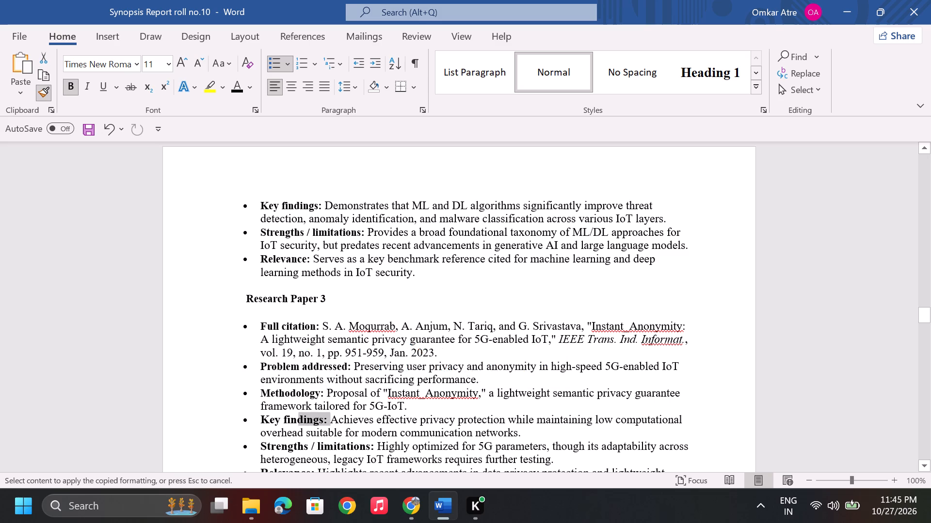
drag(303, 422, 275, 422)
click(423, 375)
scroll(420, 378, down, 3)
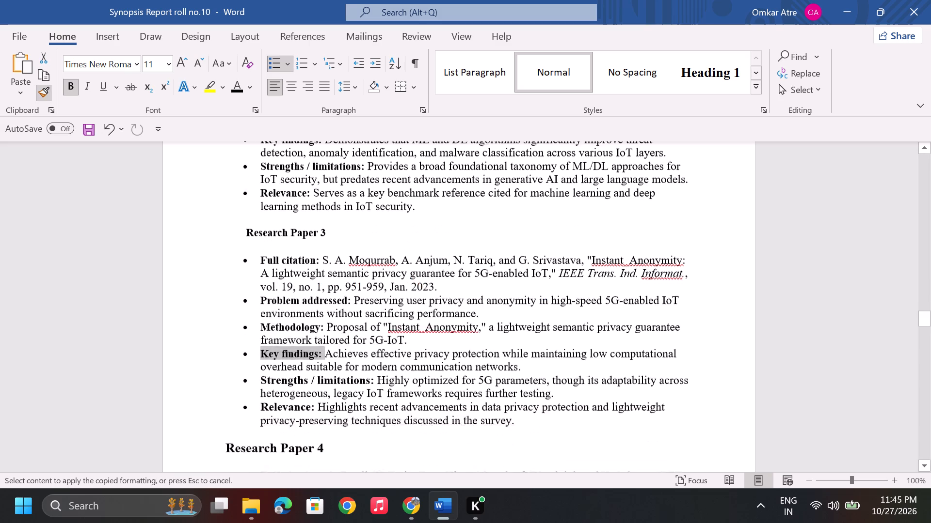
drag(377, 343, 267, 343)
click(410, 300)
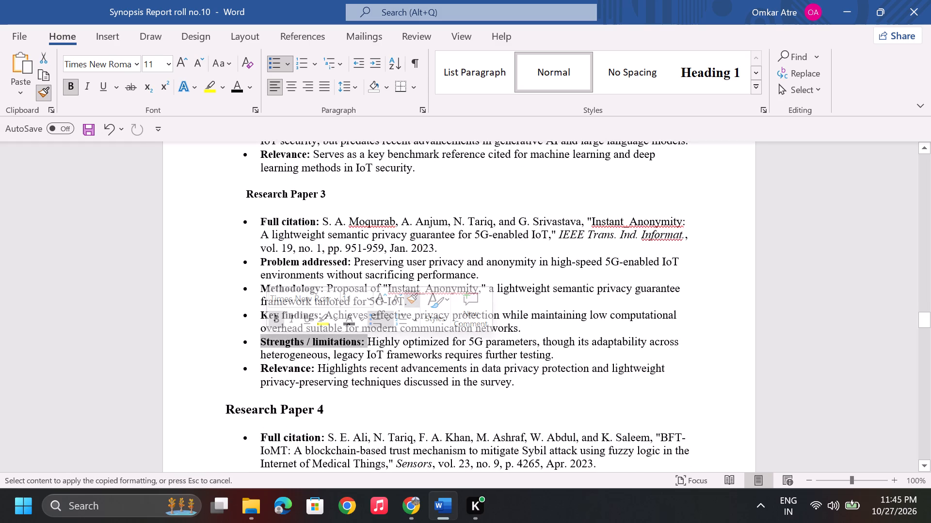
drag(317, 370, 270, 370)
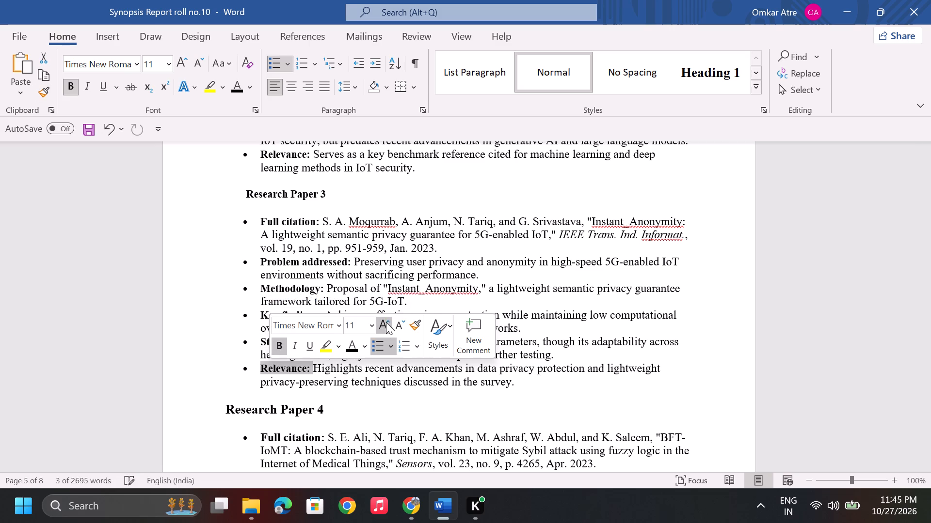
Copy the bold 11-point formatting of the Research Paper 3 "Relevance:" label onto all six Research Paper 4 labels, from "Full citation:" to "Relevance:".
click(414, 325)
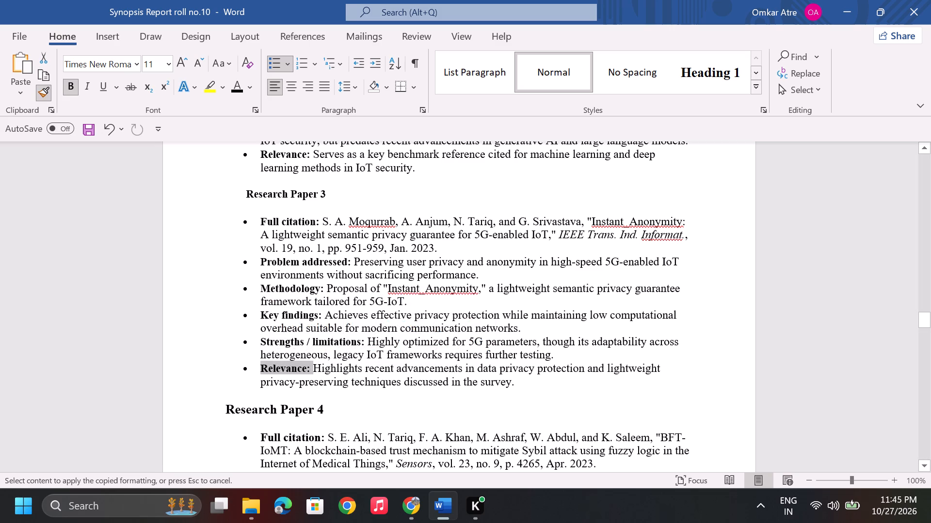
drag(326, 438, 267, 437)
scroll(294, 429, down, 3)
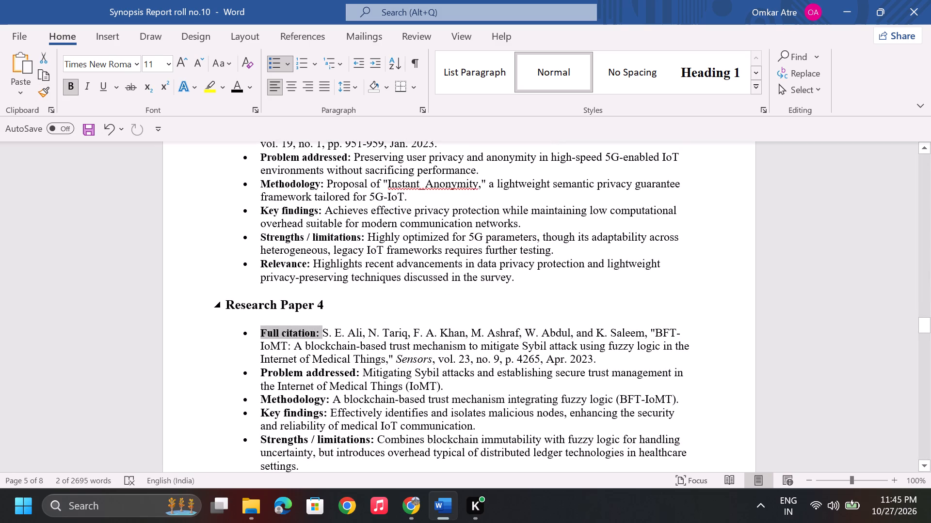
click(36, 98)
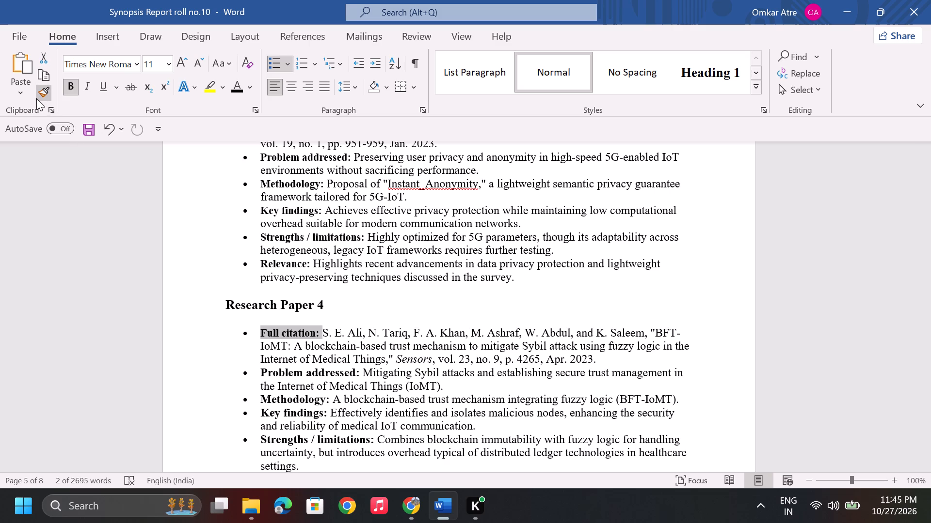
drag(363, 375, 264, 377)
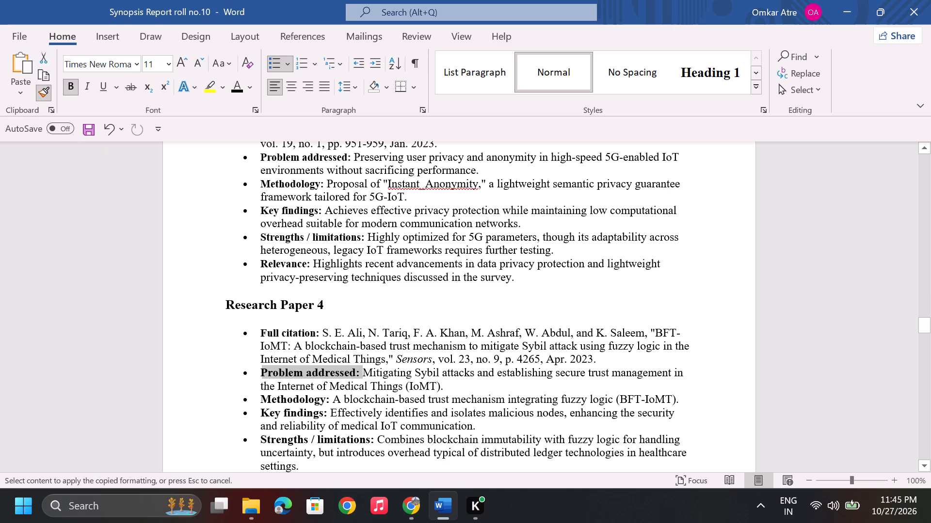
drag(264, 377, 263, 378)
click(410, 331)
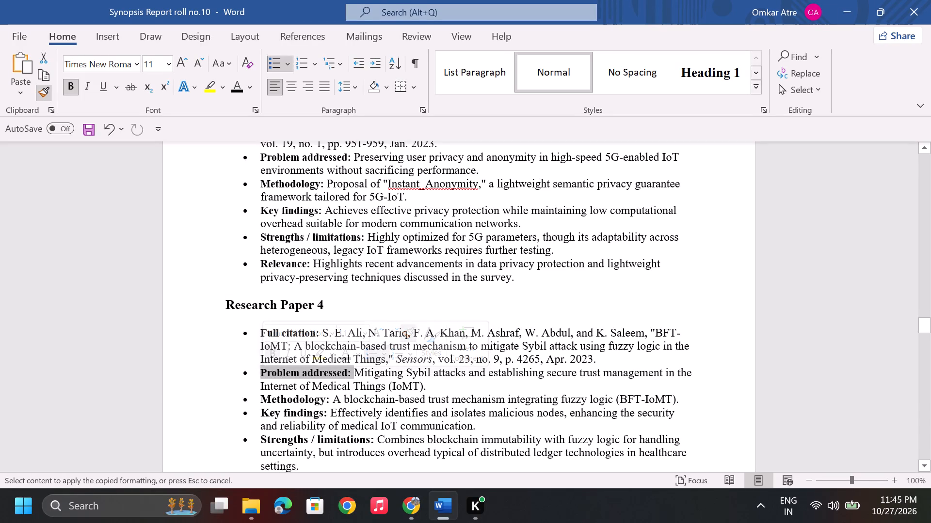
drag(329, 401, 274, 402)
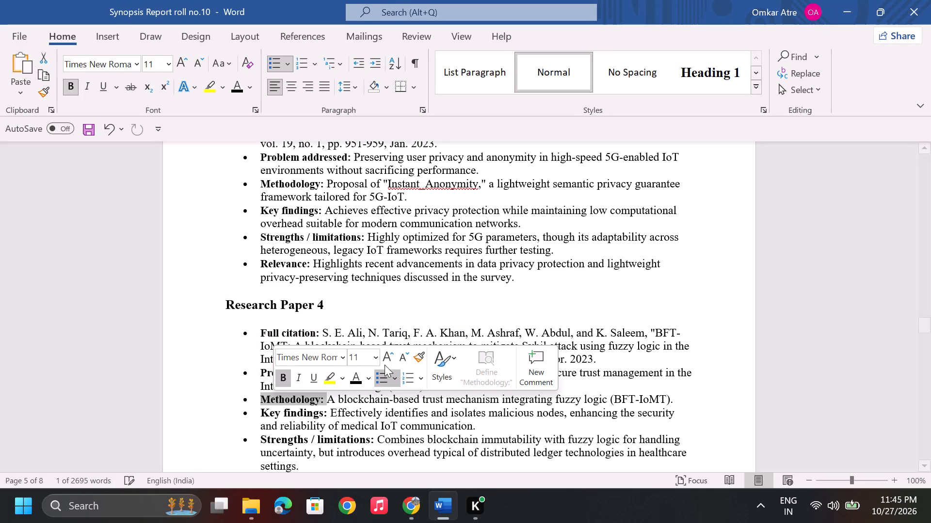
click(417, 357)
drag(332, 414, 268, 418)
click(406, 373)
scroll(407, 372, down, 2)
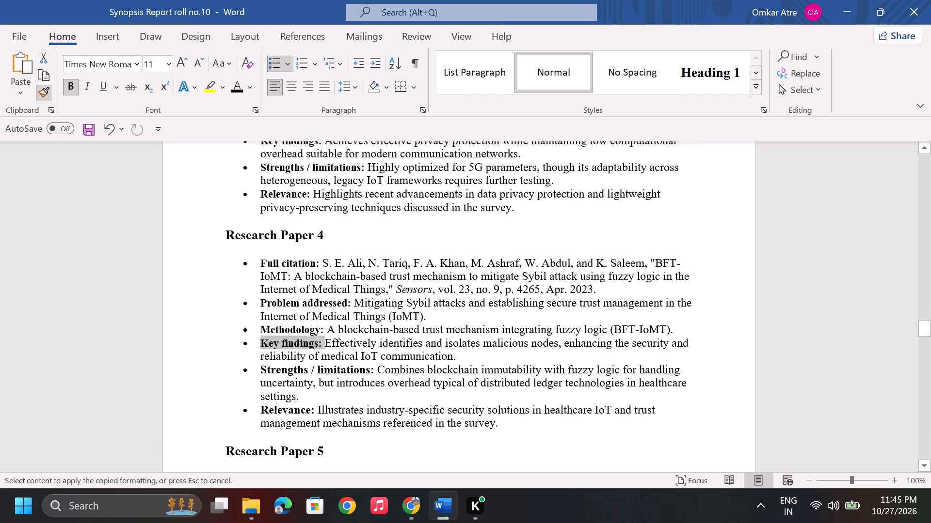
drag(378, 371, 265, 375)
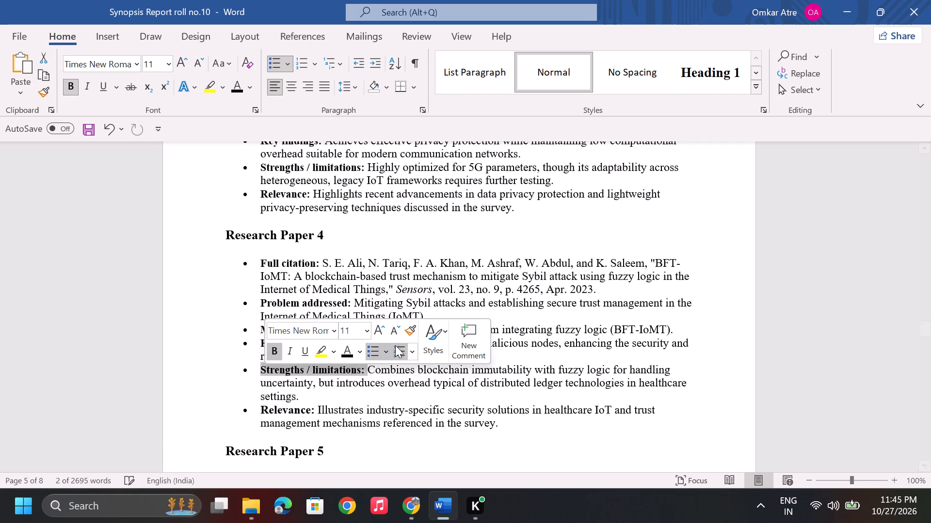
click(414, 330)
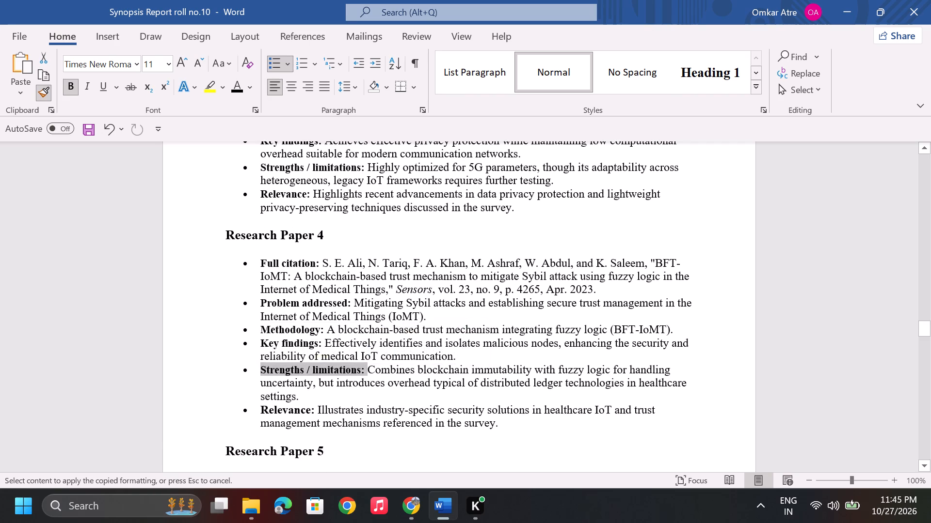
drag(317, 411, 271, 415)
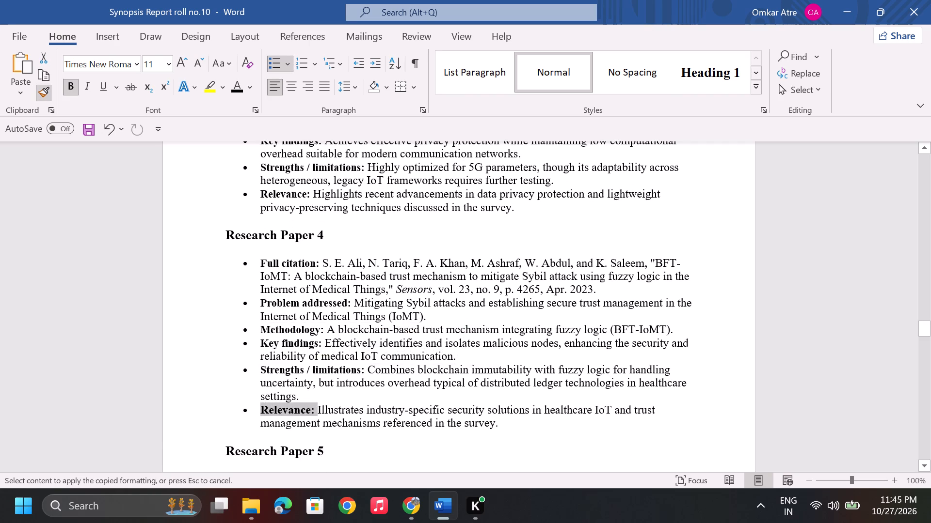
drag(271, 415, 268, 415)
Copy the bold 11-point, indented formatting of the "Research Paper 3" heading onto the "Research Paper 4" and "Research Paper 5" headings.
scroll(270, 411, down, 2)
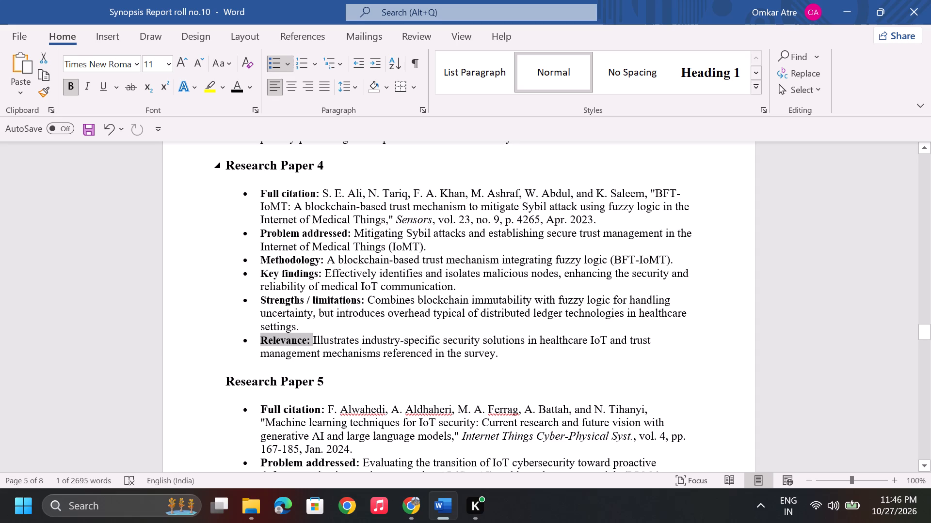
click(266, 168)
scroll(282, 240, up, 11)
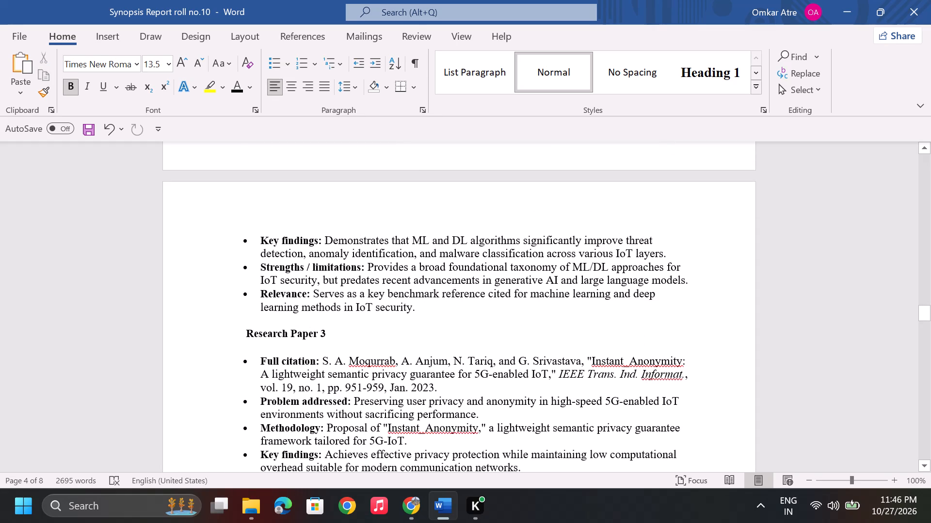
click(272, 339)
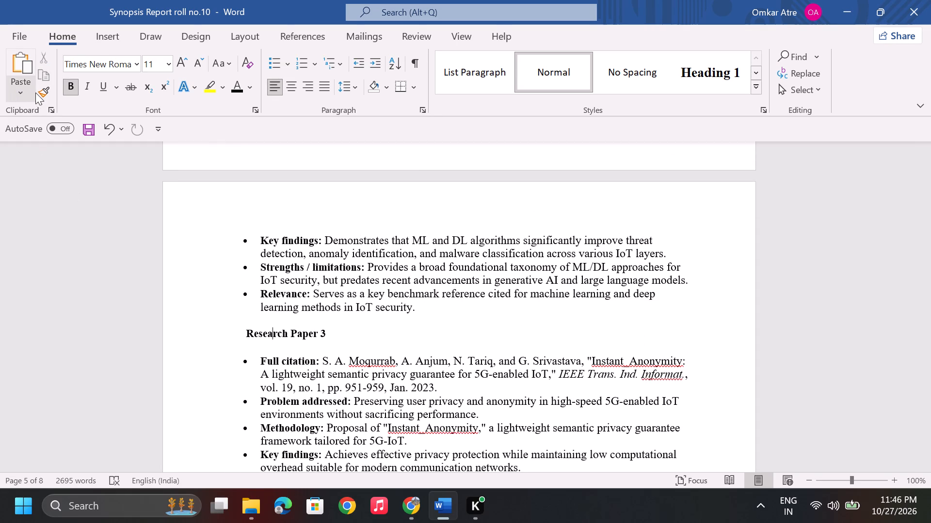
click(43, 92)
scroll(229, 154, down, 5)
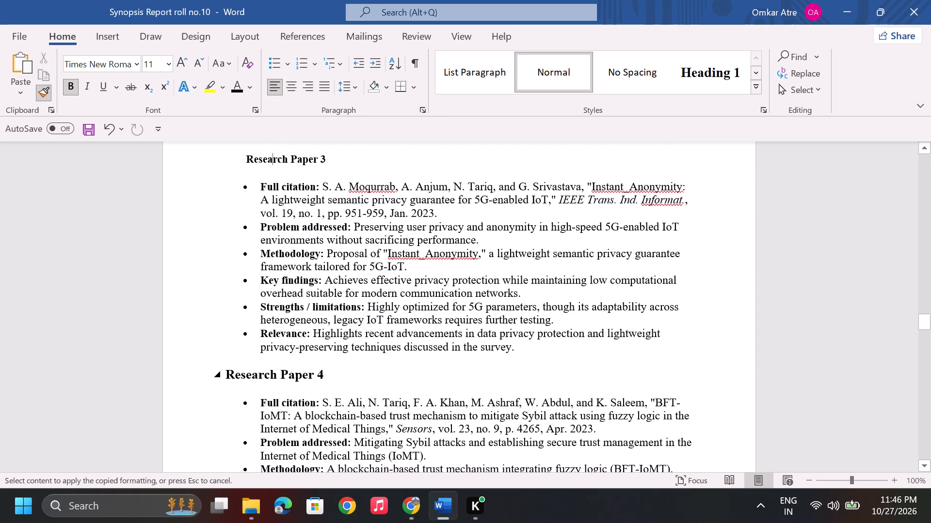
drag(327, 376, 224, 374)
scroll(311, 396, down, 6)
click(44, 89)
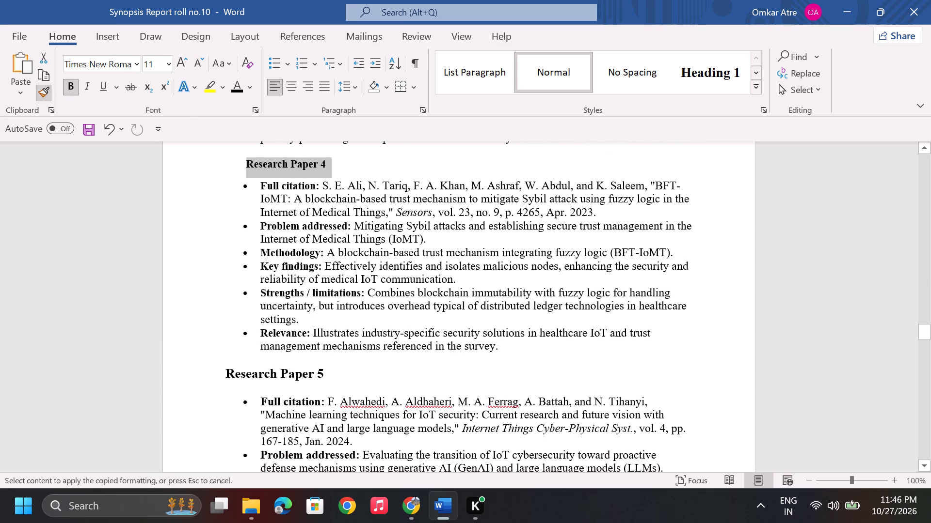
drag(332, 373, 223, 373)
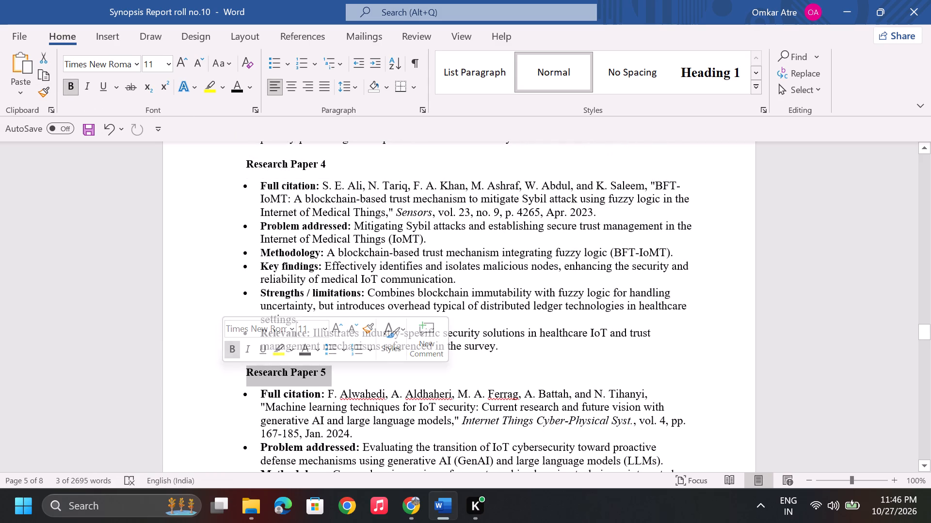
click(319, 392)
Copy the bold 11-point formatting of the Research Paper 4 "Relevance:" label onto Research Paper 5's "Full citation:", "Problem addressed:" and "Methodology:" labels.
click(295, 332)
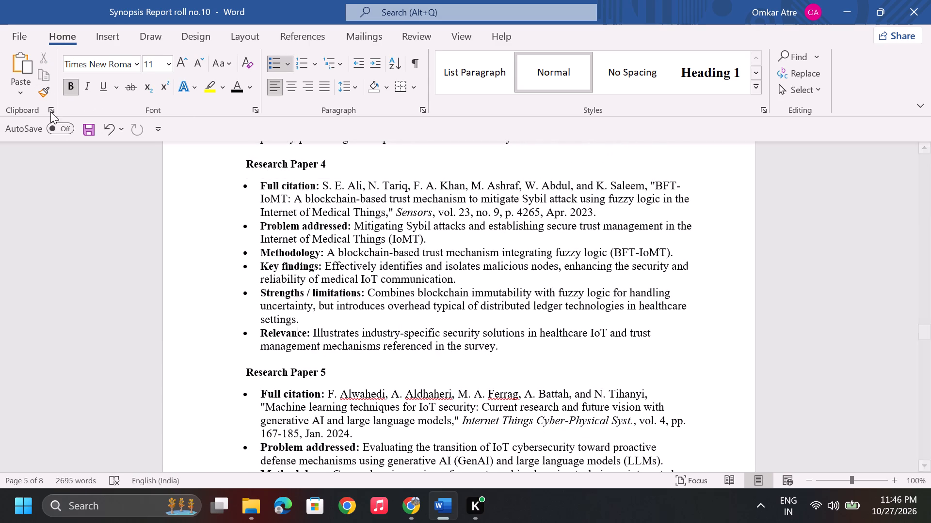
click(42, 98)
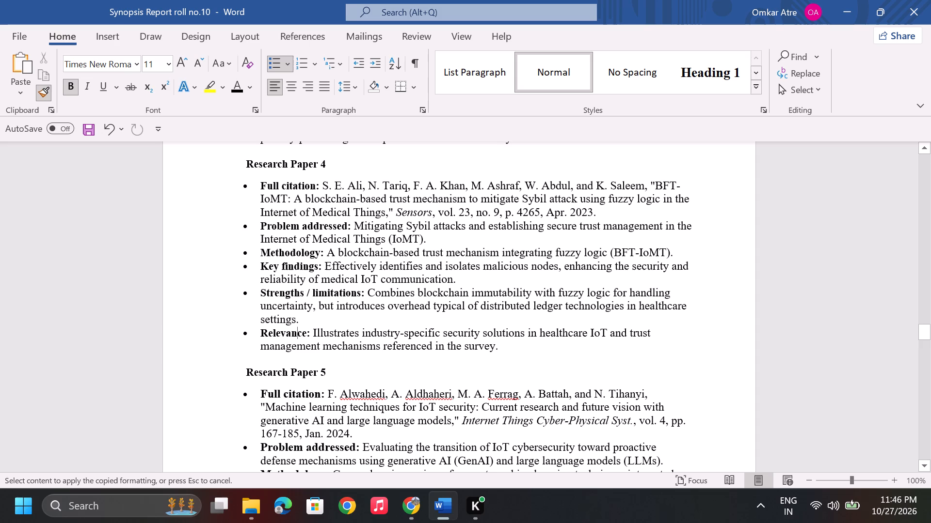
drag(326, 395, 257, 391)
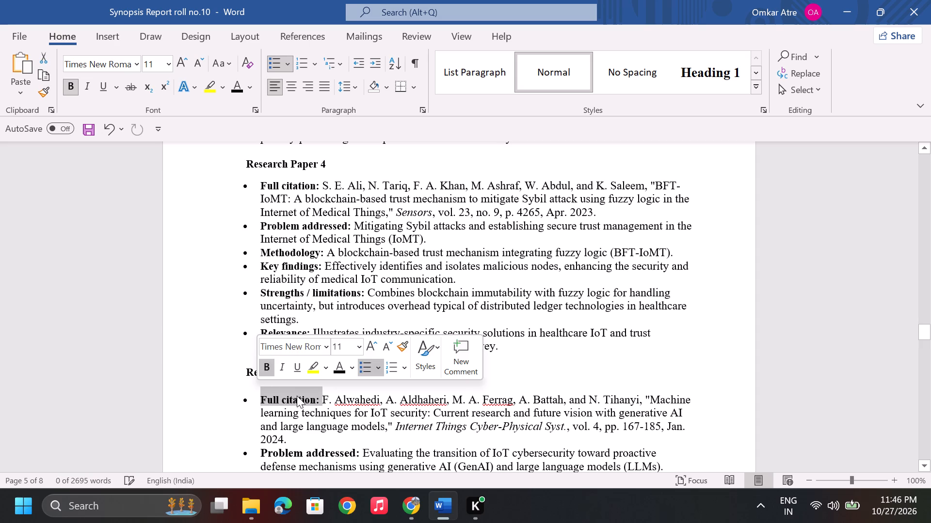
click(307, 410)
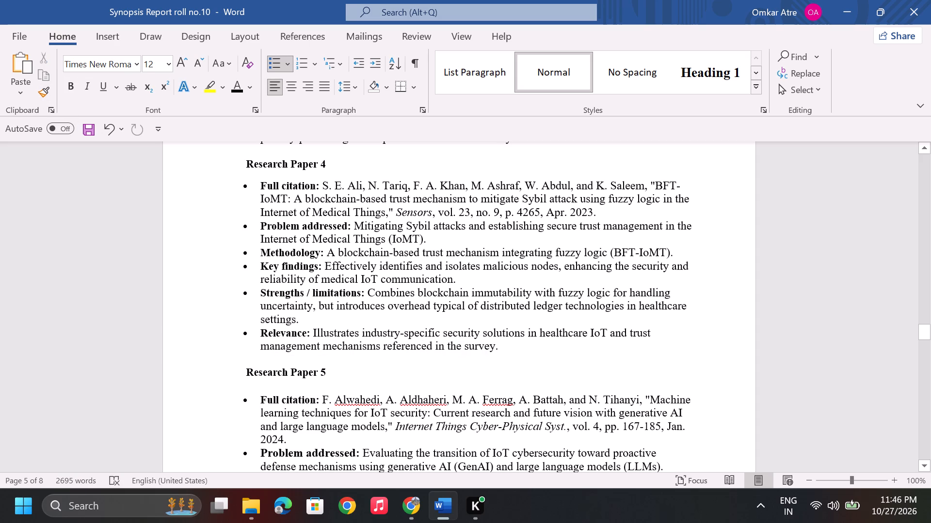
click(298, 400)
click(49, 90)
scroll(321, 329, down, 2)
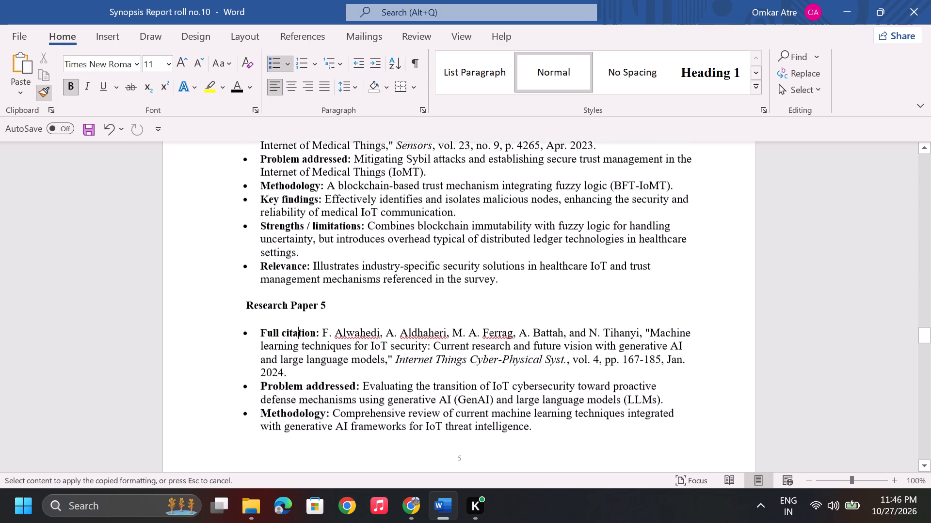
drag(363, 386, 274, 378)
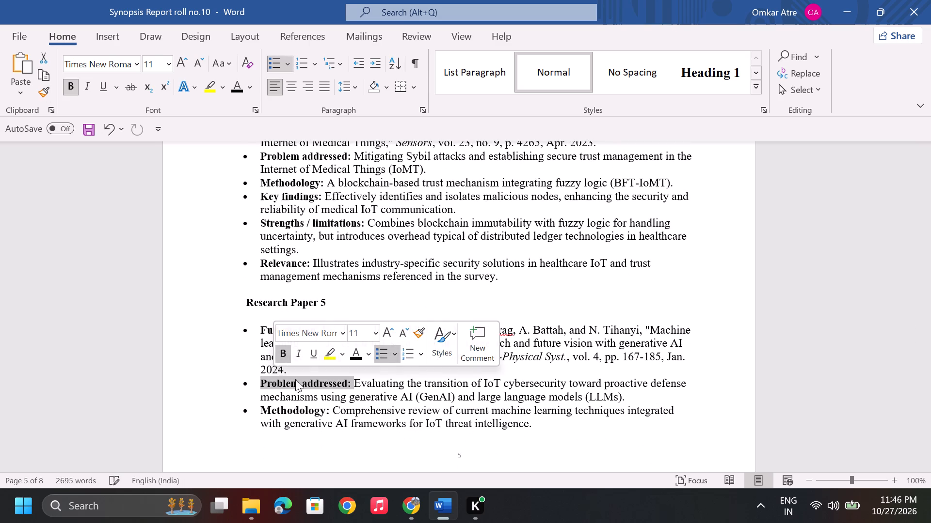
click(352, 386)
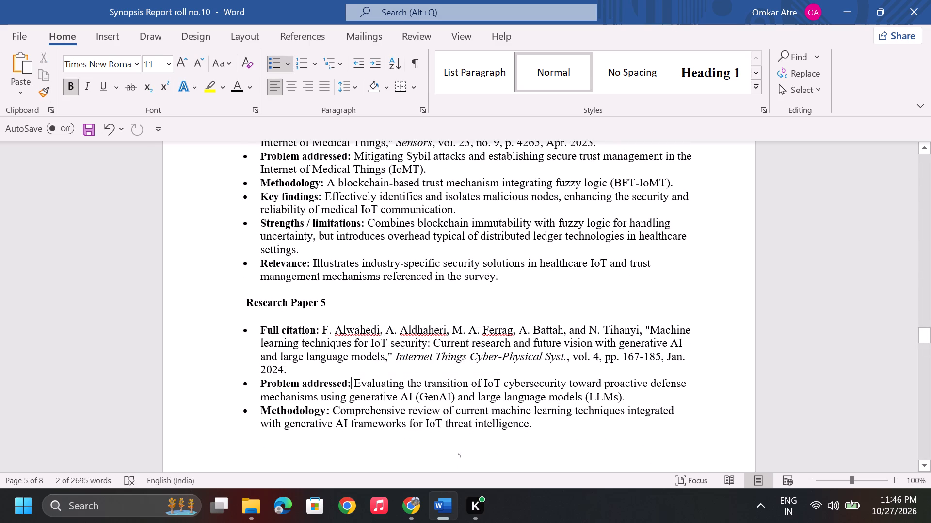
drag(350, 385, 312, 385)
click(457, 337)
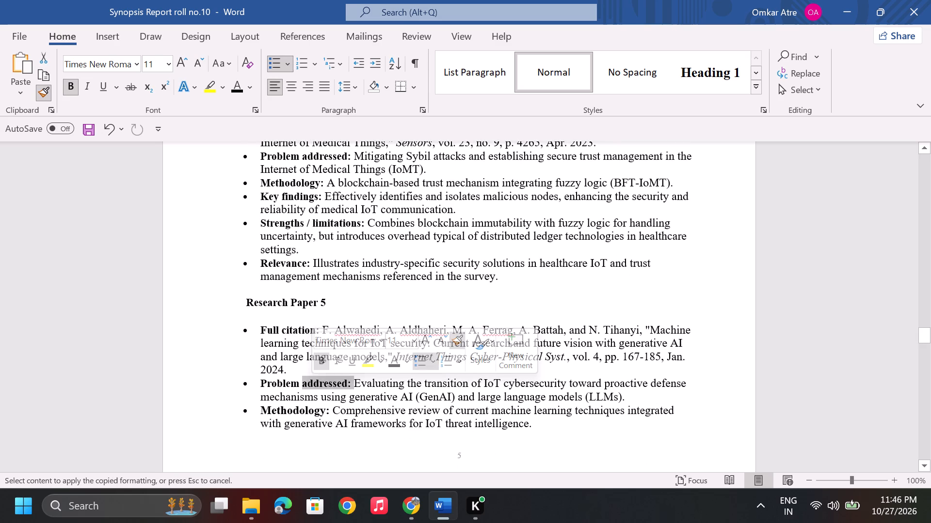
drag(329, 414, 274, 408)
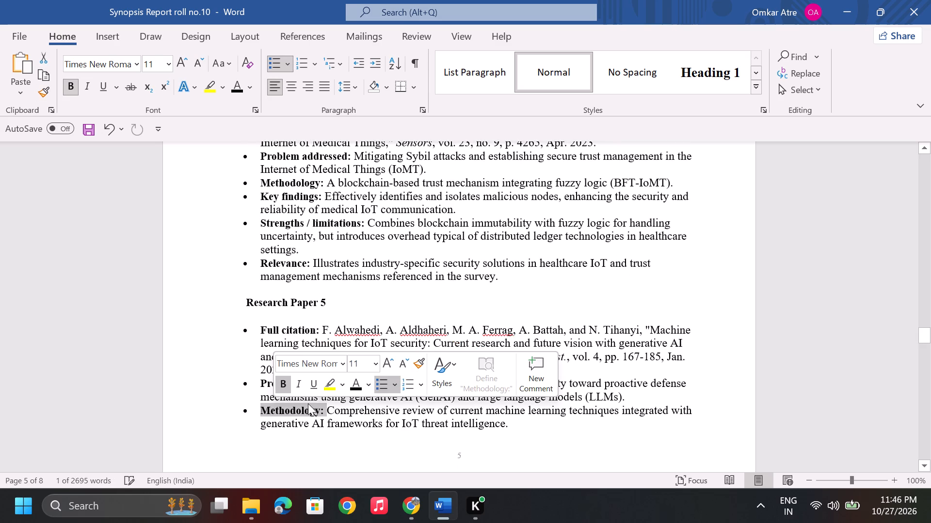
click(312, 405)
Copy the bold 11-point formatting of the "Methodology:" label onto Research Paper 5's "Key findings:", "Strengths / limitations:" and "Relevance:" labels.
scroll(319, 405, down, 6)
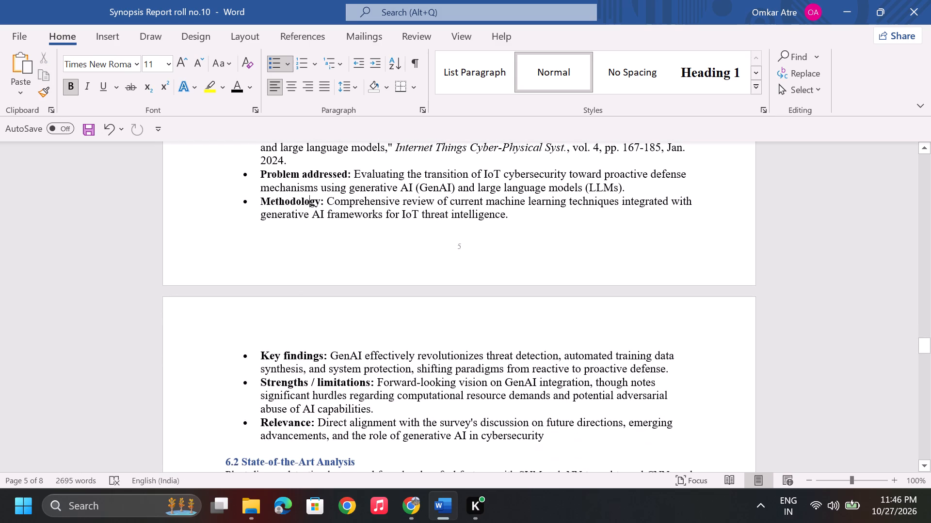
click(36, 95)
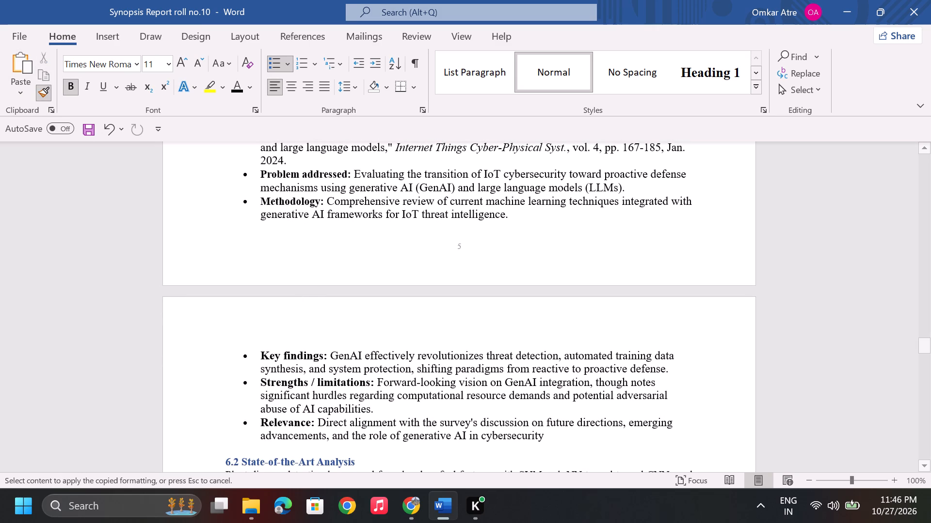
drag(327, 357, 323, 357)
drag(323, 357, 263, 357)
click(408, 314)
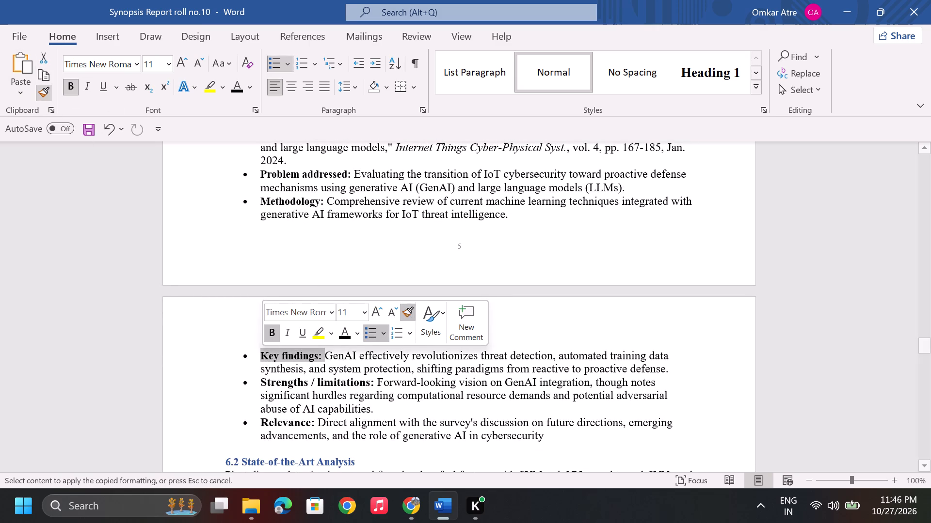
drag(376, 382, 278, 383)
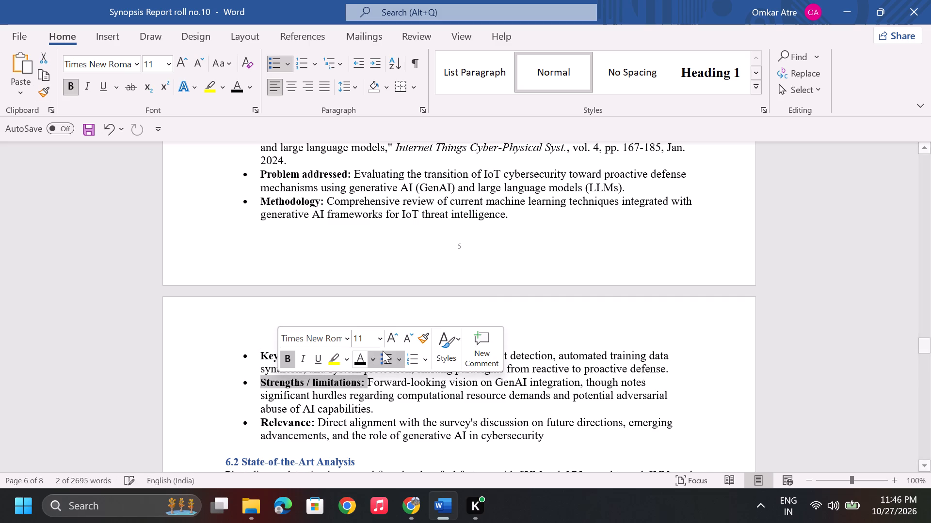
click(425, 342)
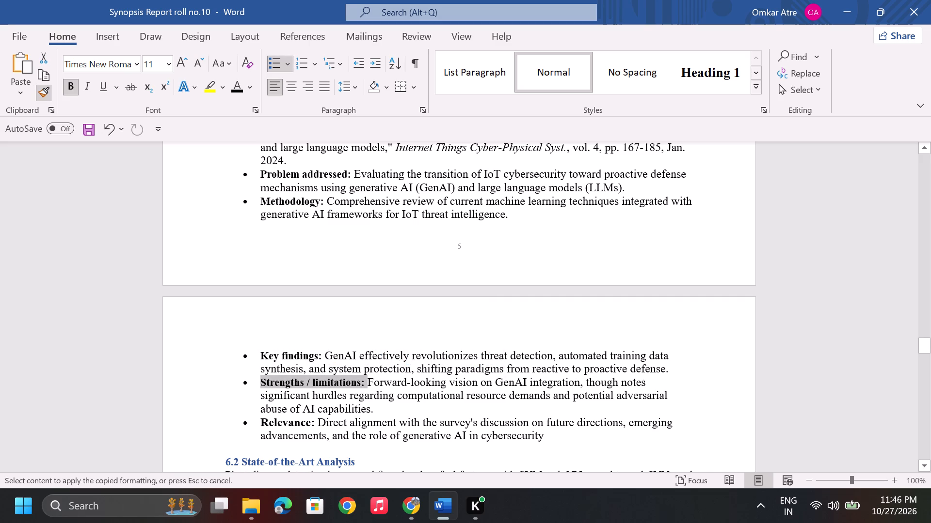
drag(320, 426, 269, 428)
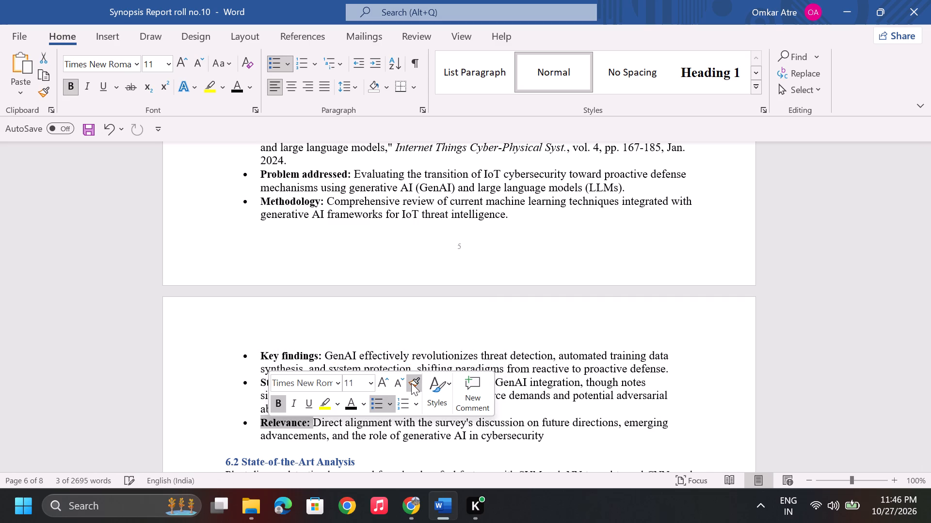
click(411, 383)
Review the section 6.1 entries from Research Paper 1 to Research Paper 5 for consistent formatting and leftover plant-disease content.
scroll(379, 403, down, 3)
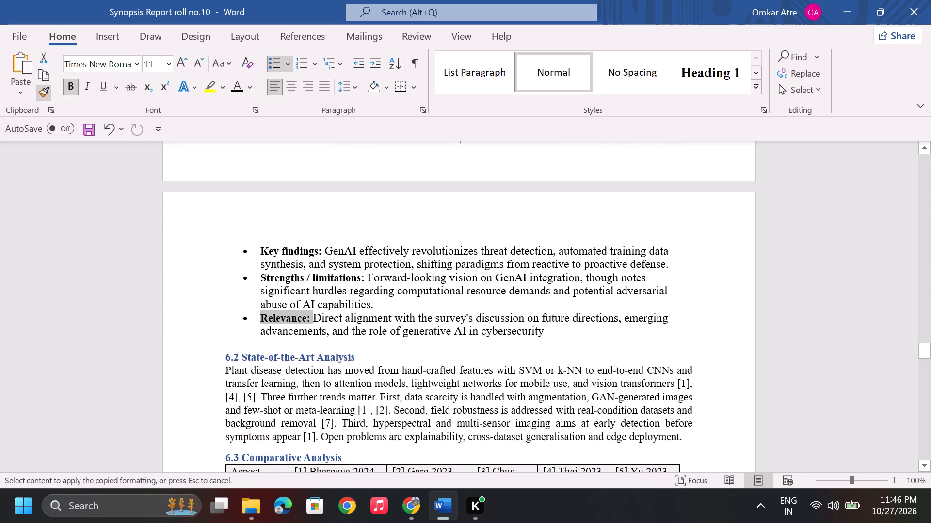
scroll(338, 345, up, 13)
scroll(395, 374, up, 2)
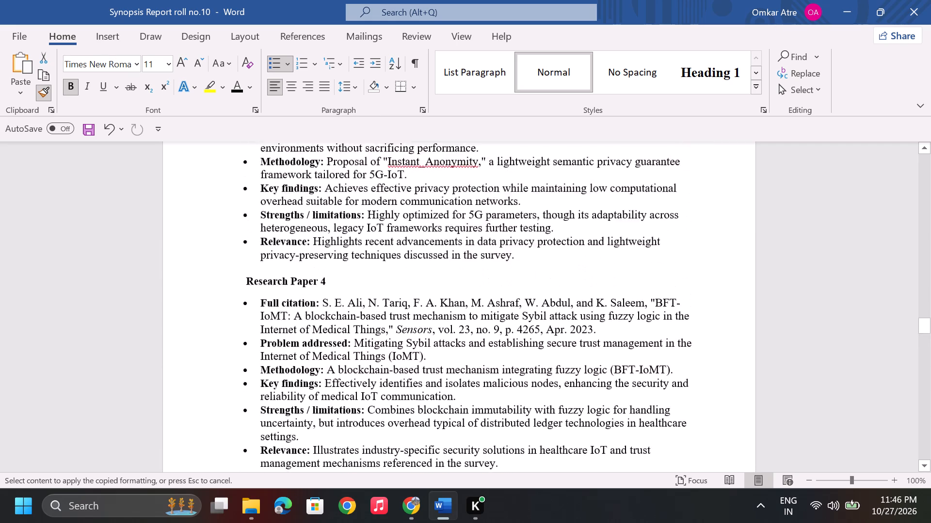
scroll(399, 377, up, 16)
scroll(404, 372, up, 5)
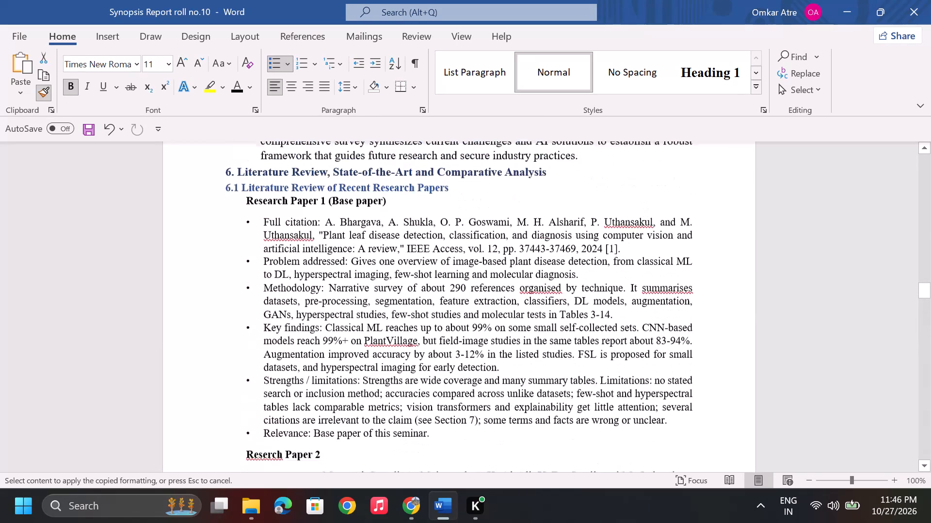
scroll(407, 370, down, 20)
scroll(407, 370, down, 6)
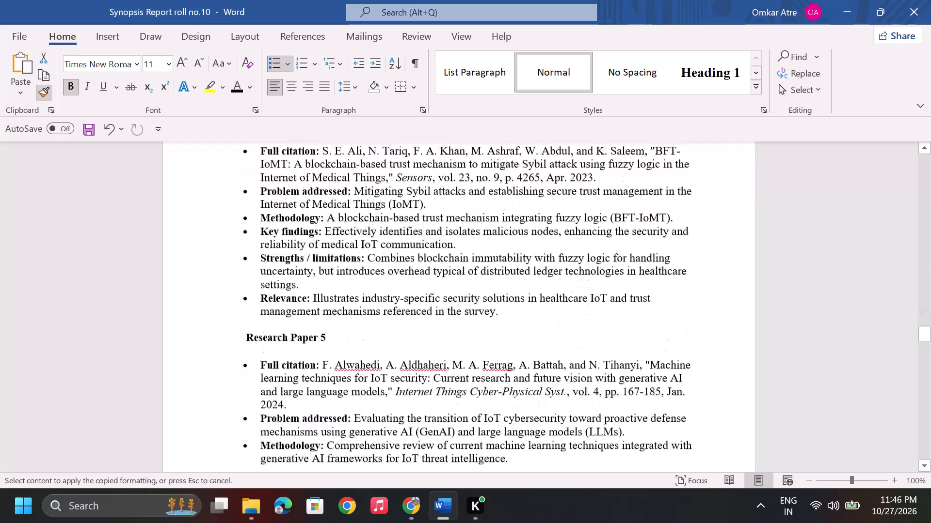
scroll(412, 368, down, 12)
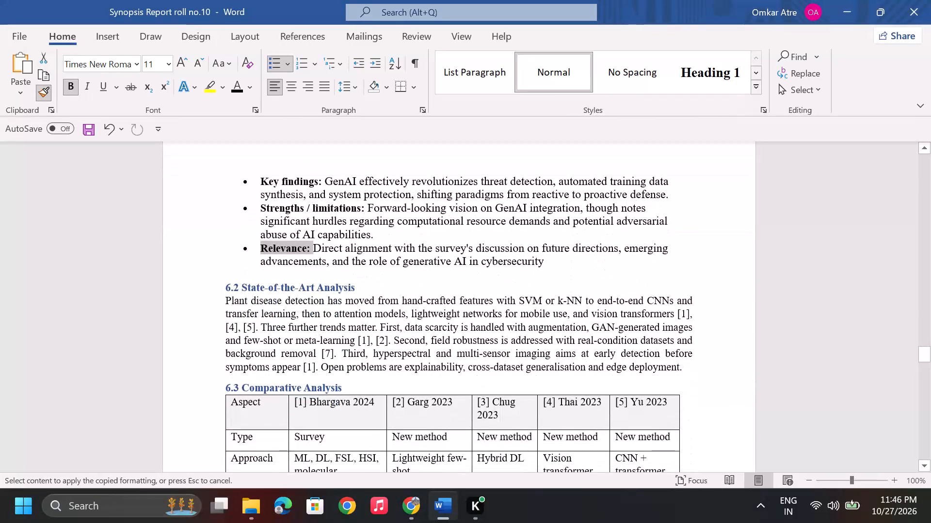
scroll(398, 242, up, 20)
scroll(398, 242, up, 8)
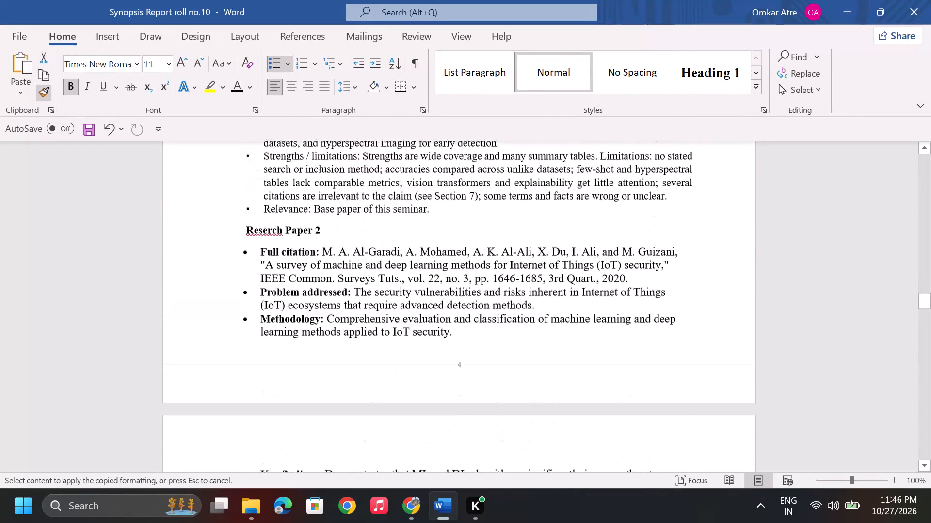
scroll(398, 242, up, 10)
click(315, 269)
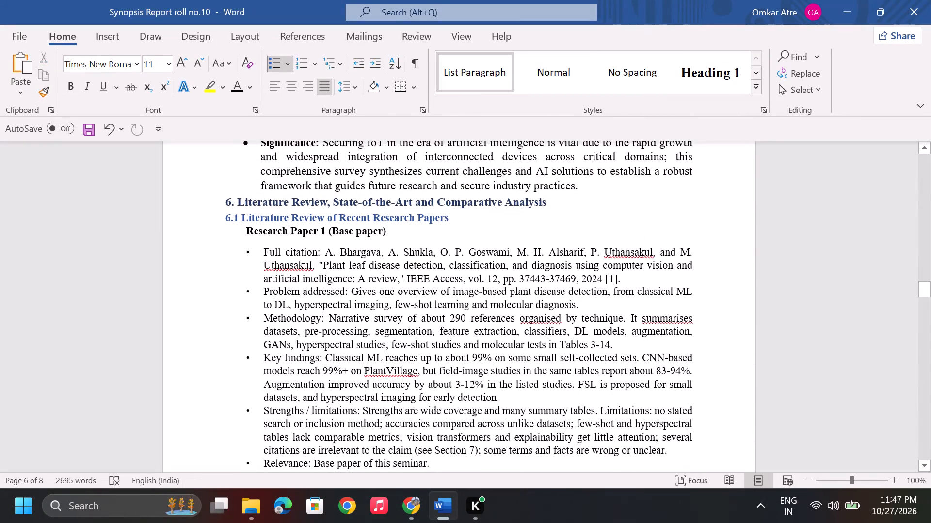
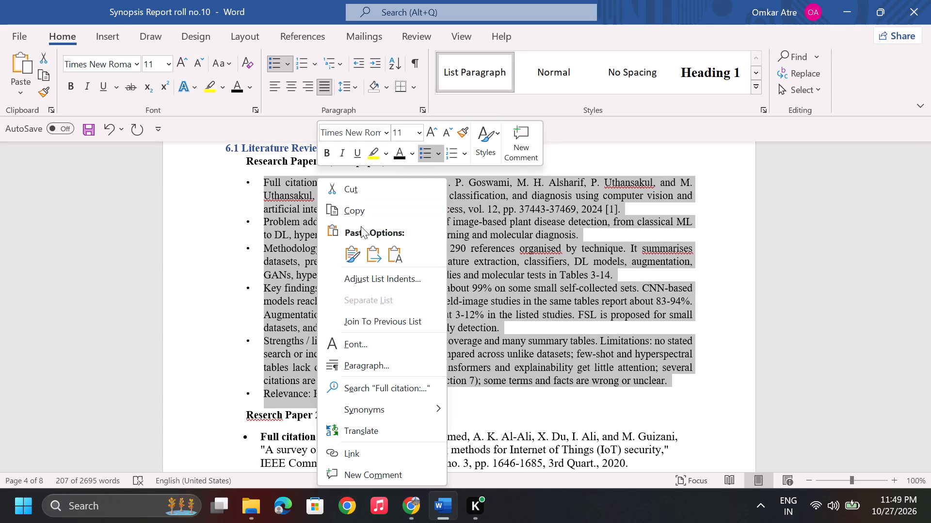
click(352, 245)
Review the pasted Research Paper 1 entry against the layout of the earlier sections, back to the Introduction and Background.
scroll(361, 356, up, 11)
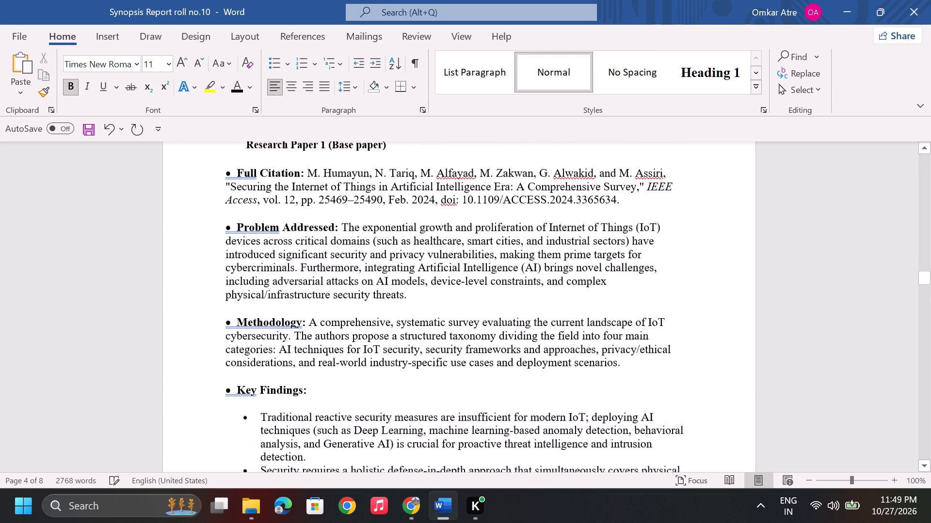
scroll(361, 350, up, 11)
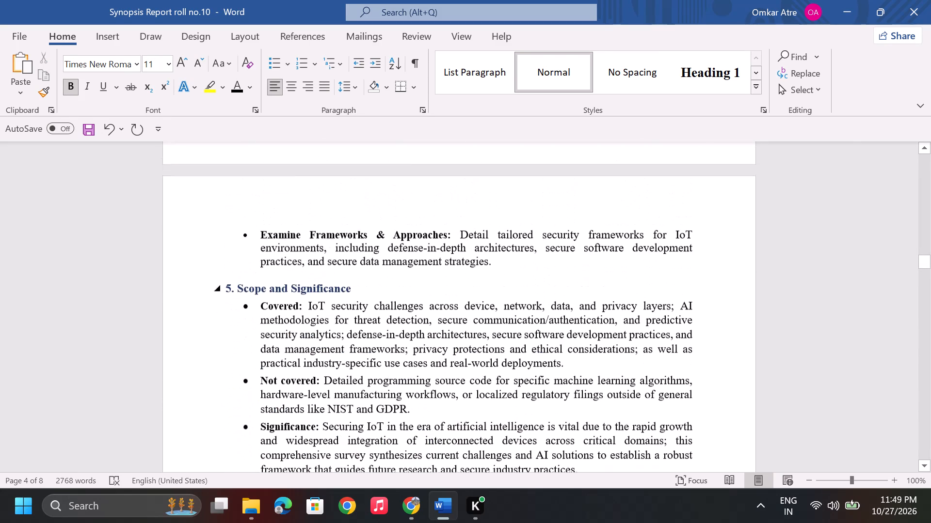
scroll(368, 341, up, 6)
scroll(371, 326, down, 2)
scroll(372, 326, up, 8)
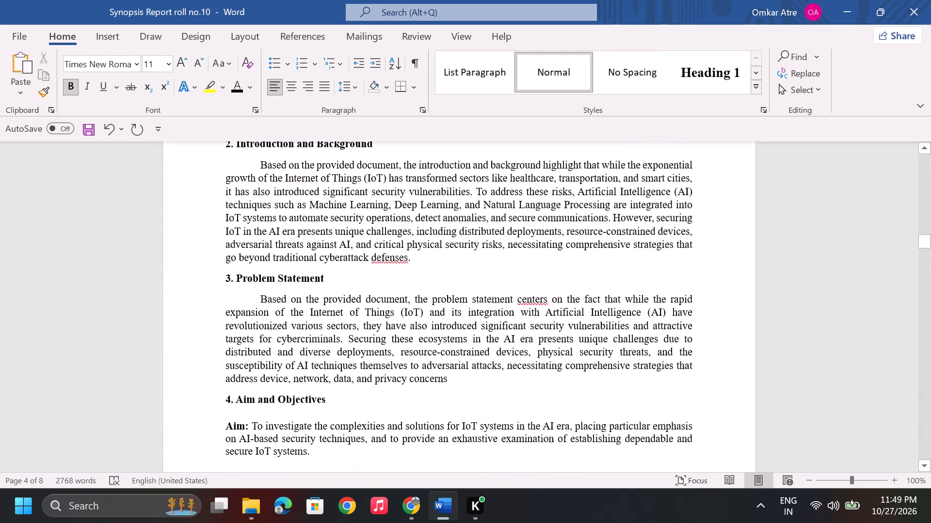
scroll(378, 323, down, 20)
scroll(378, 323, down, 2)
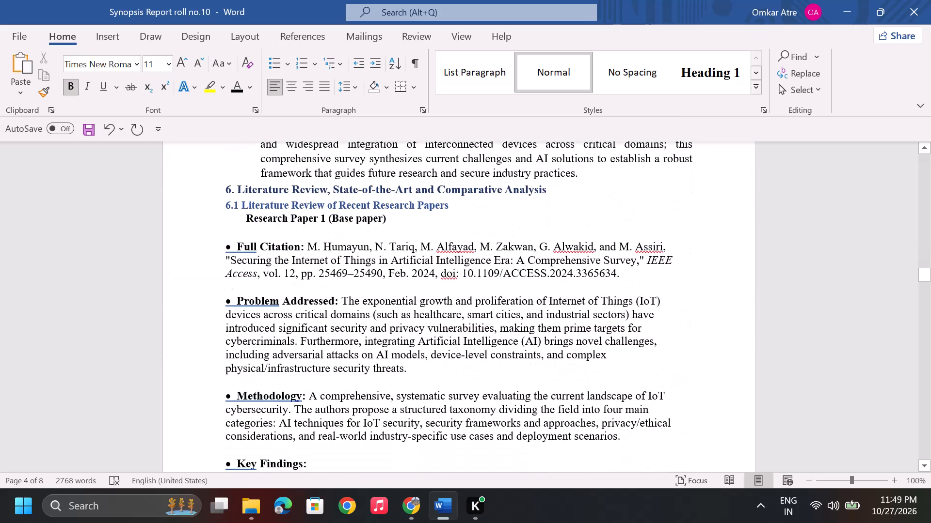
scroll(275, 226, up, 1)
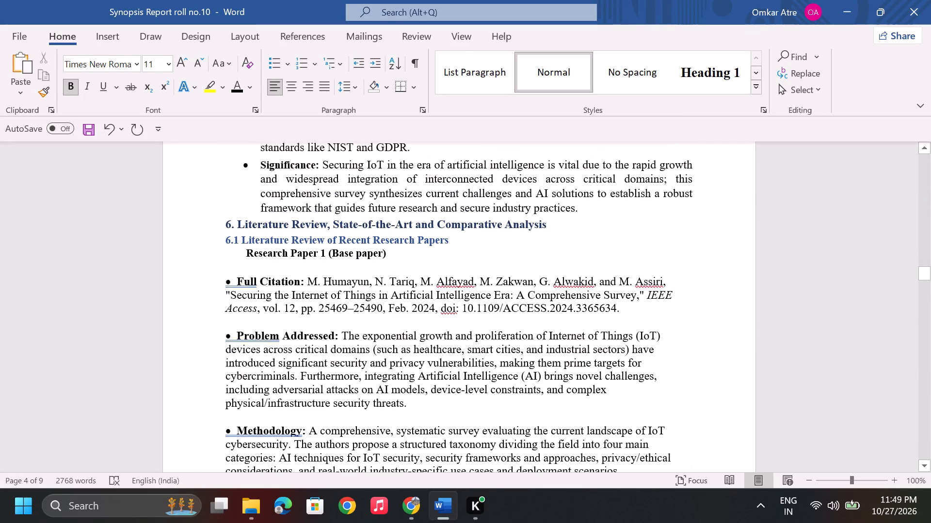
Copy the bold 11-point formatting of the "Research Paper 1 (Base paper)" heading onto the "Full Citation:" label below it.
click(273, 250)
click(48, 90)
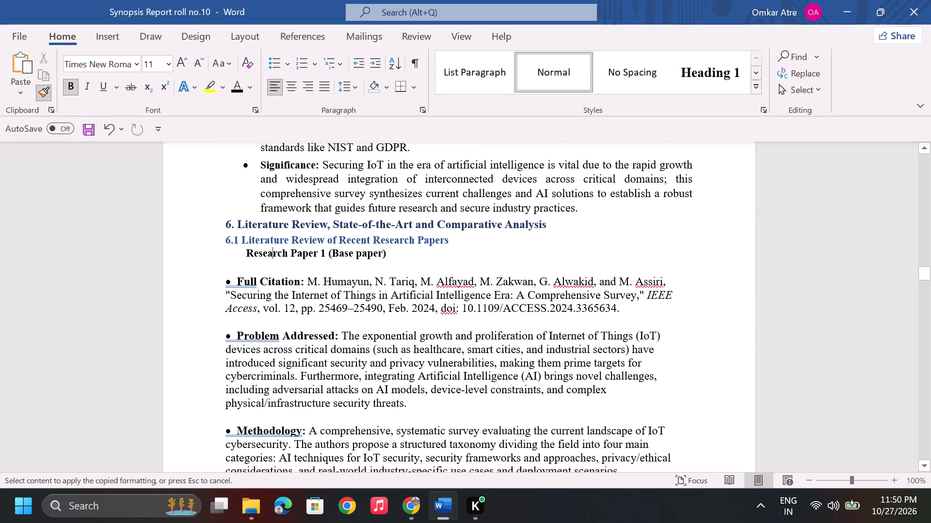
drag(304, 284, 222, 272)
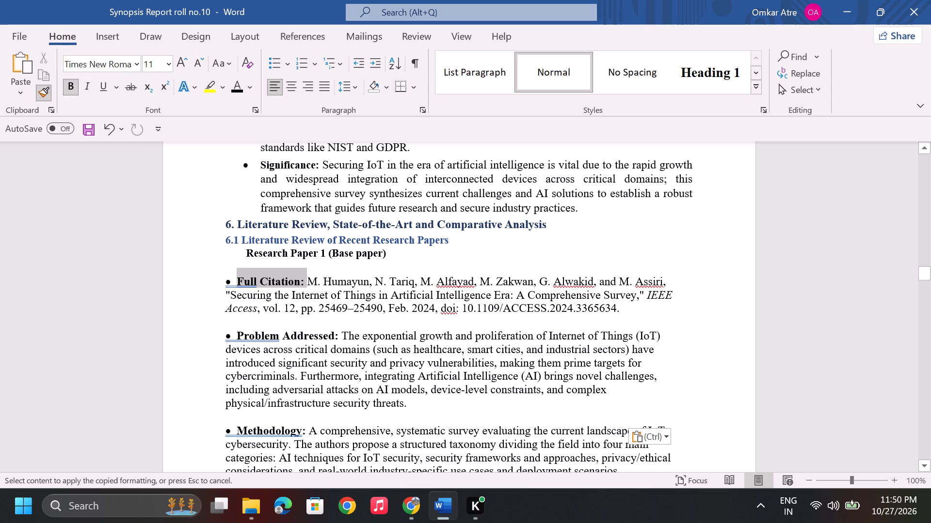
drag(222, 272, 235, 279)
click(272, 290)
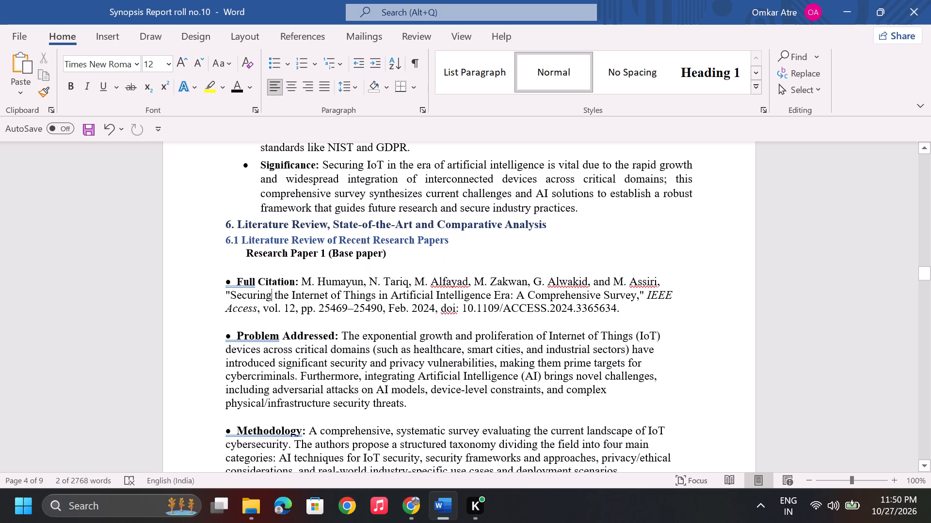
click(289, 270)
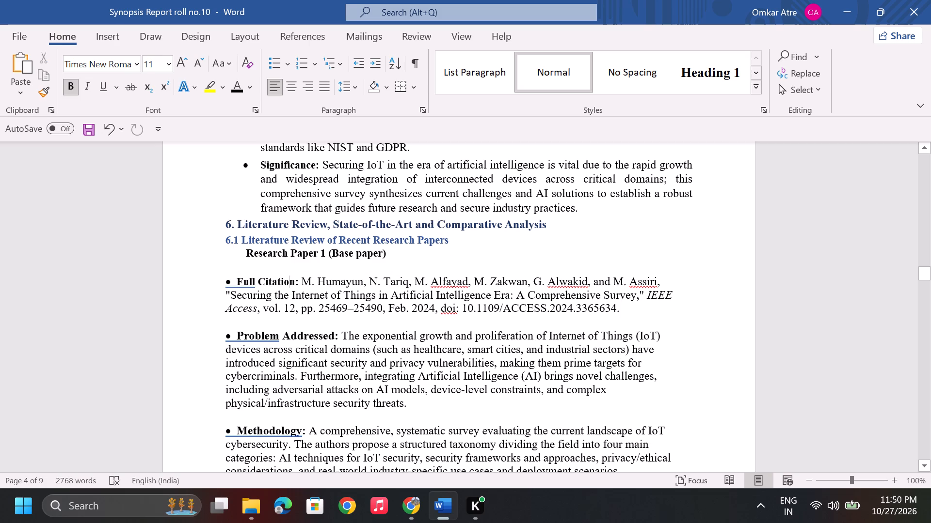
Remove the typed bullet and spaces before the "Problem Addressed:" label in the Research Paper 1 entry, keeping it a separate paragraph.
click(281, 323)
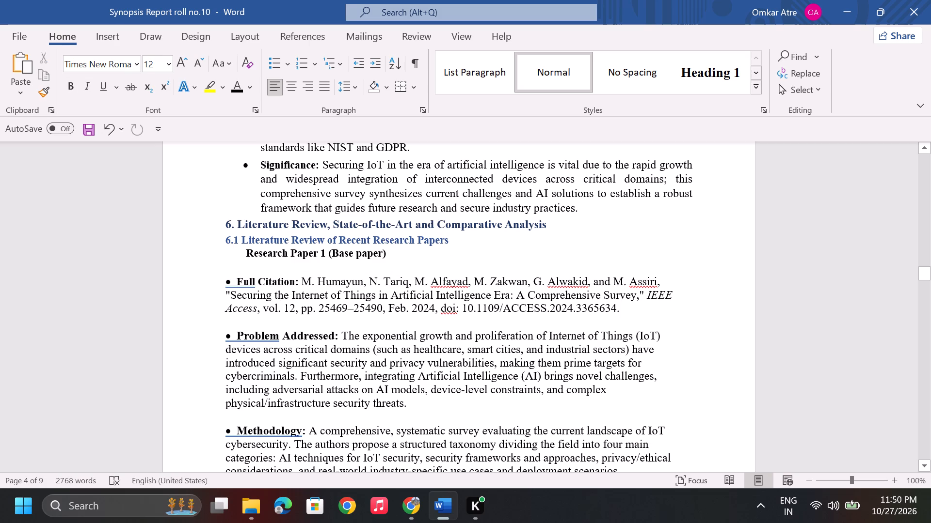
click(238, 334)
key(BackSpace)
key(BackSpace)
key(BackSpace)
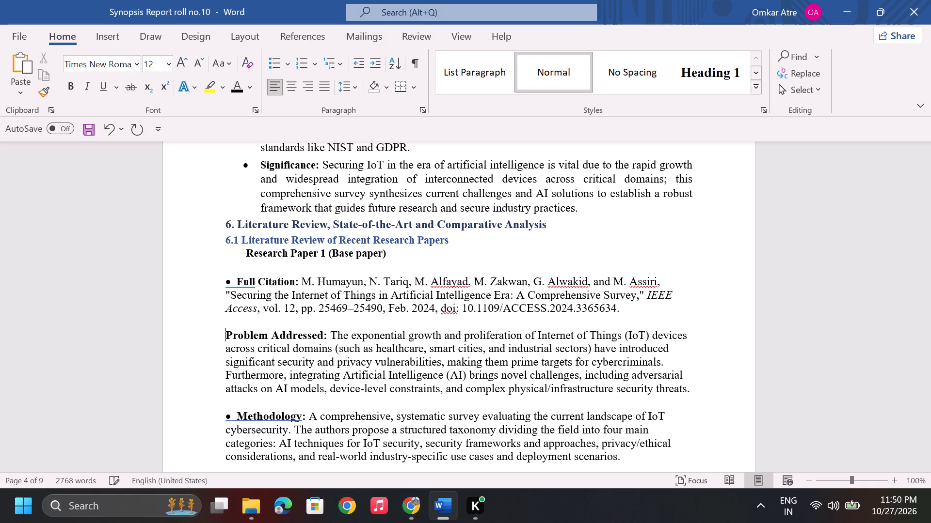
key(BackSpace)
key(Return)
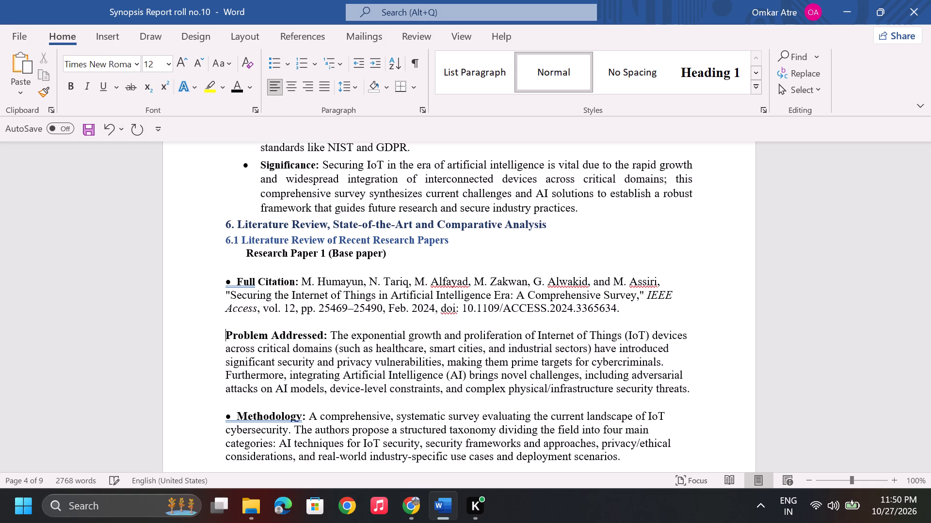
Review the rest of the pasted Research Paper 1 entry for its bullets, indents and spacing down to Strengths / Limitations.
scroll(262, 341, up, 6)
scroll(262, 341, down, 4)
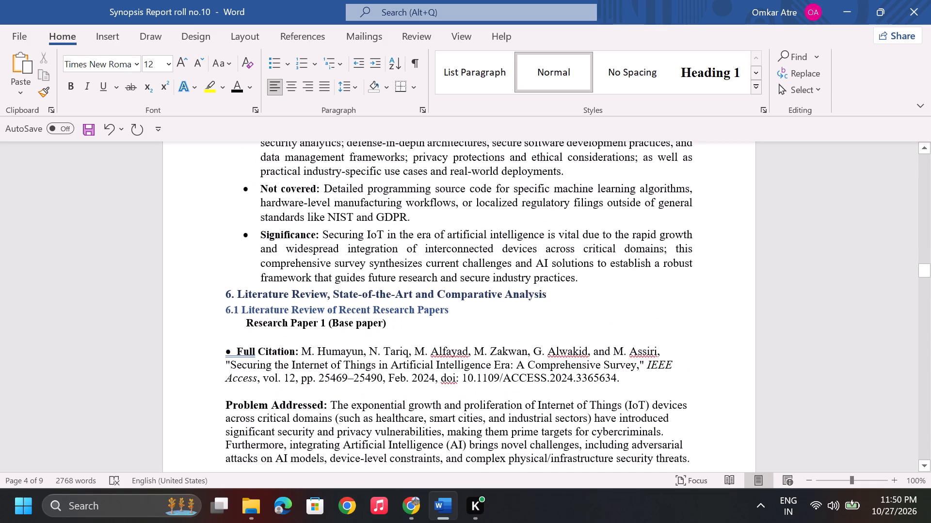
scroll(338, 366, down, 3)
scroll(261, 328, up, 5)
scroll(261, 328, down, 16)
scroll(261, 327, up, 3)
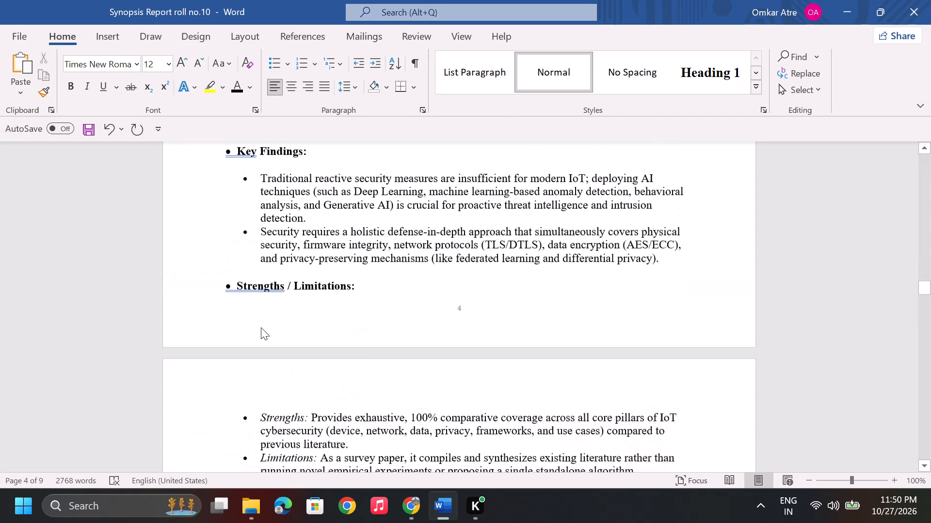
Review the Research Paper 1 entry's bullets, alignment and length against section 5 above and the Research Paper 2 entry below.
scroll(261, 327, up, 4)
scroll(261, 327, down, 13)
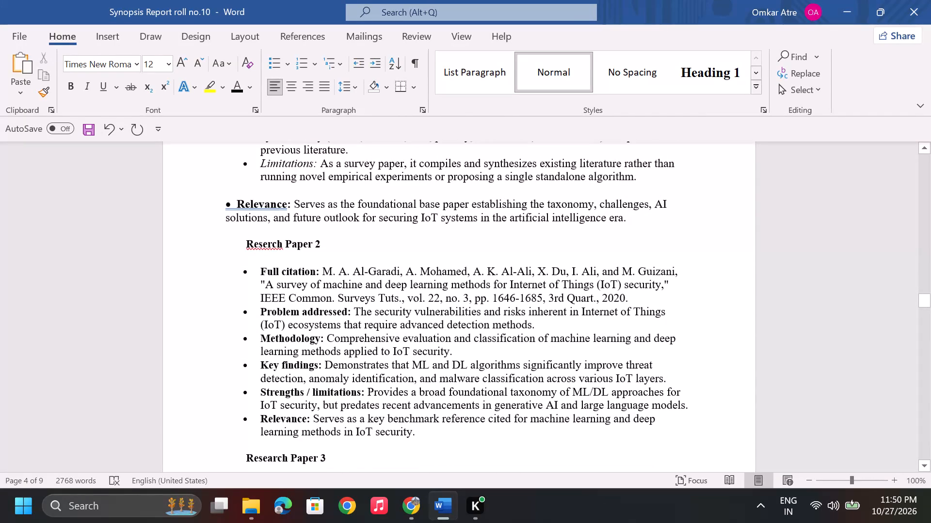
scroll(261, 327, up, 8)
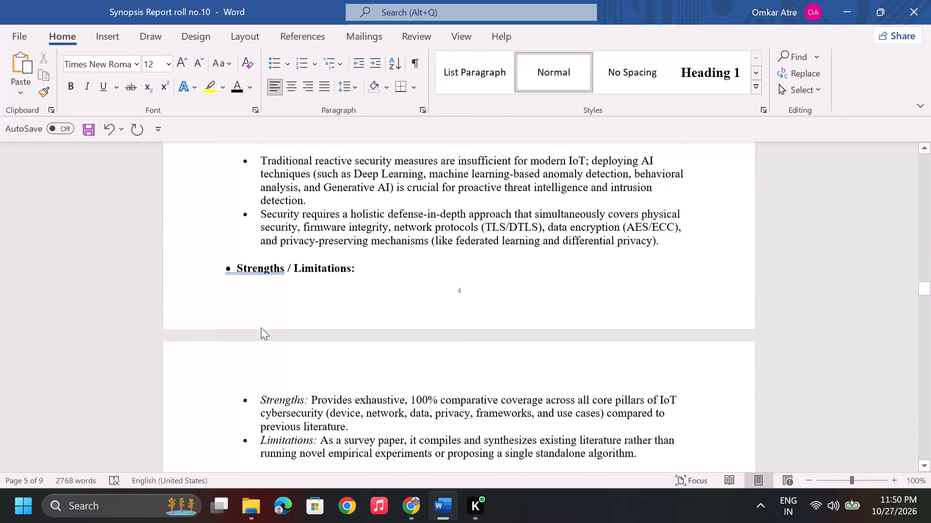
scroll(261, 327, down, 8)
scroll(261, 327, up, 11)
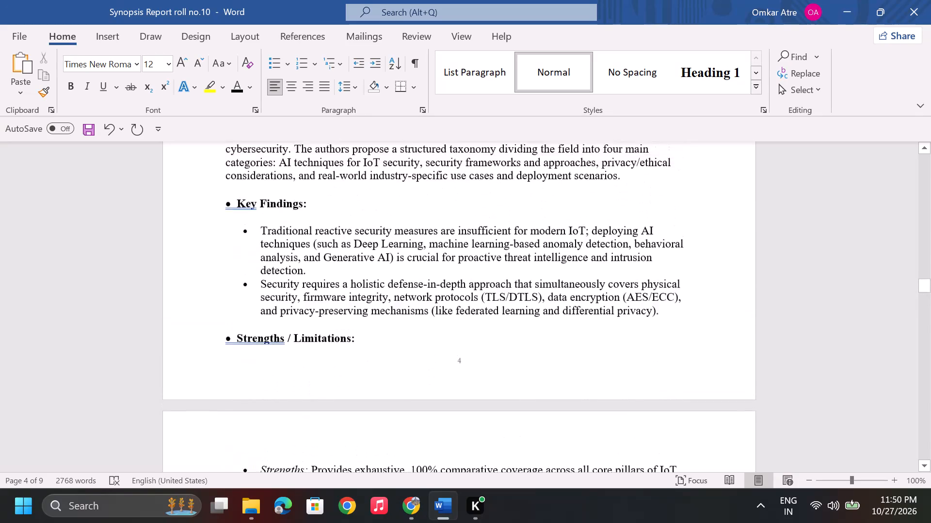
scroll(261, 327, up, 14)
scroll(323, 312, down, 1)
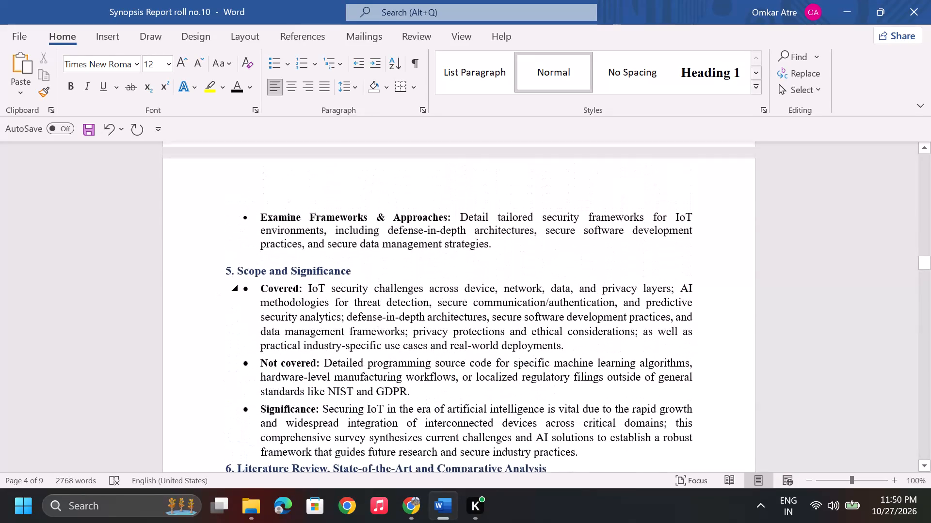
scroll(323, 312, down, 1)
scroll(323, 312, up, 1)
scroll(325, 311, down, 4)
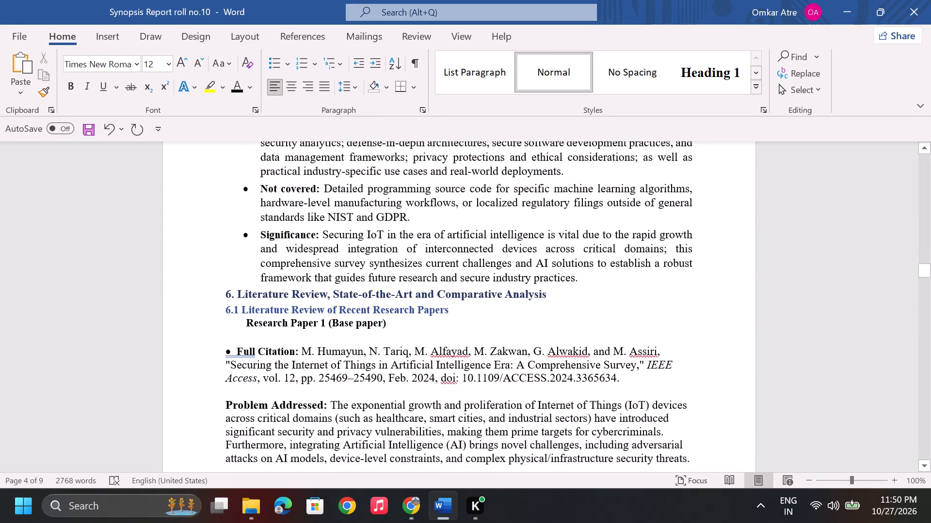
scroll(326, 327, down, 5)
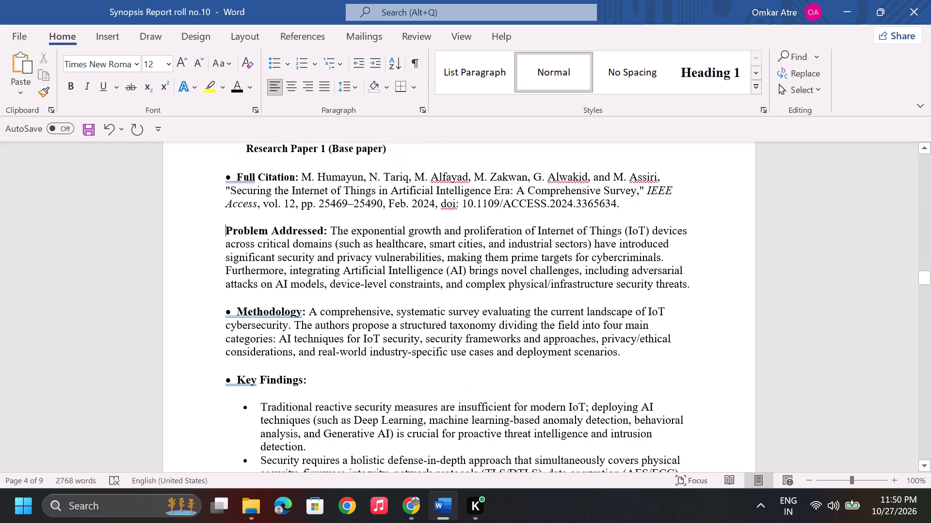
scroll(338, 317, down, 7)
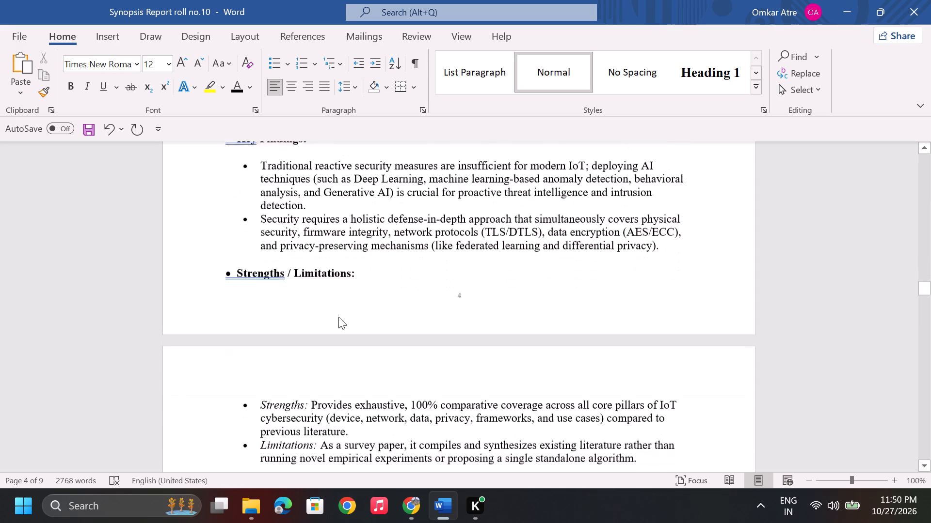
scroll(338, 317, down, 3)
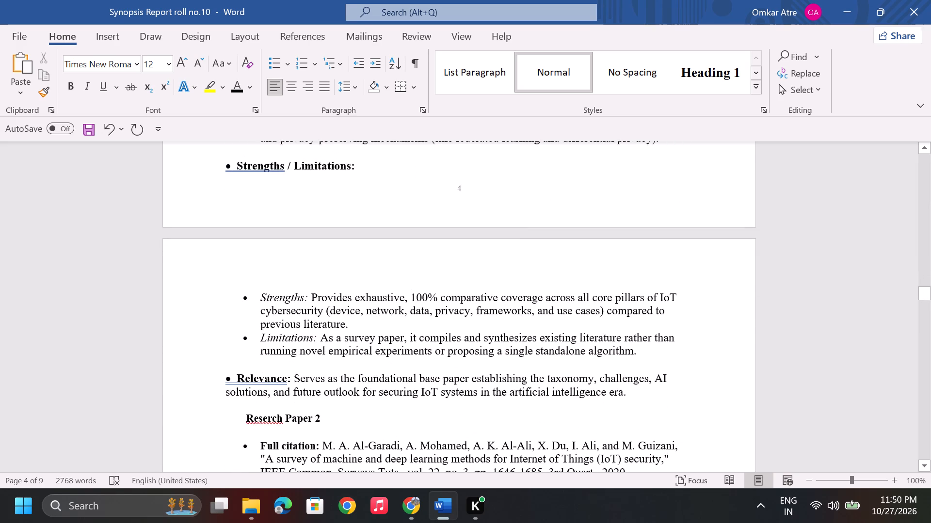
Delete the second Key Findings bullet in the Research Paper 1 entry, about security requiring a holistic defense-in-depth approach.
drag(640, 355, 187, 335)
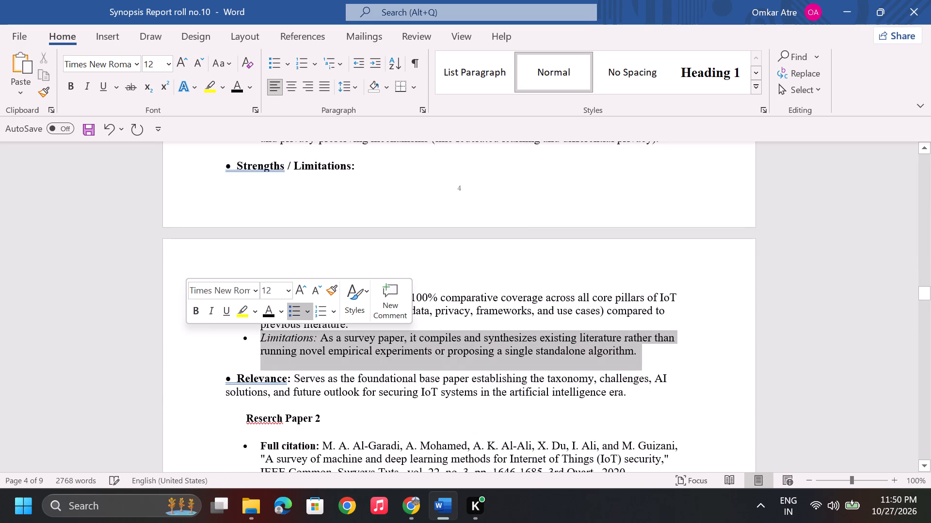
click(299, 367)
scroll(306, 352, up, 4)
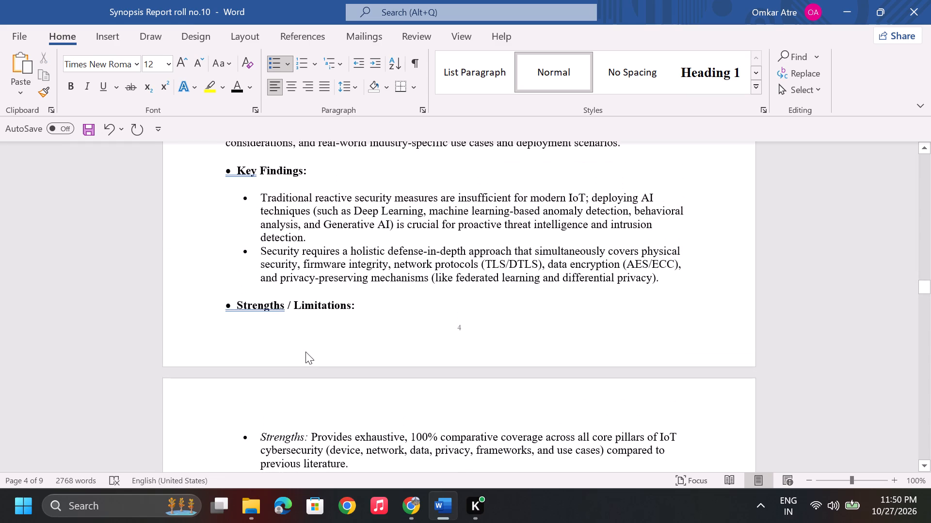
scroll(305, 352, up, 3)
drag(662, 387, 599, 378)
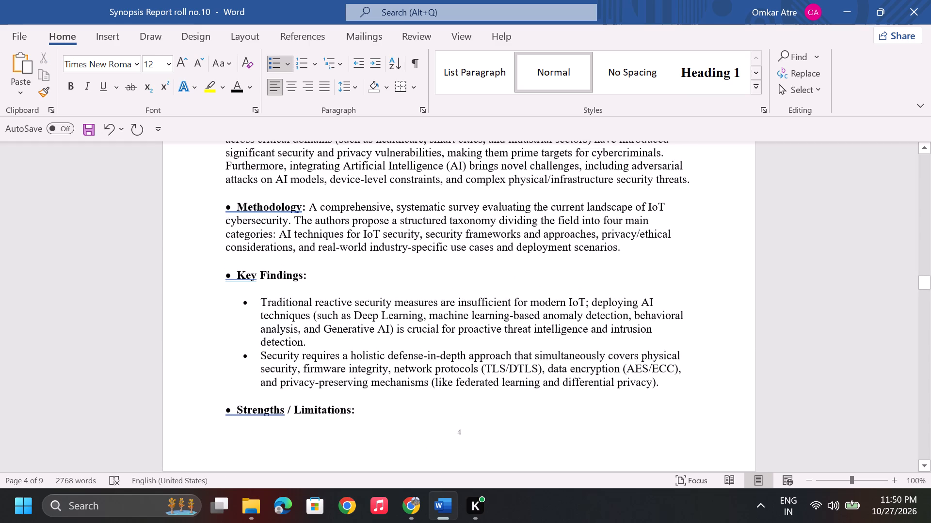
drag(599, 378, 212, 349)
key(BackSpace)
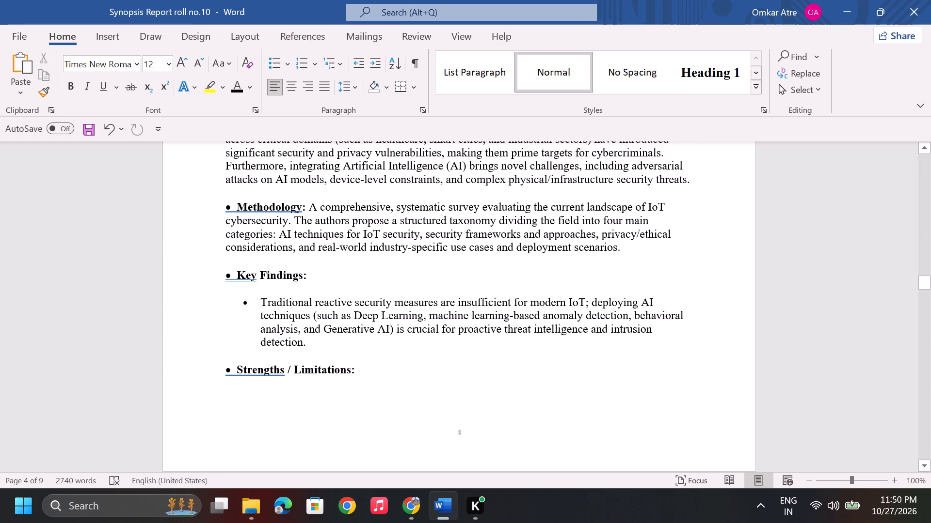
Justify the Full Citation, Problem Addressed and Methodology paragraphs of the Research Paper 1 entry.
scroll(261, 301, up, 6)
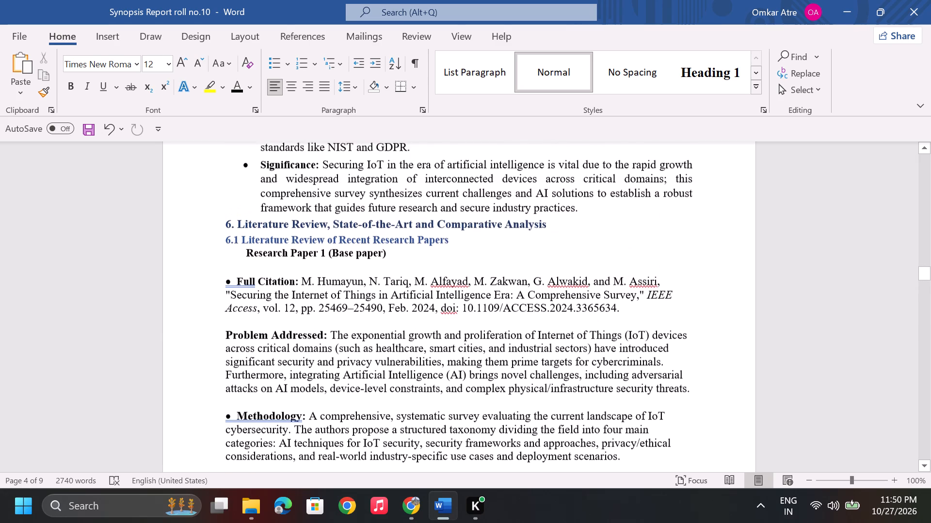
scroll(263, 300, down, 1)
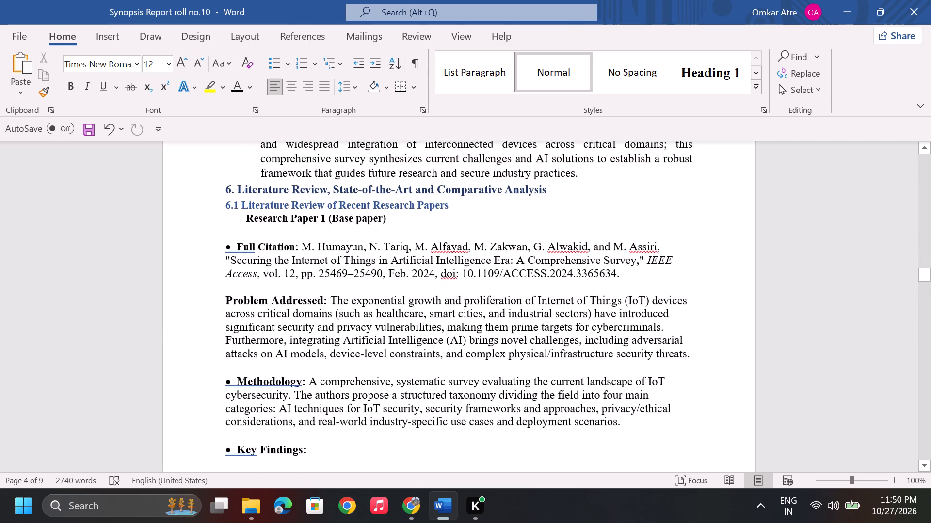
drag(630, 422, 172, 243)
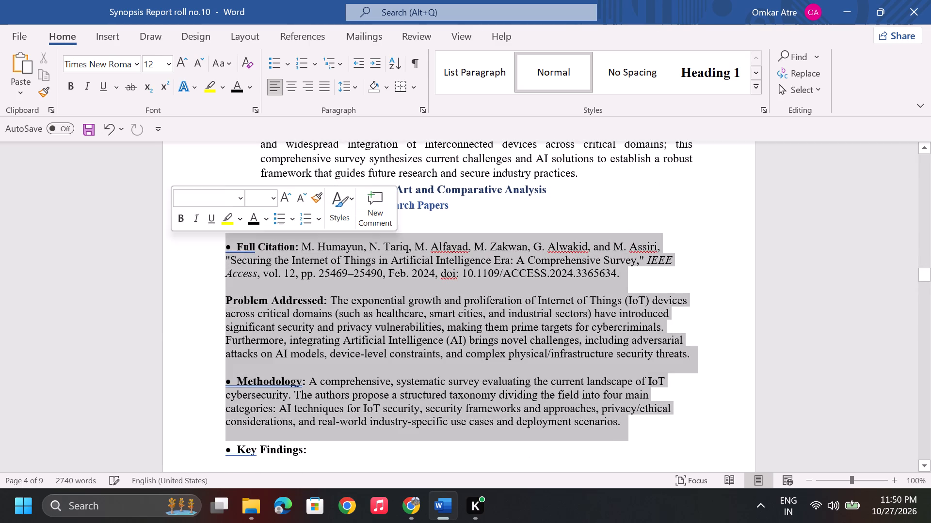
click(321, 86)
click(462, 334)
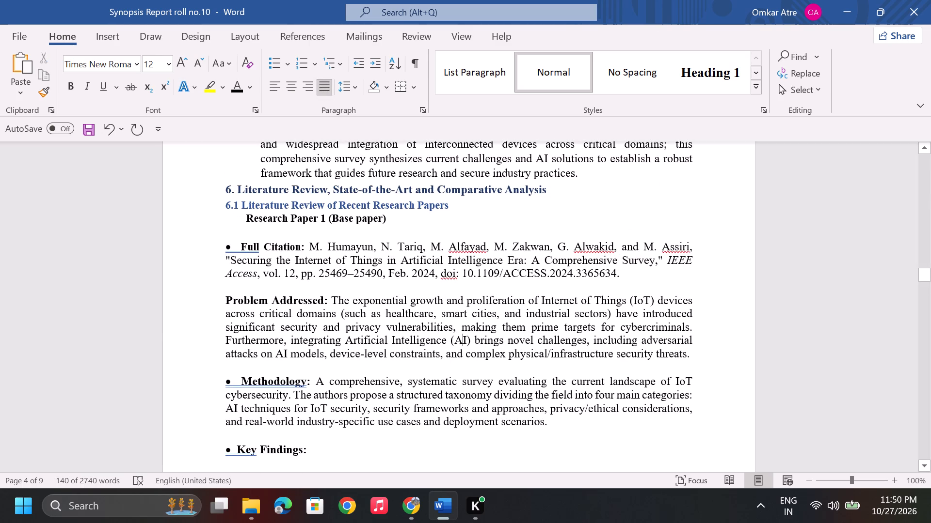
Replace the typed bullet and spaces before "Full Citation:" with a real indented round list bullet.
click(242, 247)
key(BackSpace)
key(BackSpace)
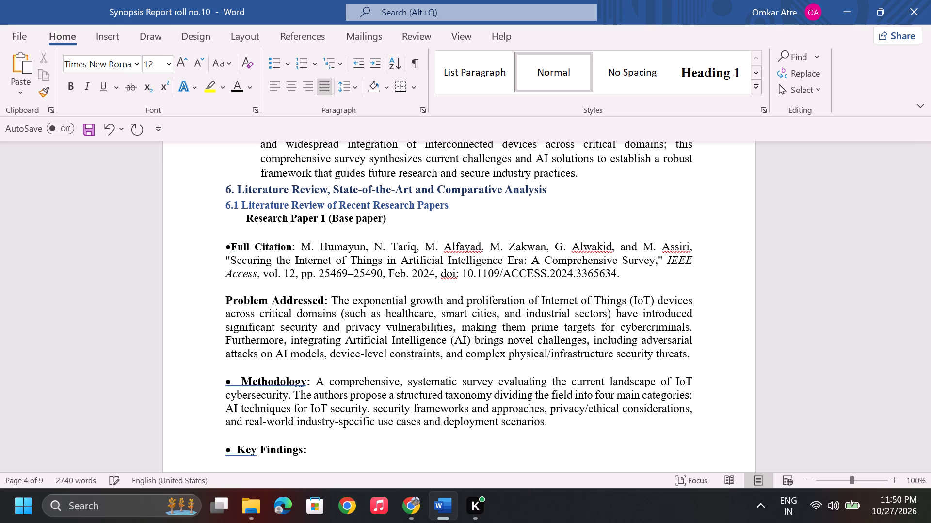
key(BackSpace)
click(280, 62)
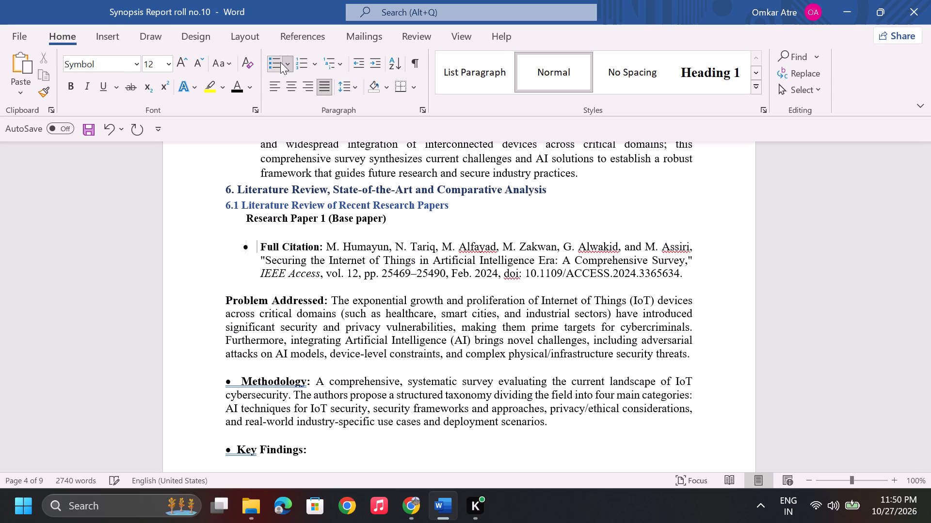
Turn the Problem Addressed and Methodology paragraphs into bullets continuing the Full Citation list, removing Methodology's typed bullet and spaces.
click(223, 302)
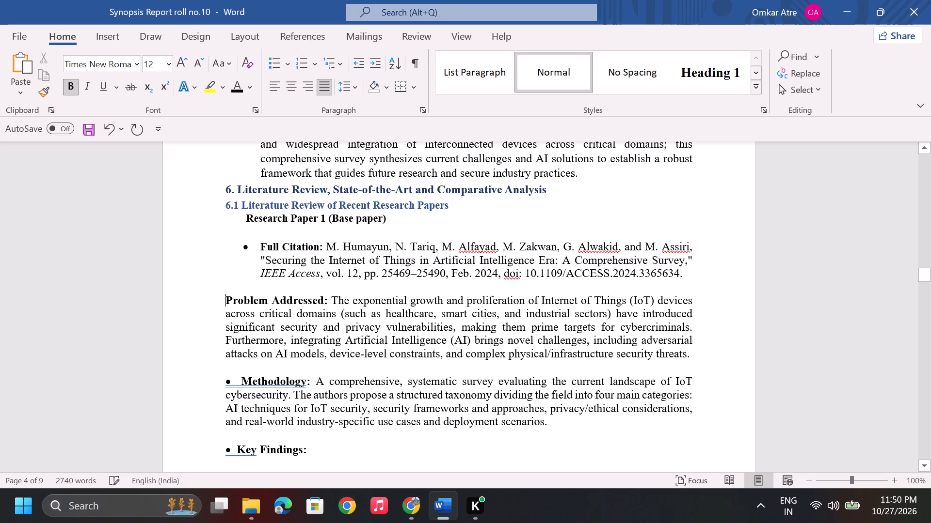
key(BackSpace)
key(Return)
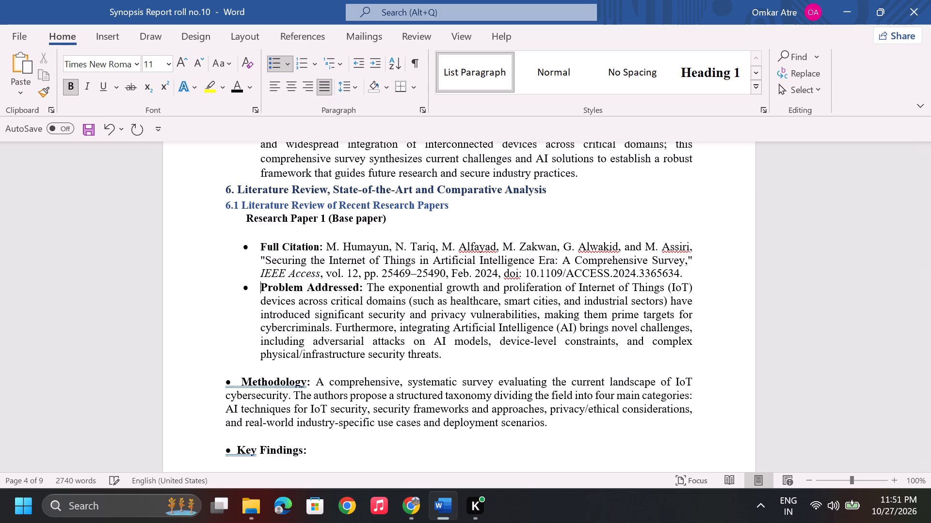
click(241, 381)
key(BackSpace)
key(BackSpace)
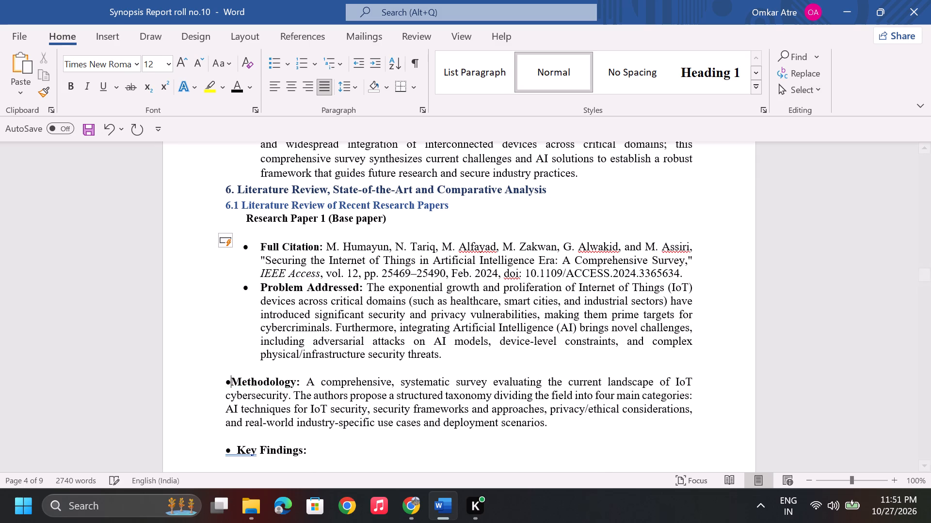
key(BackSpace)
key(BackSpace)
key(Return)
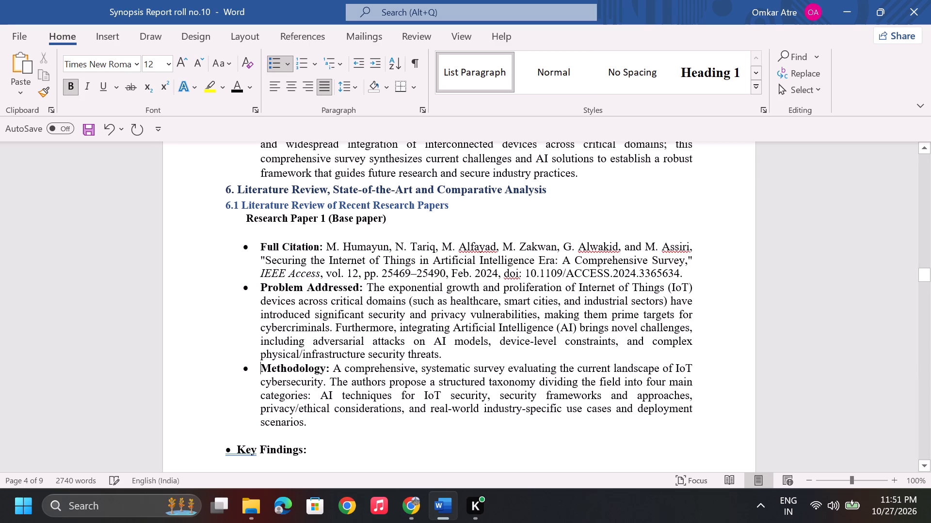
Remove the typed bullet before "Key Findings:" and make the label a bullet following Methodology in the same list.
scroll(327, 363, down, 3)
click(288, 334)
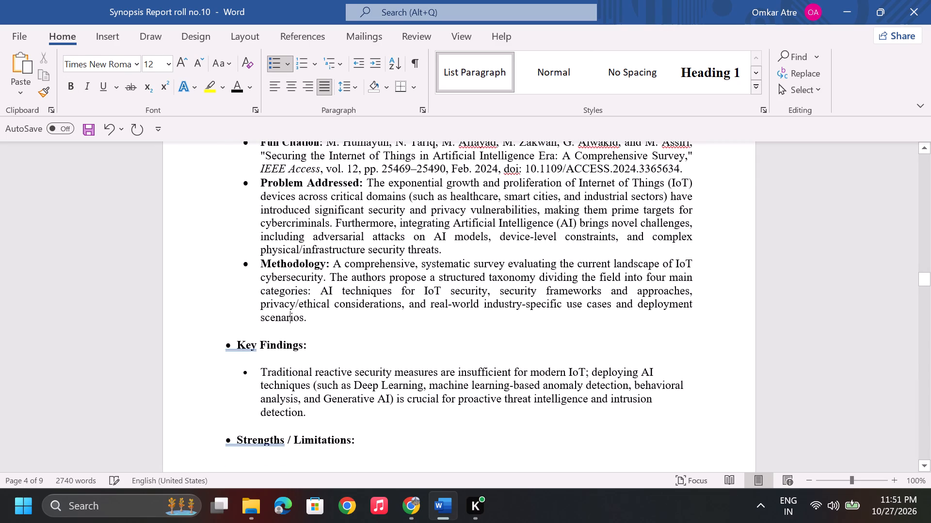
click(238, 347)
key(BackSpace)
key(BackSpace)
key(BackSpace)
key(BackSpace)
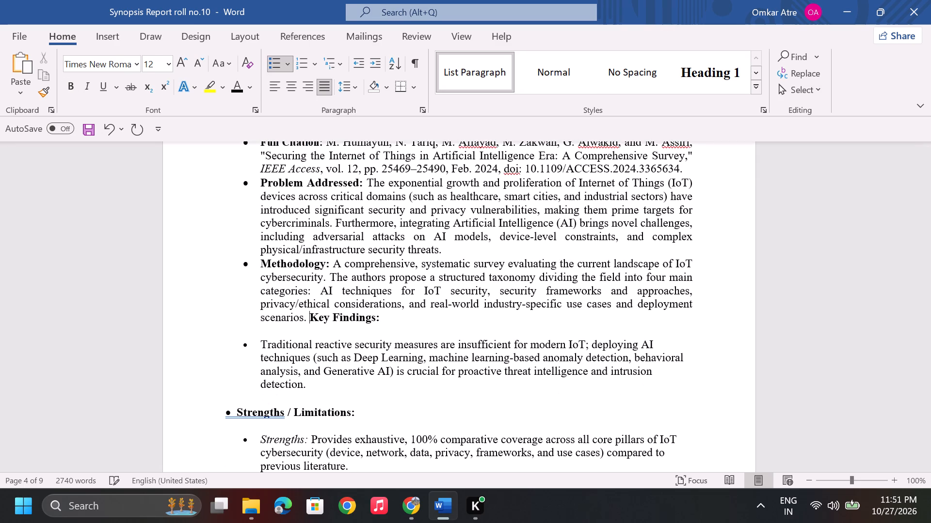
key(Return)
Join the "Traditional reactive security measures" text onto the "Key Findings:" label line, separated by a space.
click(260, 359)
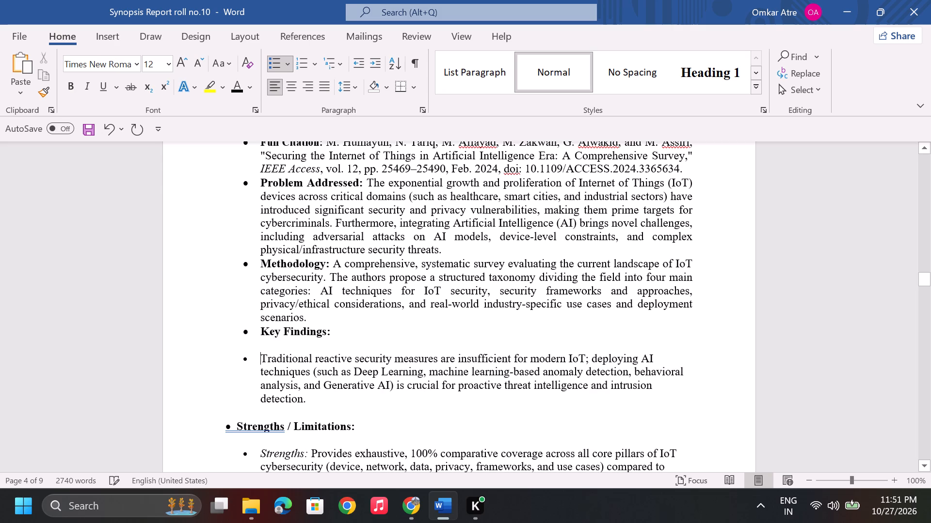
key(BackSpace)
key(BackSpace)
key(BackSpace)
key(BackSpace)
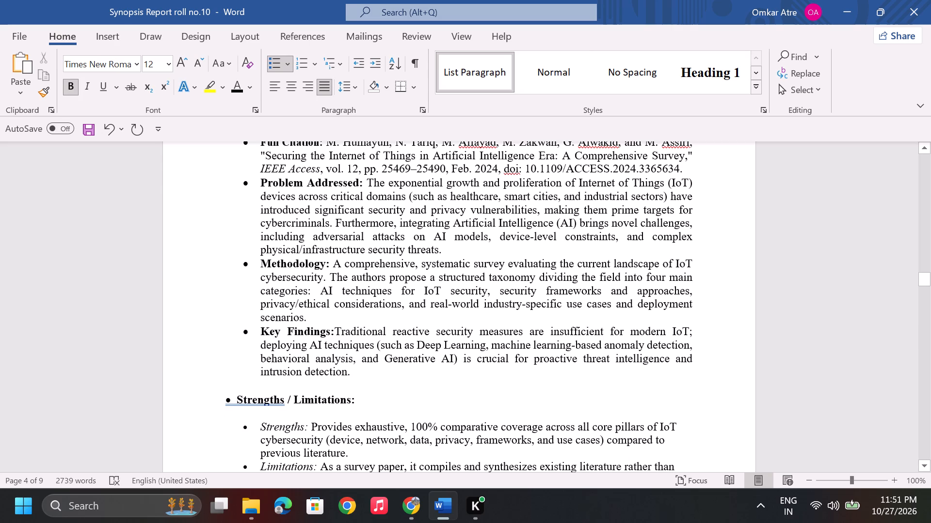
key(space)
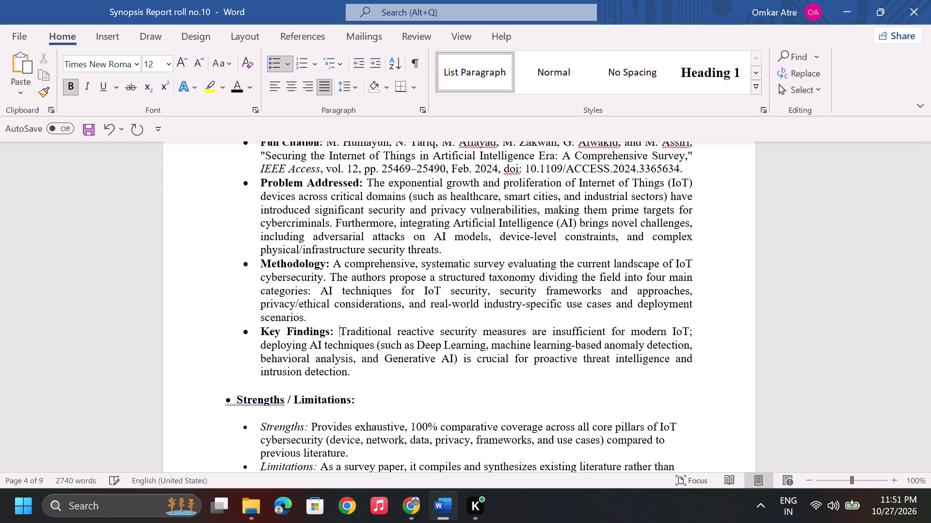
Remove the typed bullet before "Strengths / Limitations:" and make the label a bullet following Key Findings in the same list.
scroll(288, 351, down, 2)
click(238, 332)
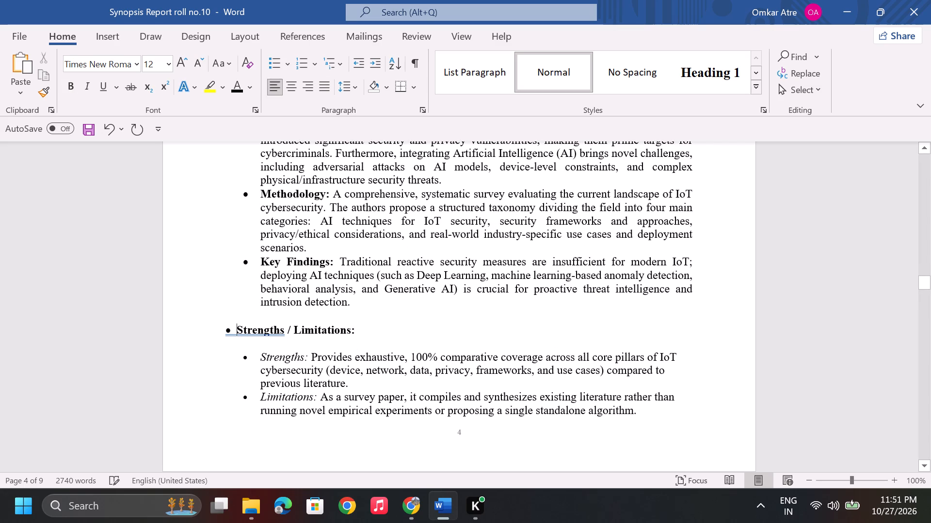
key(BackSpace)
key(BackSpace)
key(BackSpace)
key(BackSpace)
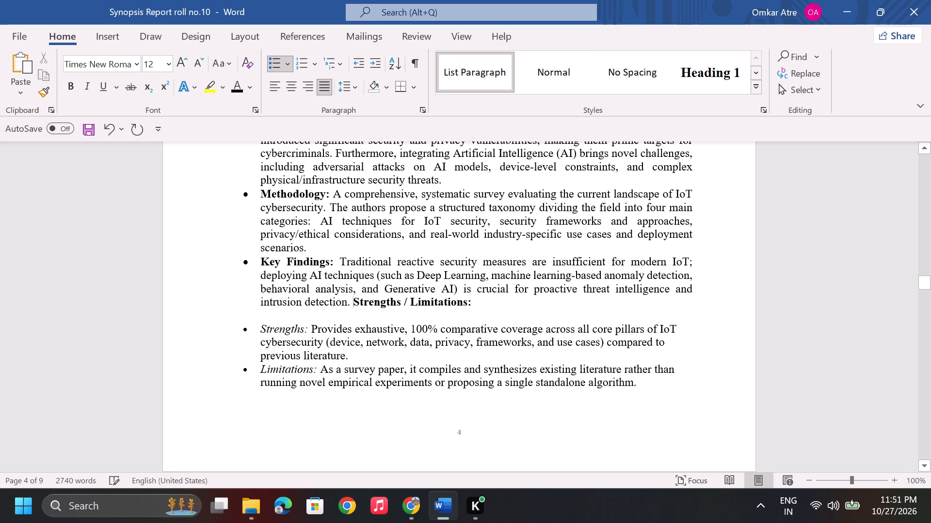
key(Return)
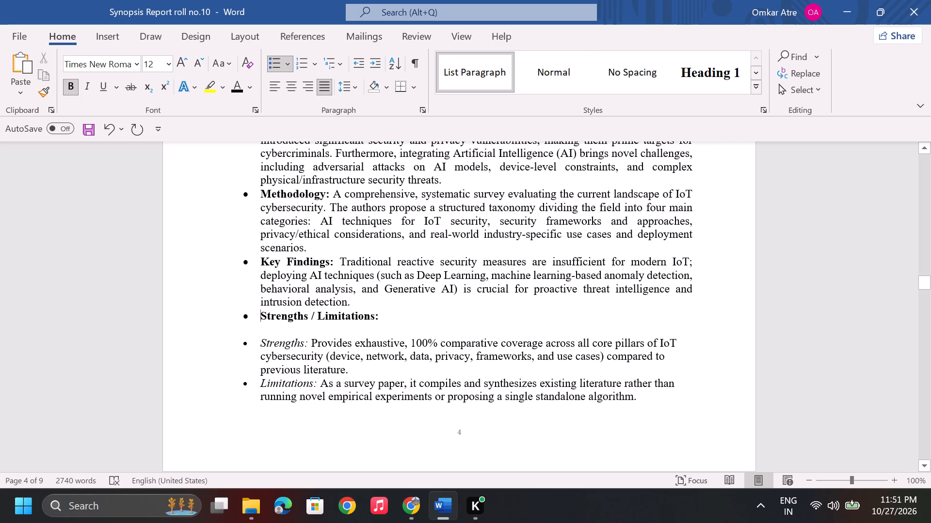
Bring the italic-labelled Strengths paragraph directly under the "Strengths / Limitations:" label as a bullet in the same list.
click(261, 345)
key(BackSpace)
key(BackSpace)
key(BackSpace)
key(BackSpace)
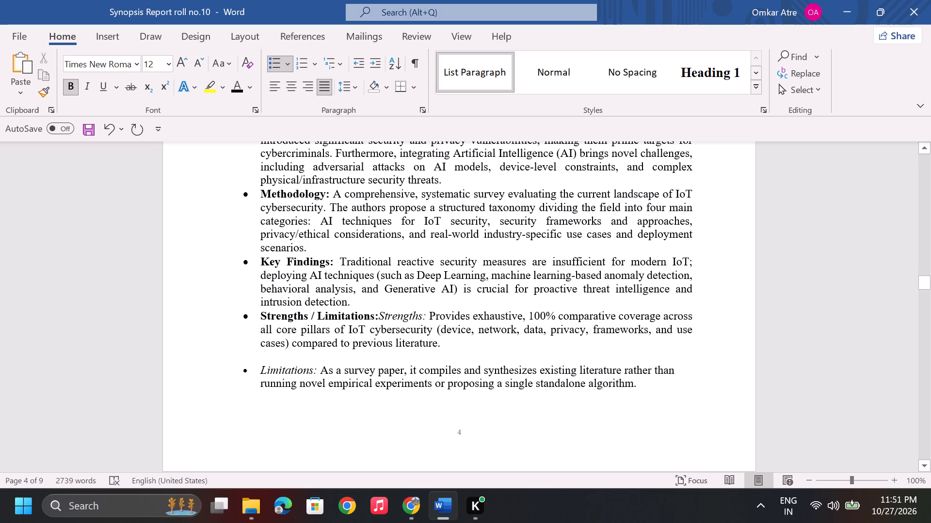
key(Return)
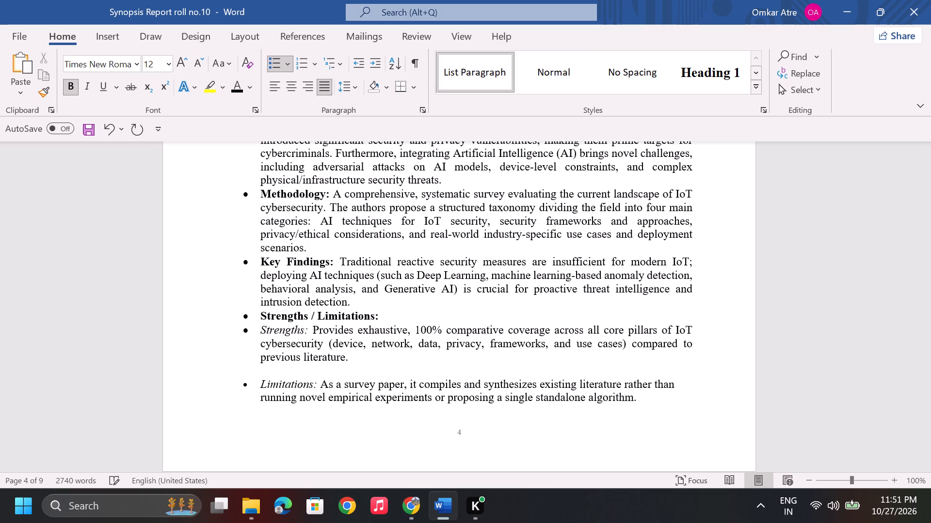
Remove the bullet from the italic-labelled Strengths paragraph, leaving it as an indented line under "Strengths / Limitations:".
key(BackSpace)
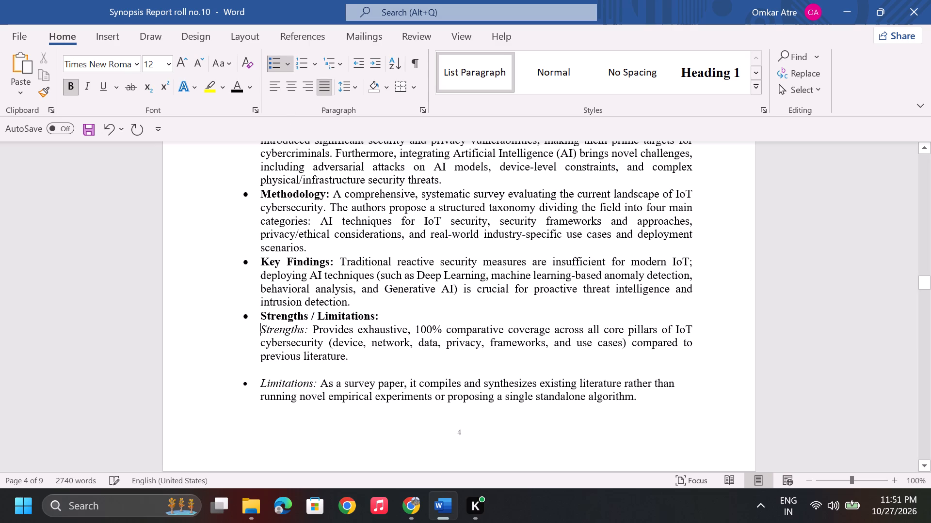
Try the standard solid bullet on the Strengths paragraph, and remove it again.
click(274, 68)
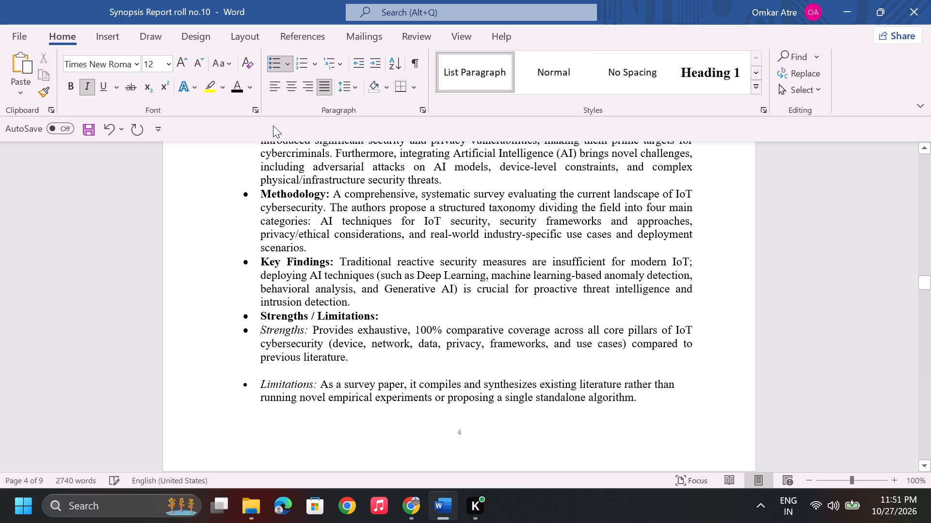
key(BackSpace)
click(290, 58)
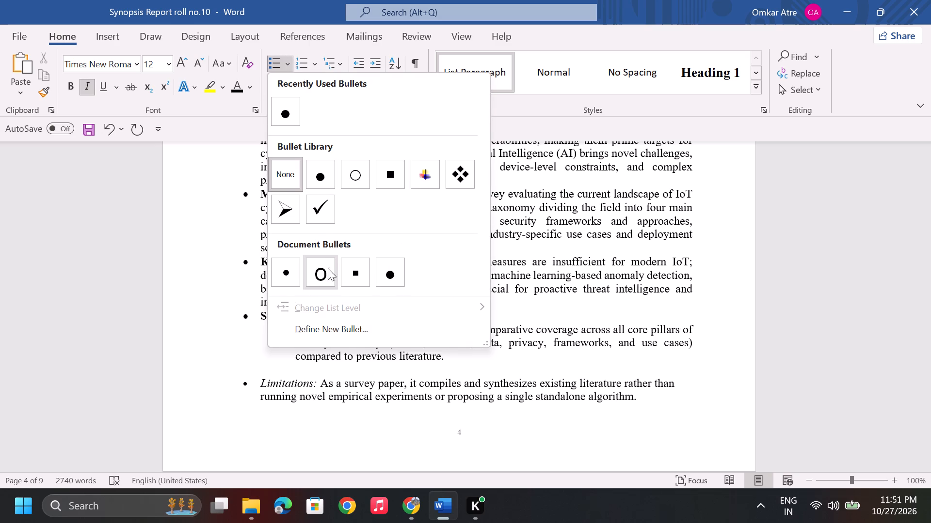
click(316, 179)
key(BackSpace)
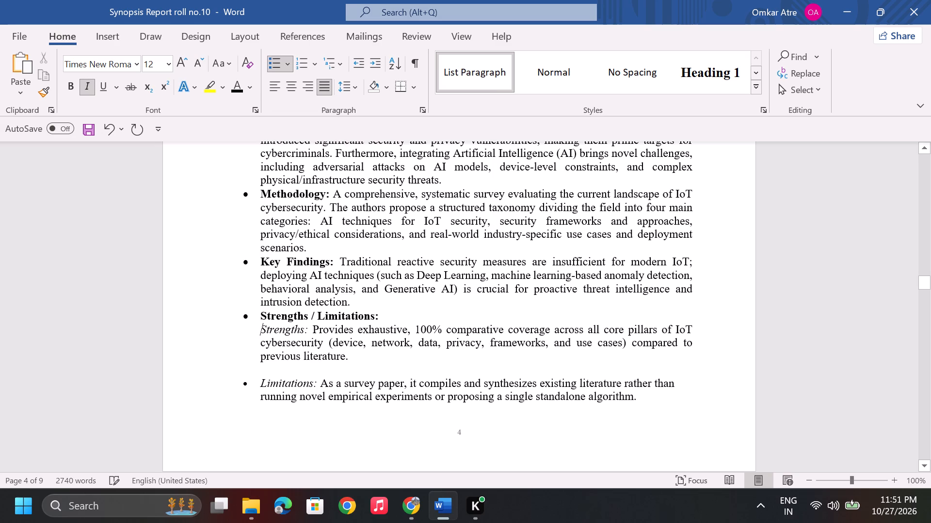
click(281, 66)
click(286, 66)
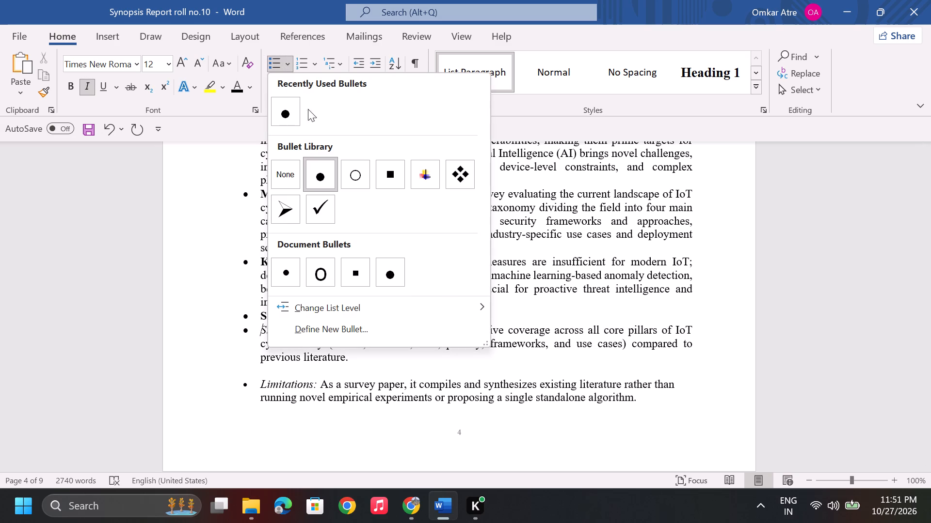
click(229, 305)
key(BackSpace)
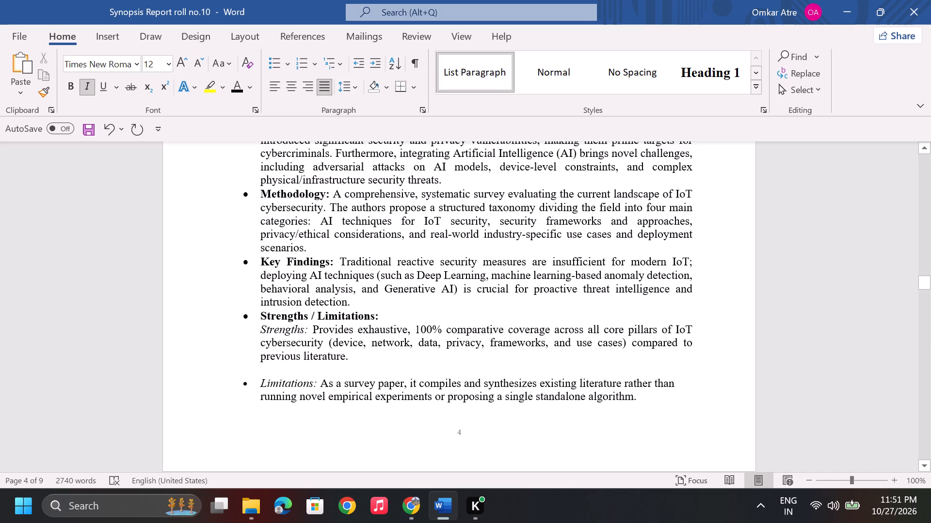
Remove the bullet and blank gap before the italic-labelled Limitations paragraph, making it an indented, justified line directly under the Strengths paragraph.
click(259, 385)
key(BackSpace)
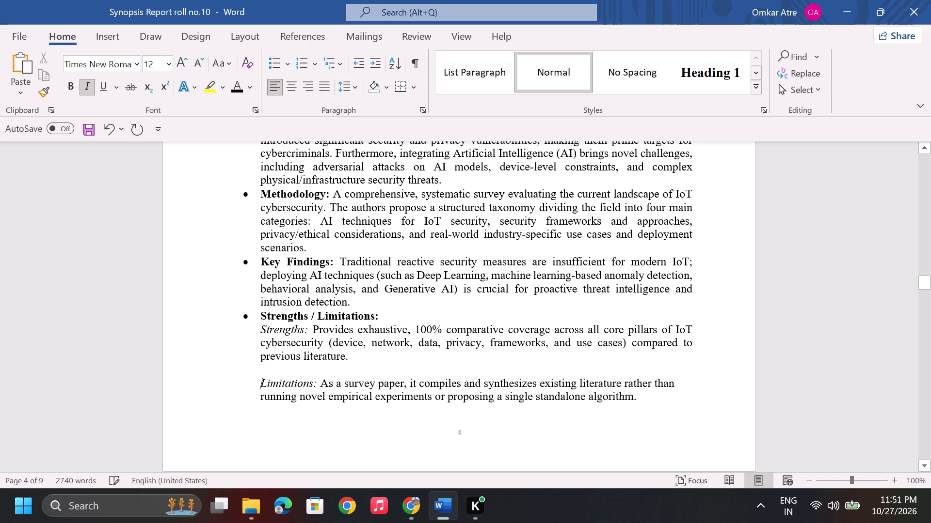
key(BackSpace)
key(BackSpace)
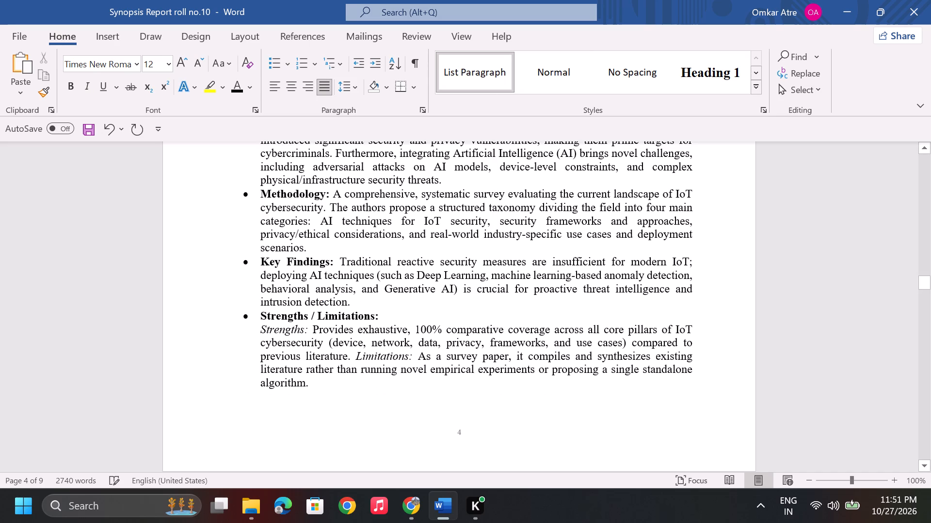
key(Return)
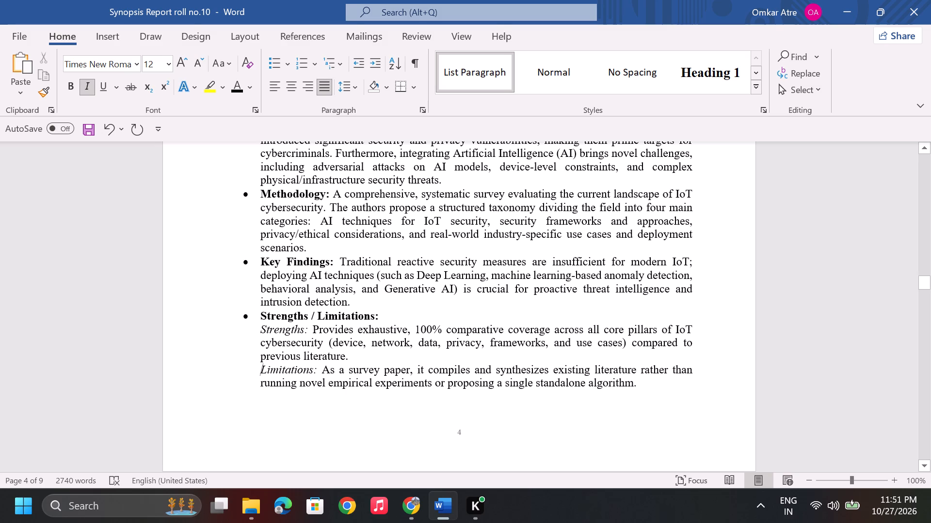
Apply the document's existing multilevel bullet list to the Strengths paragraph, making it a hollow-circle sub-bullet of "Strengths / Limitations:".
scroll(261, 329, up, 2)
scroll(261, 329, down, 1)
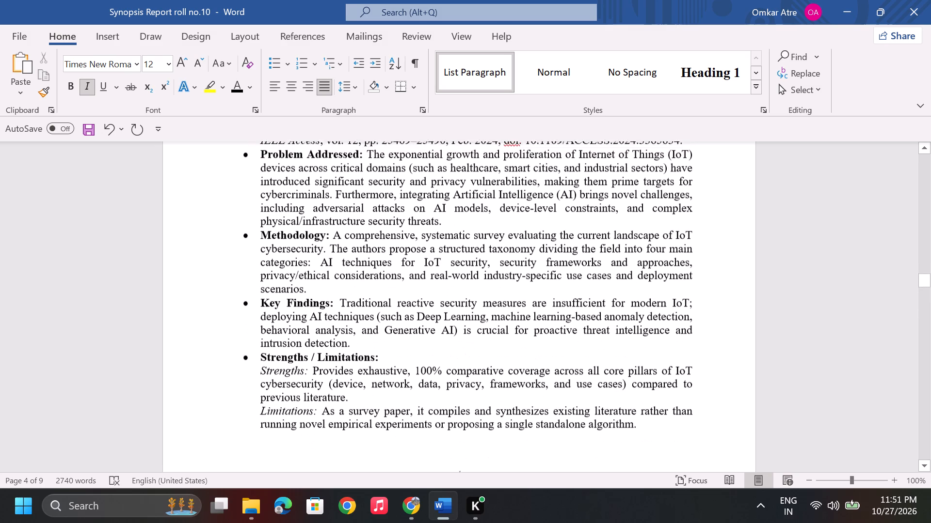
click(260, 364)
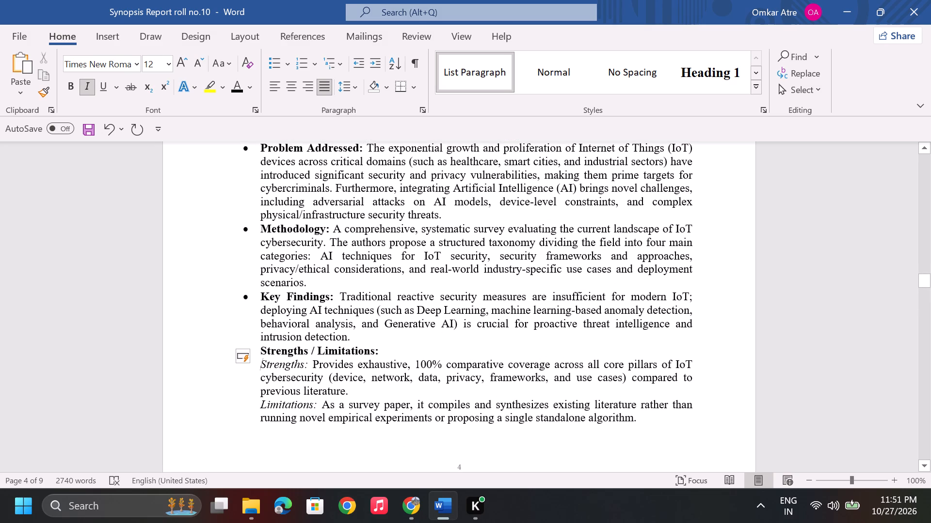
click(338, 64)
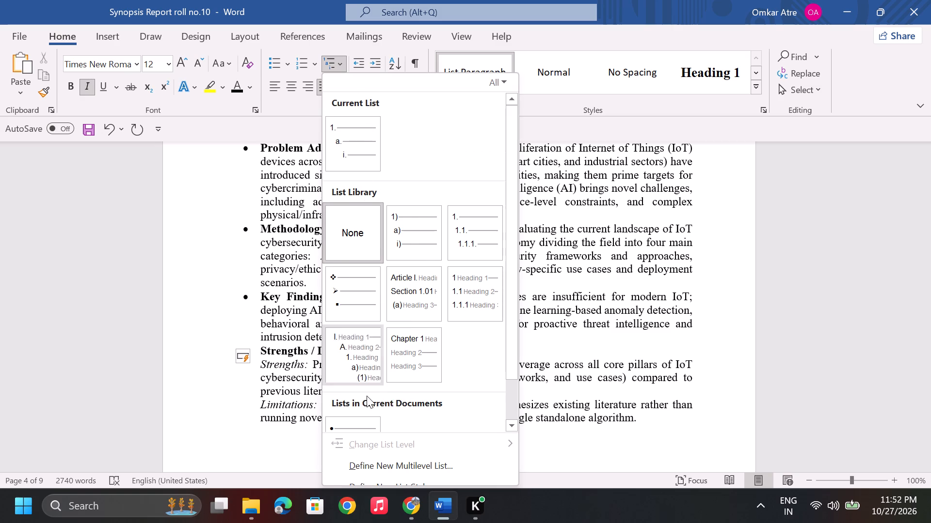
click(361, 427)
click(165, 317)
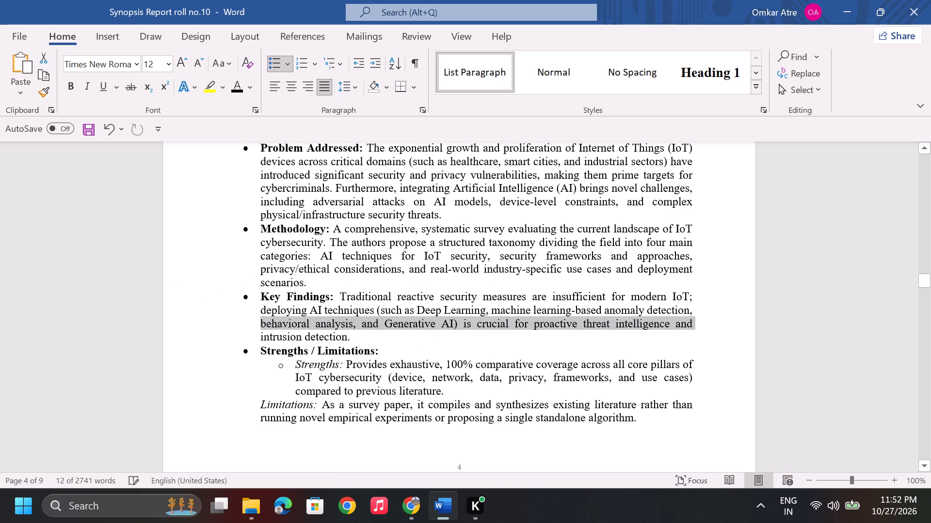
Make the Limitations paragraph a second hollow-circle sub-bullet directly after the Strengths sub-bullet.
click(262, 382)
click(262, 405)
key(BackSpace)
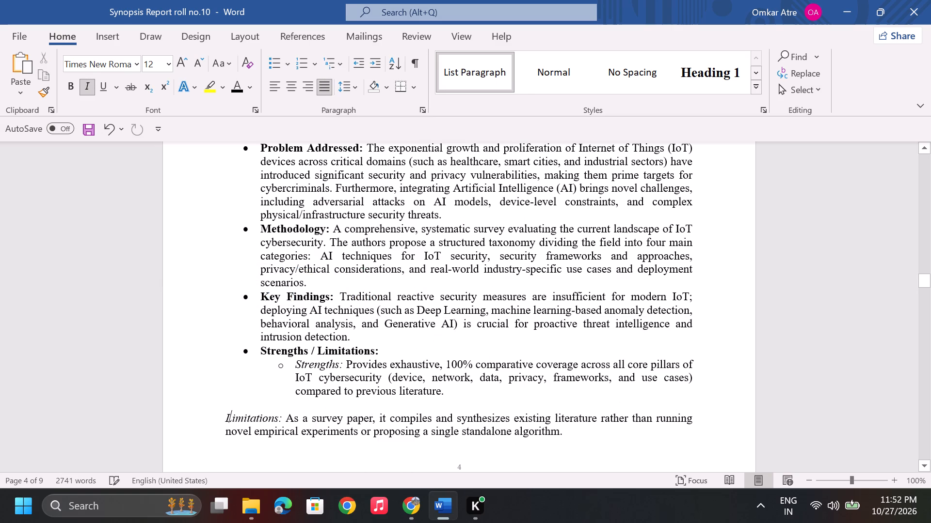
key(BackSpace)
key(Return)
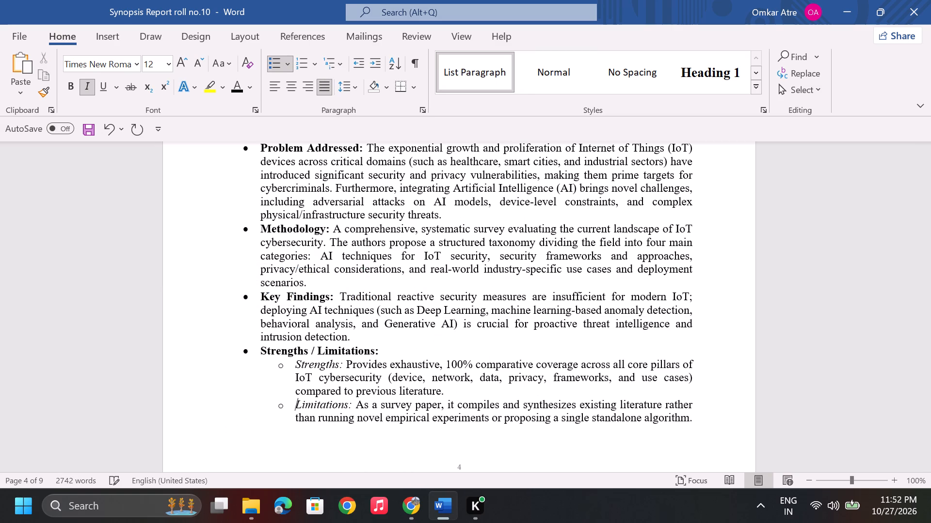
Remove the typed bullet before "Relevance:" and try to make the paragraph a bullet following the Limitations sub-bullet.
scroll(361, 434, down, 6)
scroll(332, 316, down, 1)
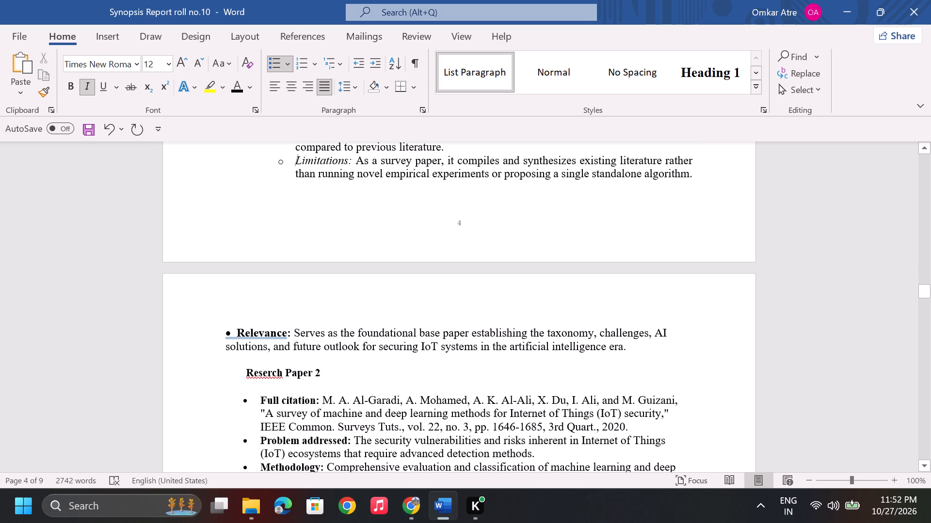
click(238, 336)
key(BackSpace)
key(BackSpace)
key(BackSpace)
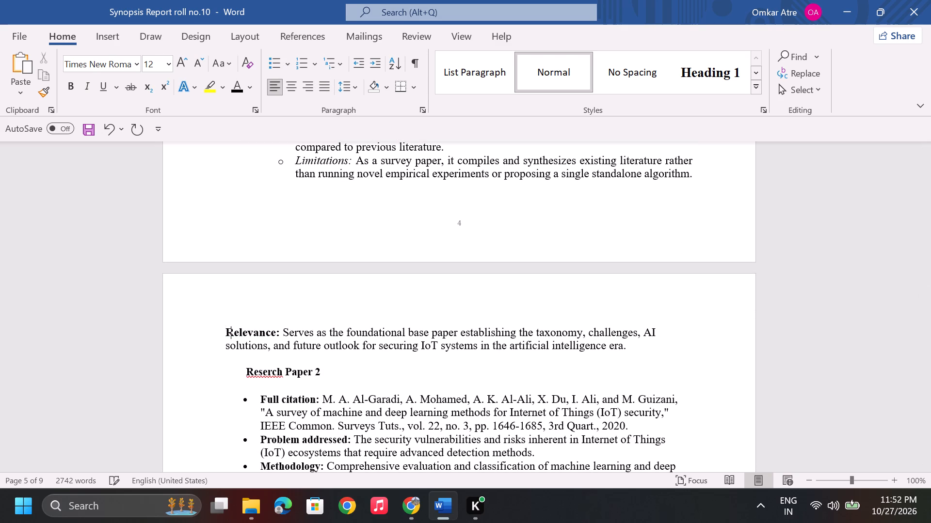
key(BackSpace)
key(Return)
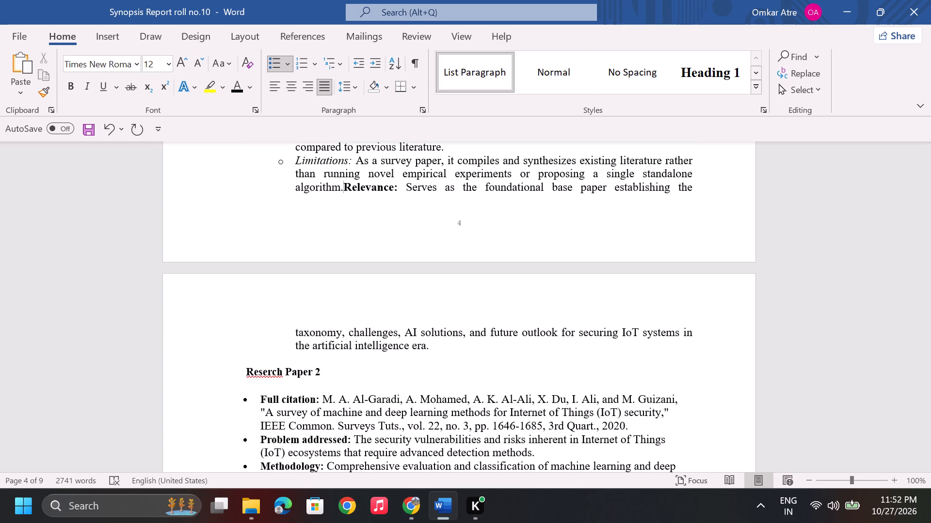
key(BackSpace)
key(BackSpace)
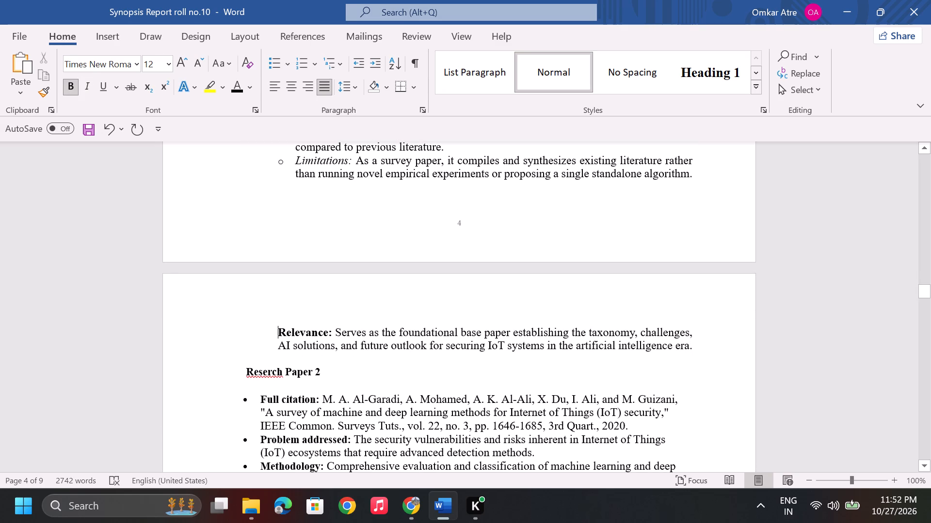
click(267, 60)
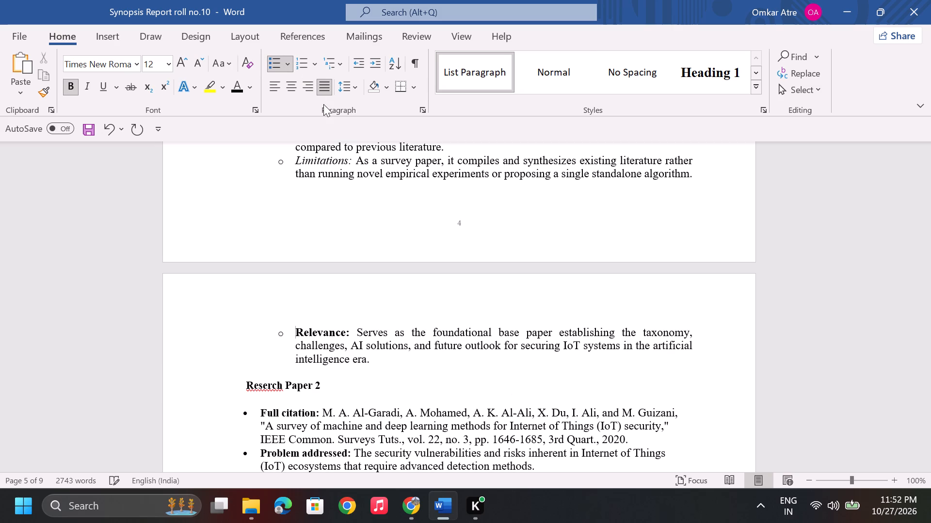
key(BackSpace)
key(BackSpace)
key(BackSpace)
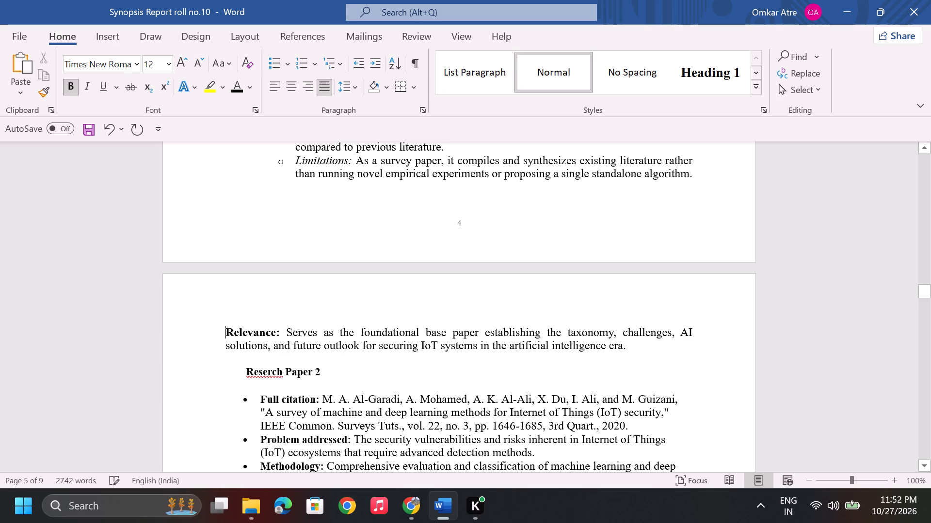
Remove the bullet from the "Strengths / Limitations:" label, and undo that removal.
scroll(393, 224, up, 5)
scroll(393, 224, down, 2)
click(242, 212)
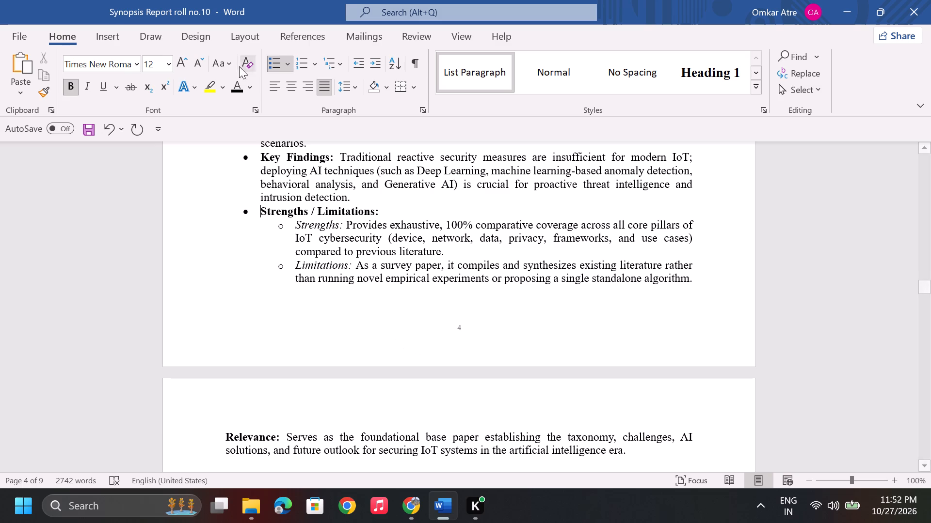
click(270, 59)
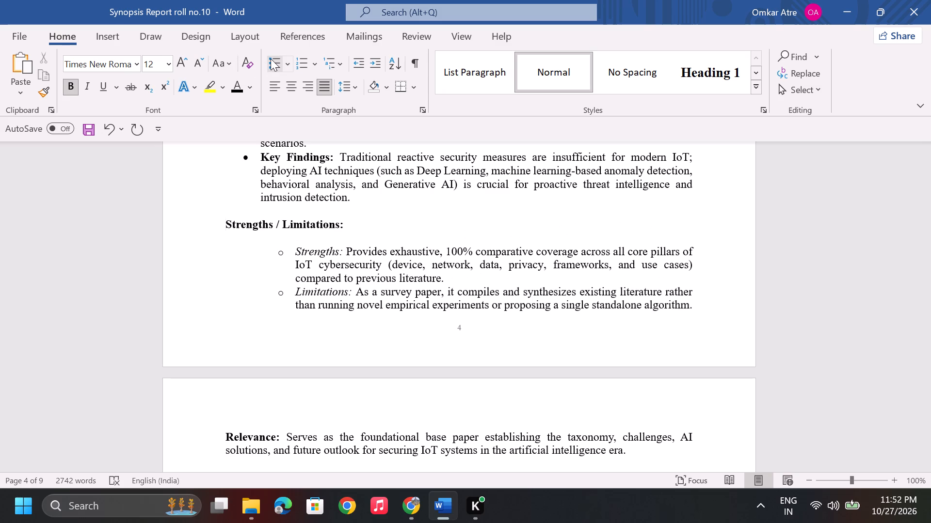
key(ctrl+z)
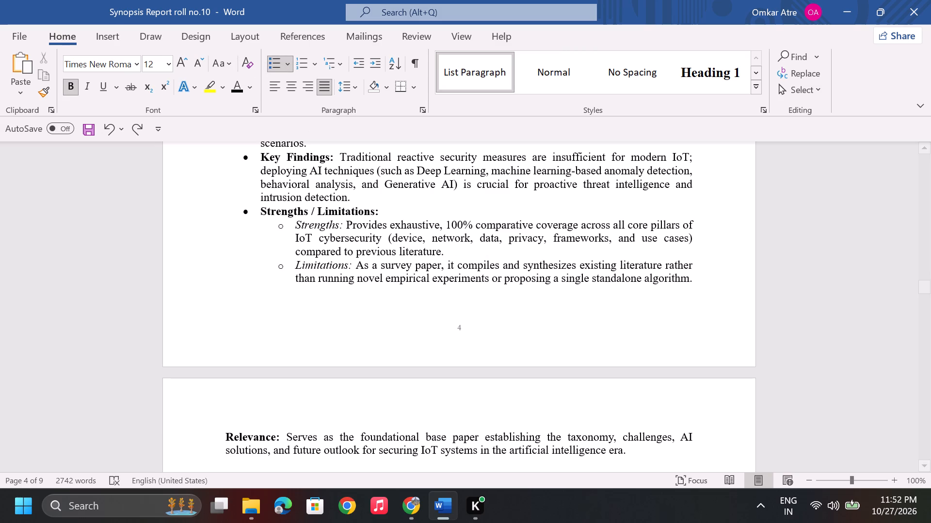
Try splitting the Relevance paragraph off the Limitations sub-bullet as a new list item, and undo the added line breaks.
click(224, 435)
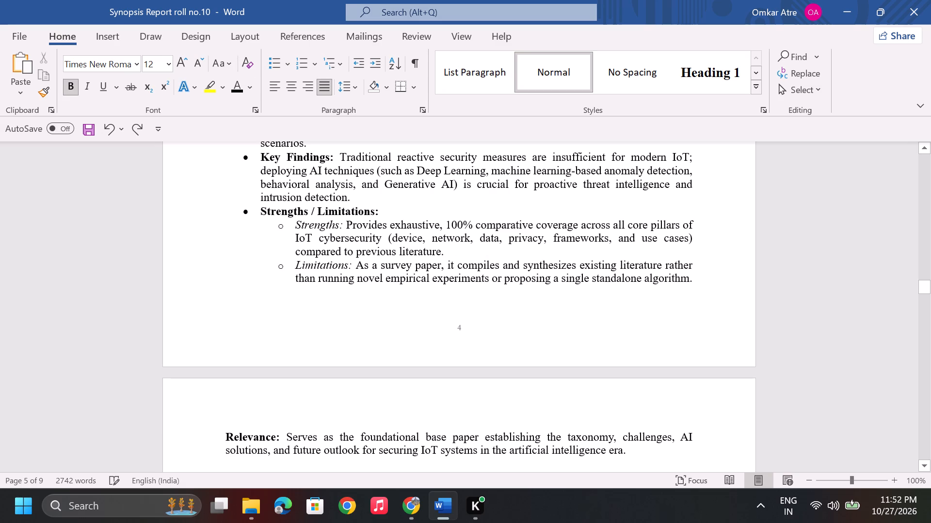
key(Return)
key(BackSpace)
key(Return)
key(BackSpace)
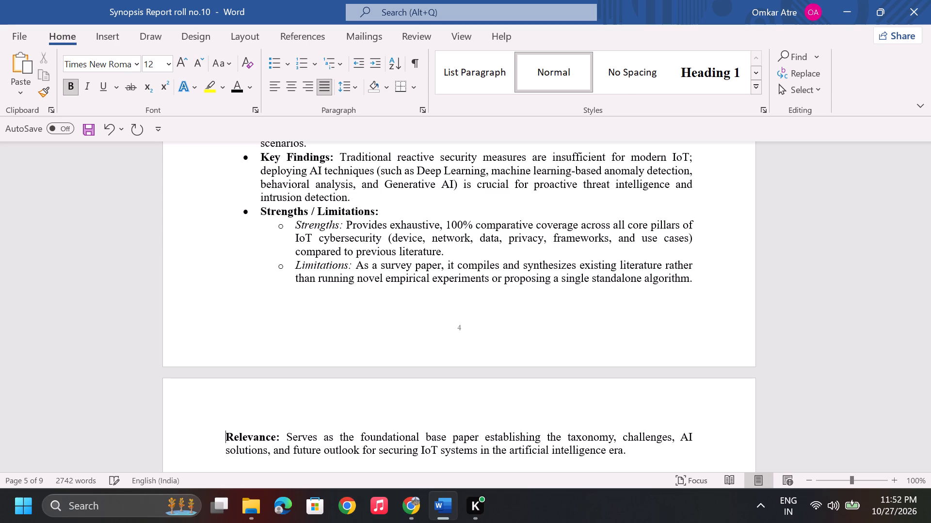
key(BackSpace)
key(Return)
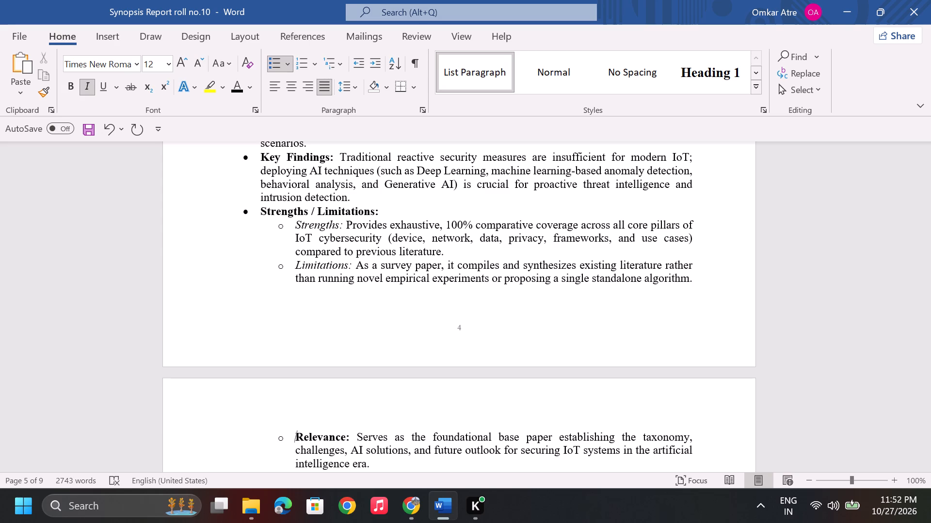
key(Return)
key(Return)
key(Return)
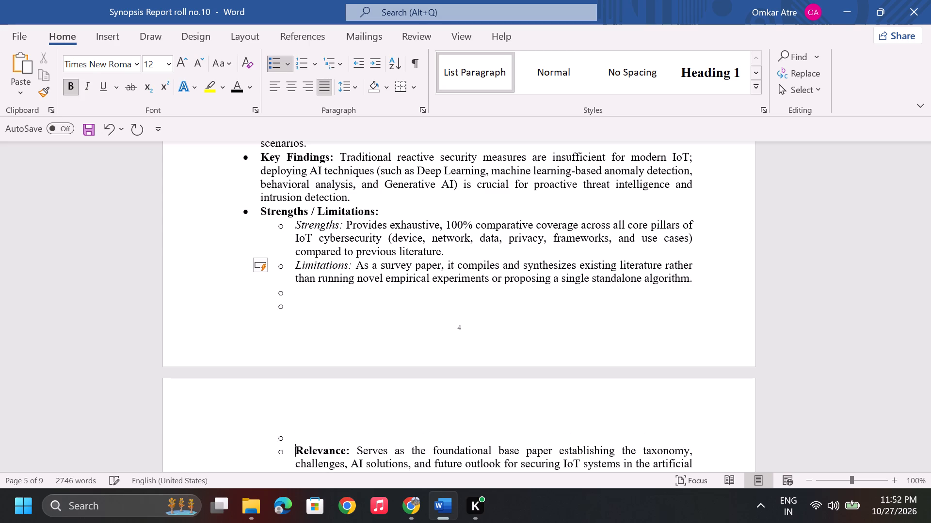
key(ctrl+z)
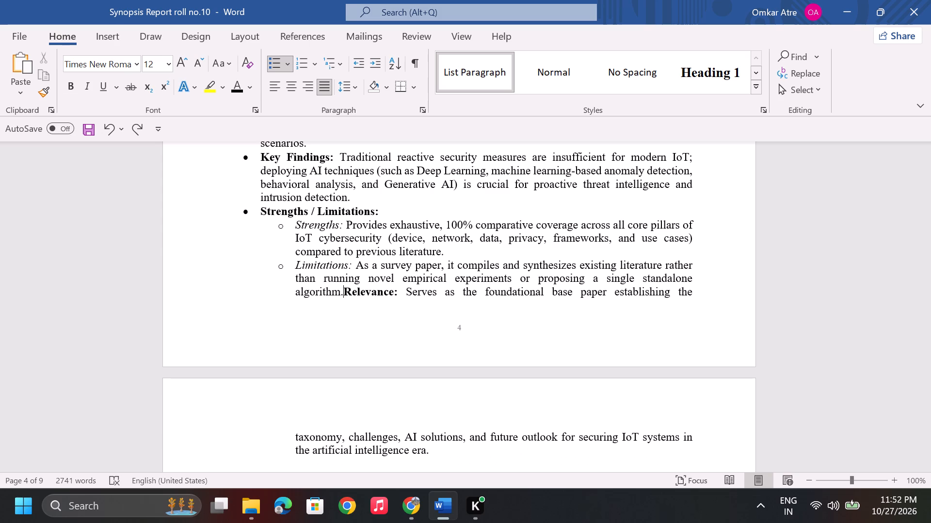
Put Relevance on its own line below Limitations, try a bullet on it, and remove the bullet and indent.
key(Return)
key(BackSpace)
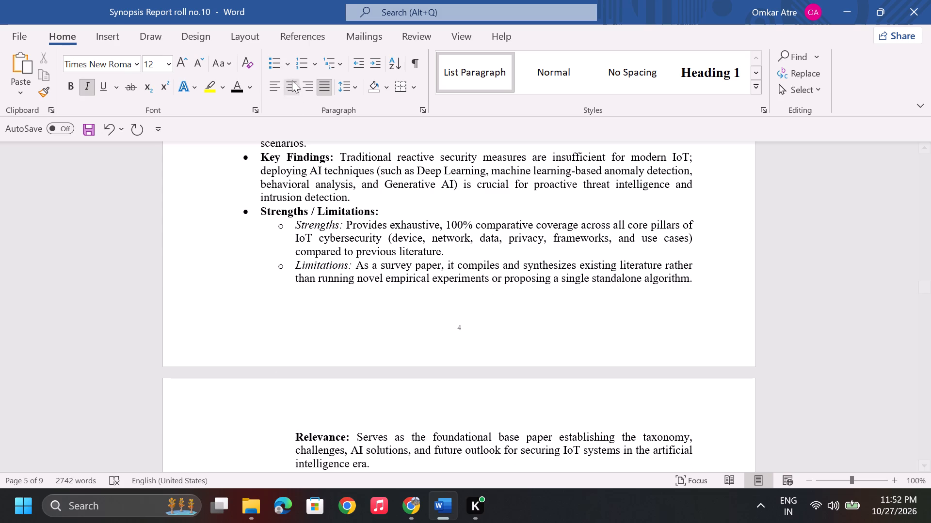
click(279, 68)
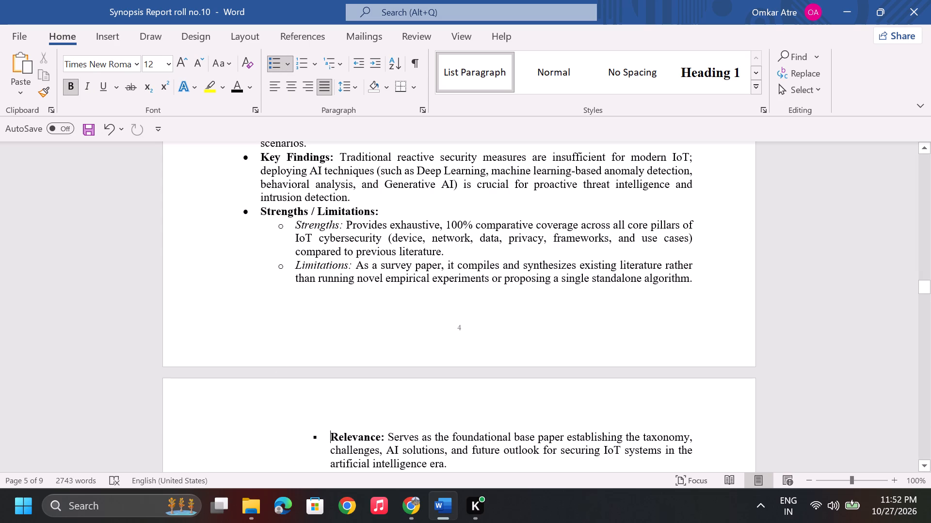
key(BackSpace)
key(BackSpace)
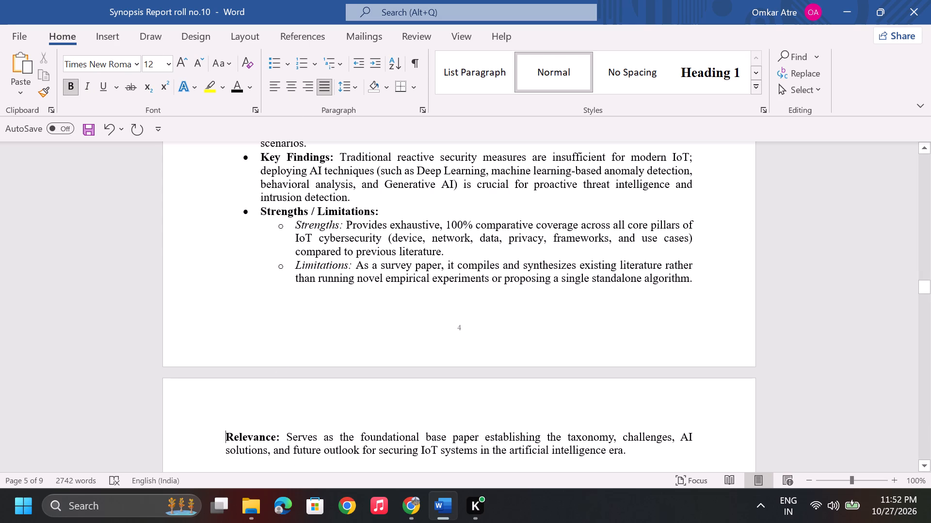
Delete the whole Relevance paragraph above the "Reserch Paper 2" heading.
scroll(478, 443, down, 3)
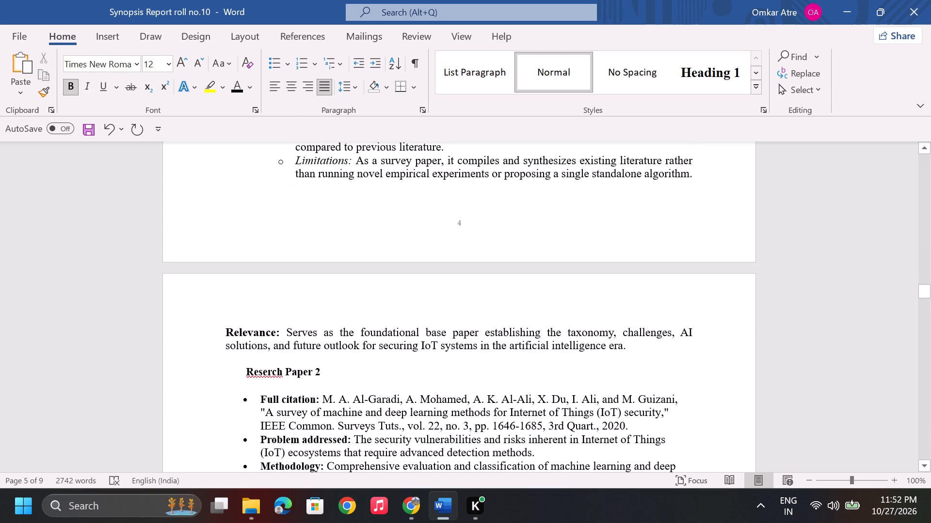
drag(639, 344, 240, 318)
key(BackSpace)
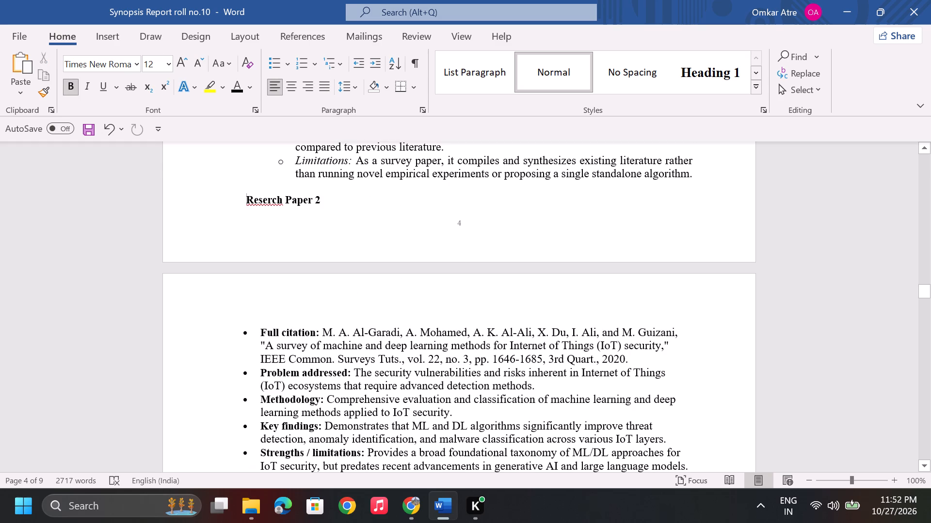
Insert an empty sub-bullet below Limitations to push the "Reserch Paper 2" heading onto the following page.
click(701, 176)
key(Return)
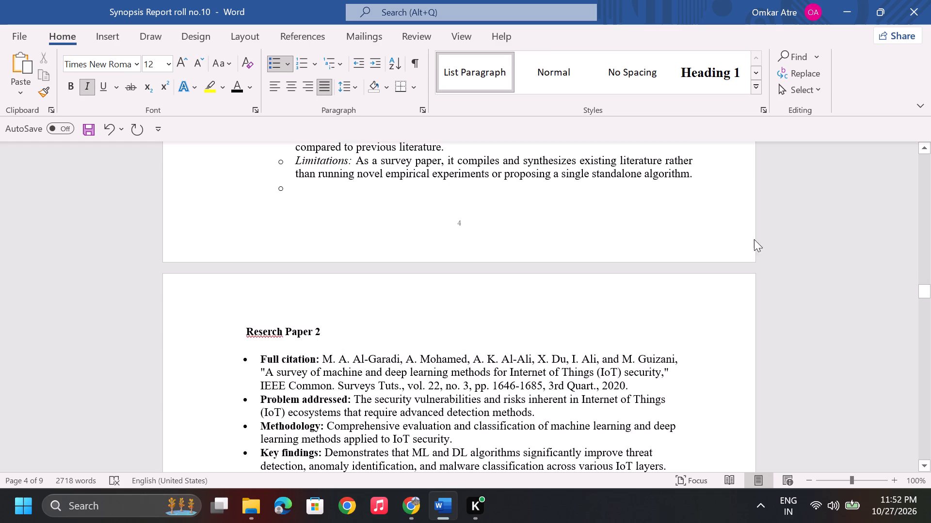
Justify all of section 6.1's text from Research Paper 1's Full Citation through Research Paper 5's Relevance bullet.
scroll(753, 314, down, 2)
scroll(558, 264, up, 11)
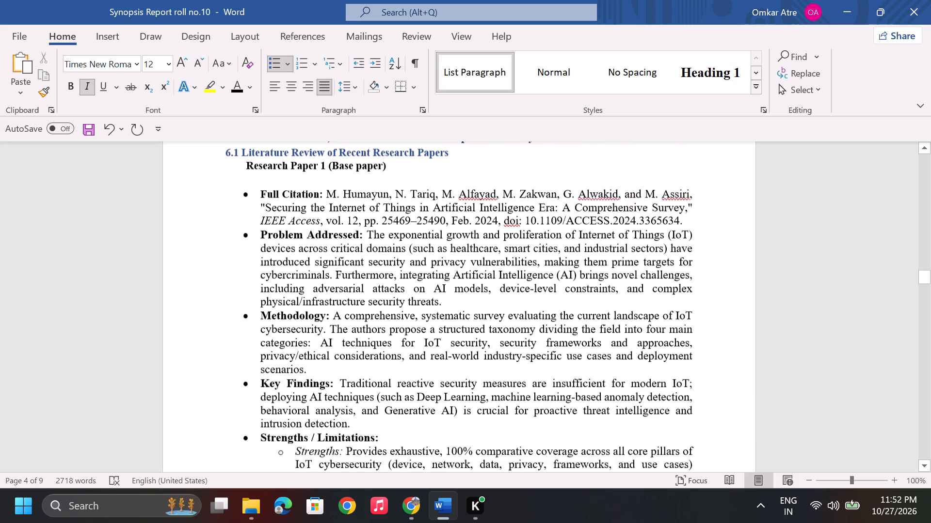
scroll(576, 284, up, 4)
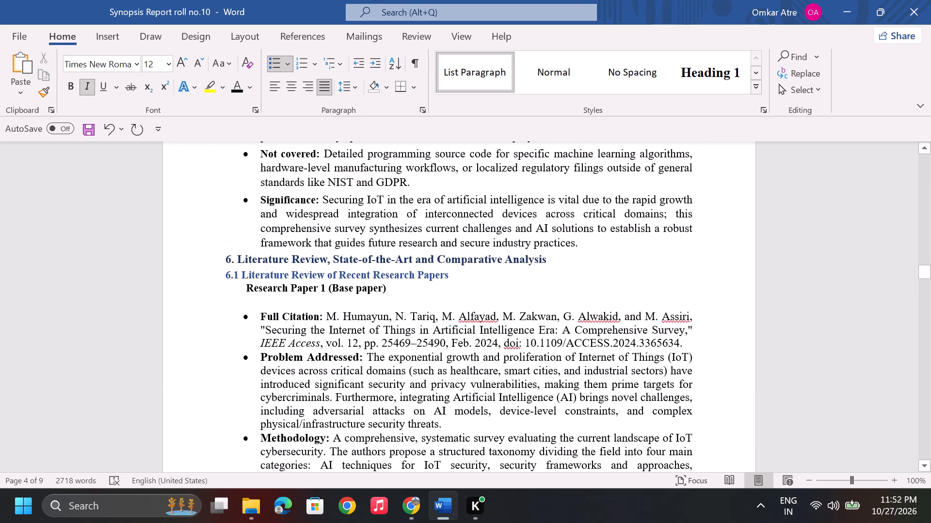
scroll(365, 286, down, 3)
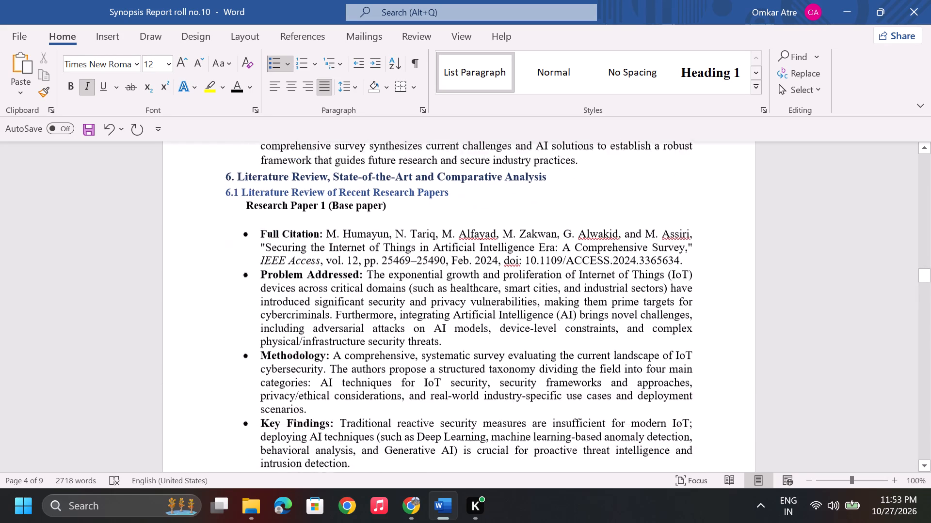
scroll(365, 286, up, 7)
scroll(365, 286, down, 8)
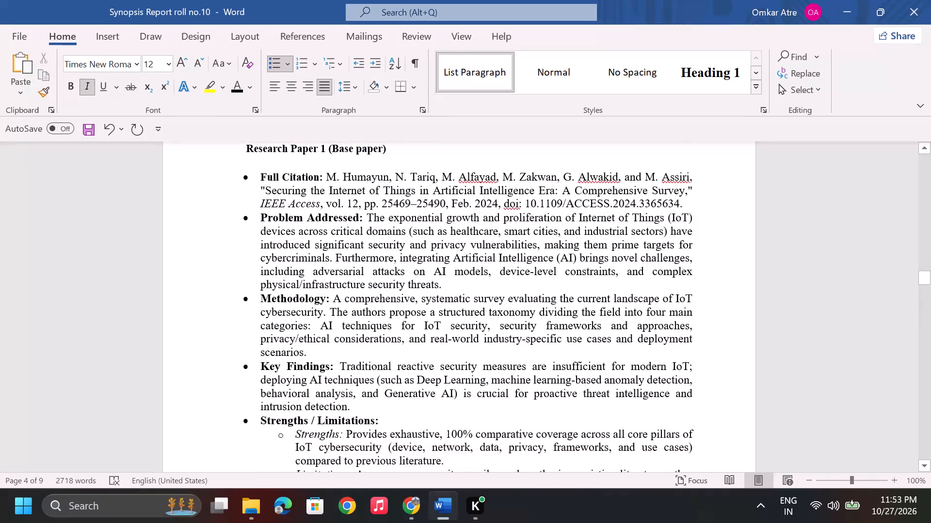
drag(260, 176, 517, 349)
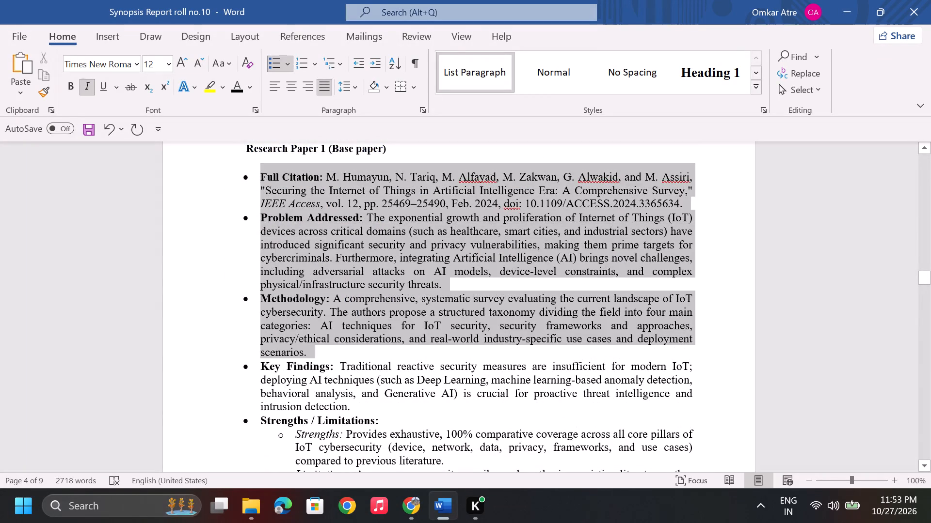
drag(517, 349, 531, 351)
scroll(521, 353, down, 14)
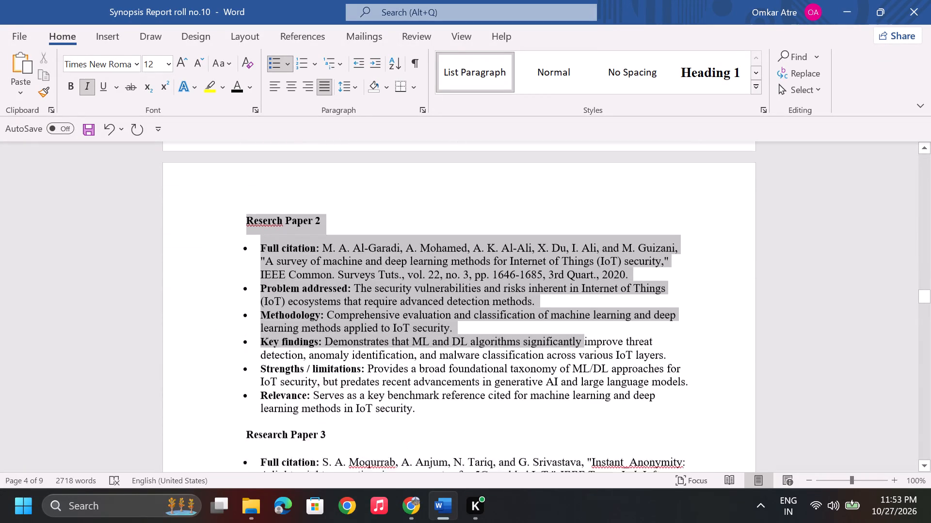
scroll(531, 351, down, 1)
drag(531, 351, 535, 349)
scroll(532, 351, down, 14)
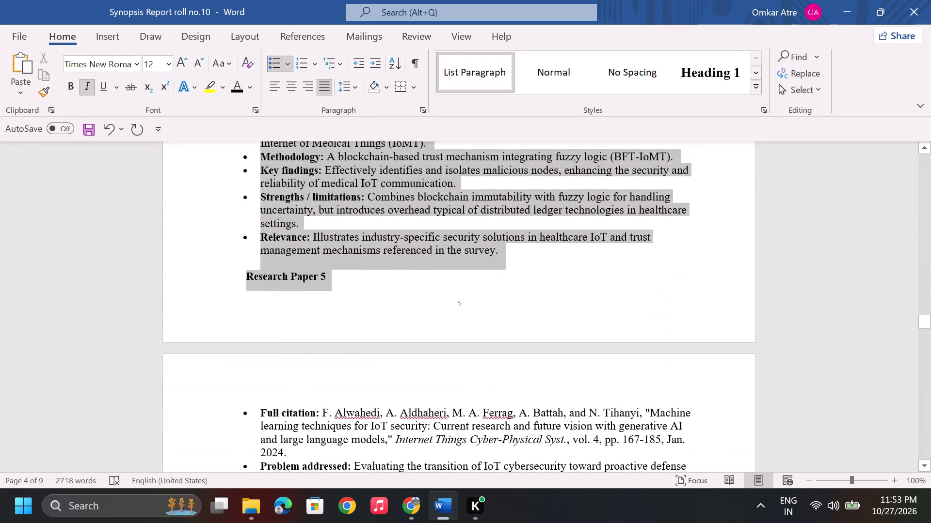
drag(535, 349, 563, 333)
scroll(535, 349, down, 8)
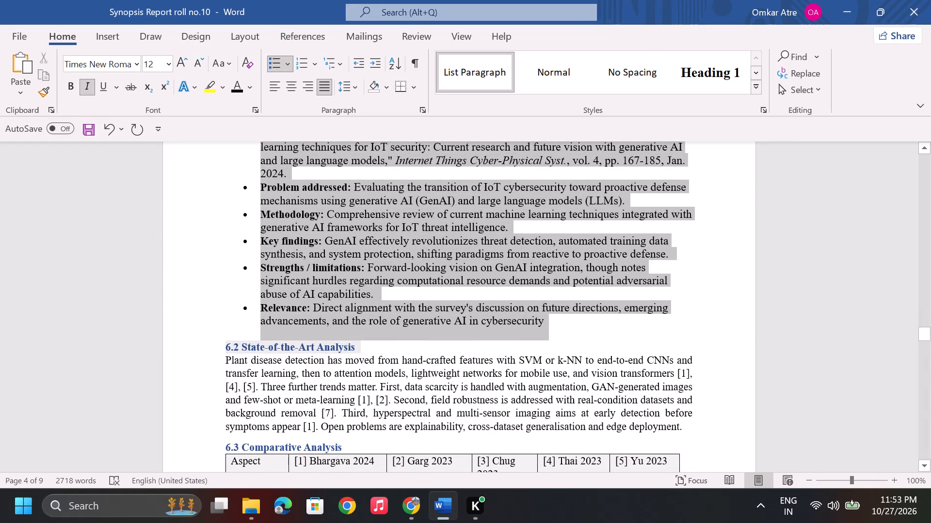
drag(563, 333, 565, 334)
click(323, 85)
click(744, 262)
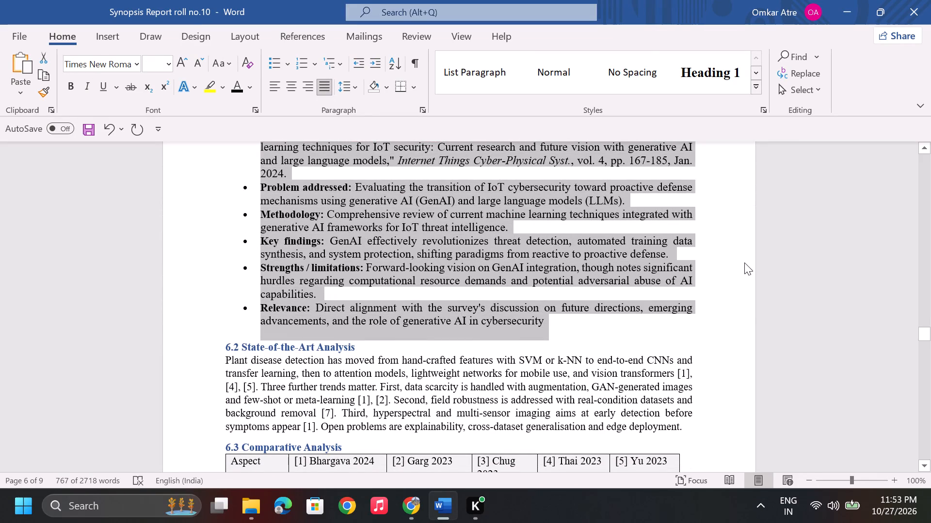
Review the report from the cover page through section 6.2, checking the layout of the research paper entries.
scroll(903, 258, up, 20)
scroll(903, 258, up, 5)
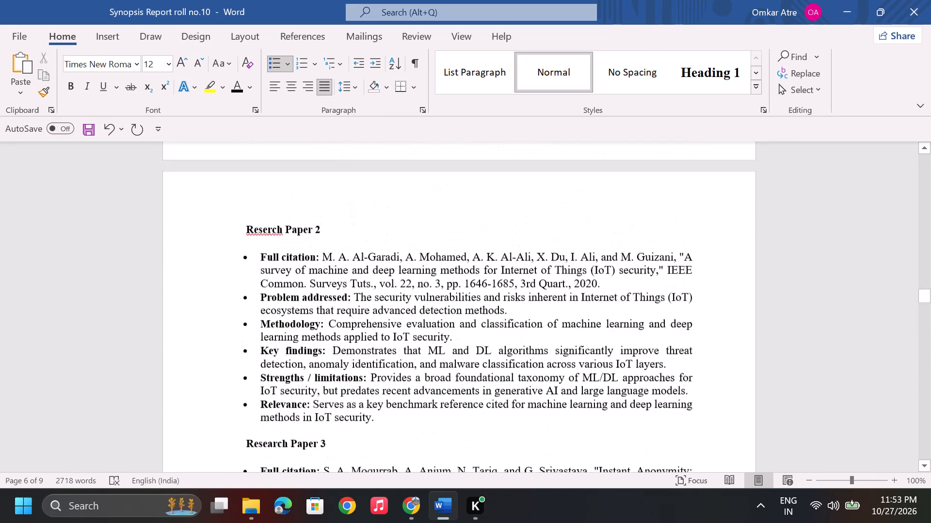
scroll(911, 252, up, 20)
scroll(911, 252, up, 12)
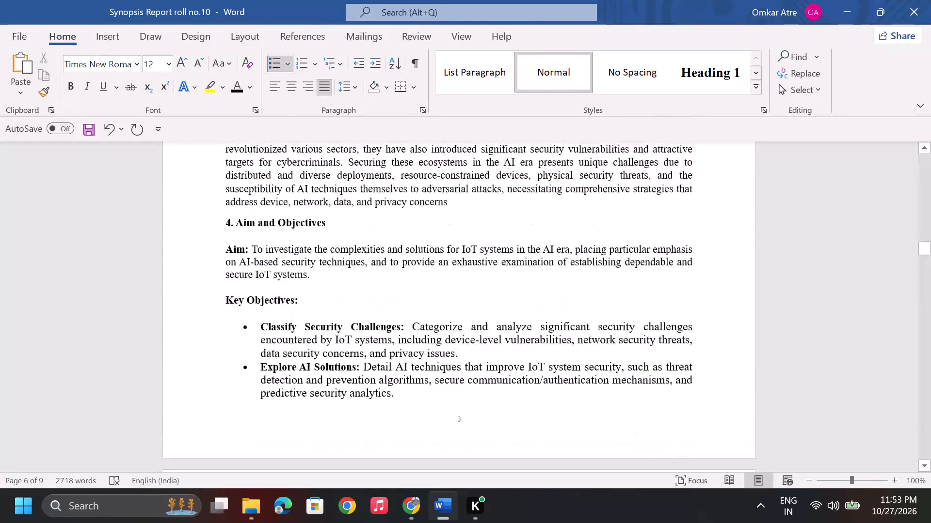
scroll(904, 241, up, 15)
scroll(905, 241, up, 9)
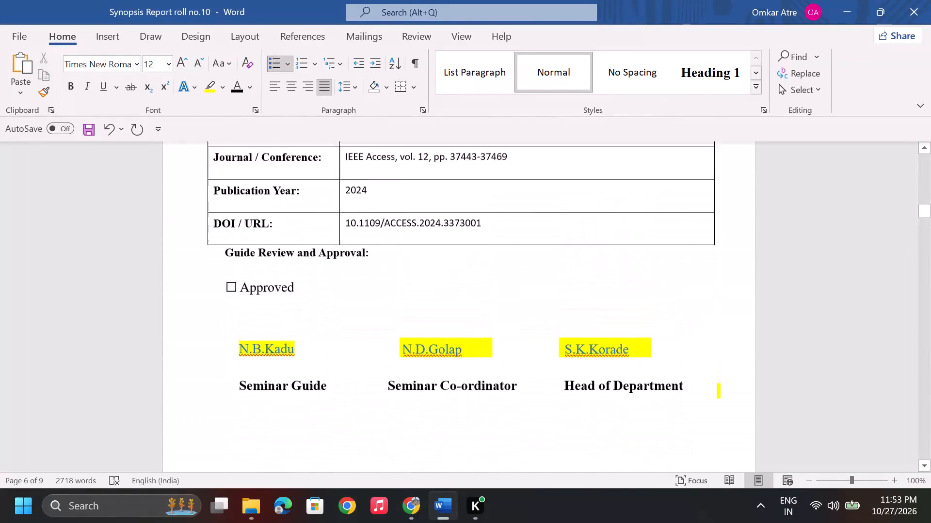
scroll(905, 241, up, 5)
scroll(905, 241, up, 20)
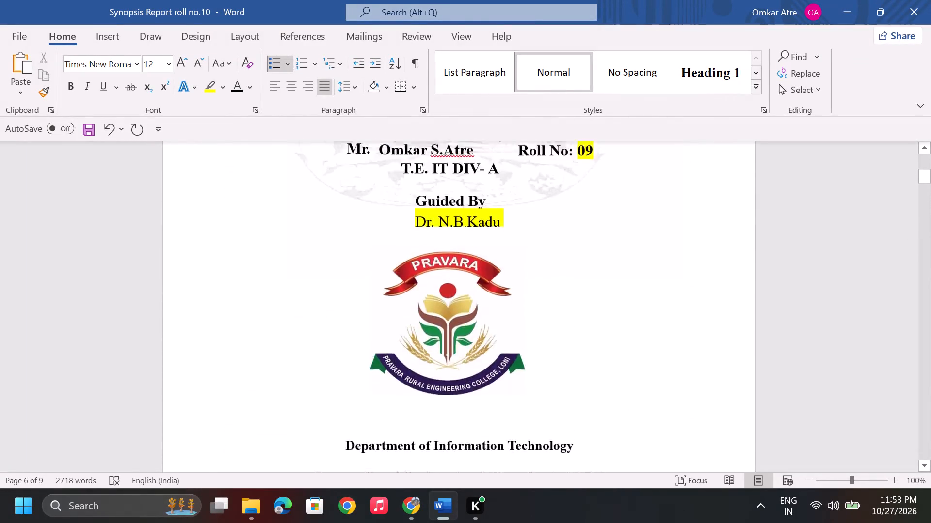
scroll(910, 238, up, 12)
scroll(910, 238, down, 20)
scroll(910, 238, down, 4)
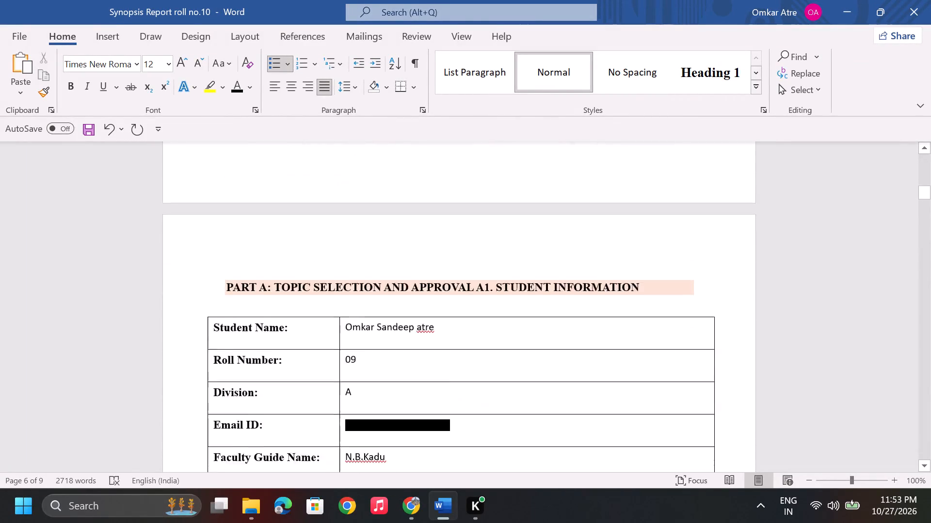
scroll(910, 238, down, 20)
scroll(910, 238, down, 20)
scroll(910, 238, down, 7)
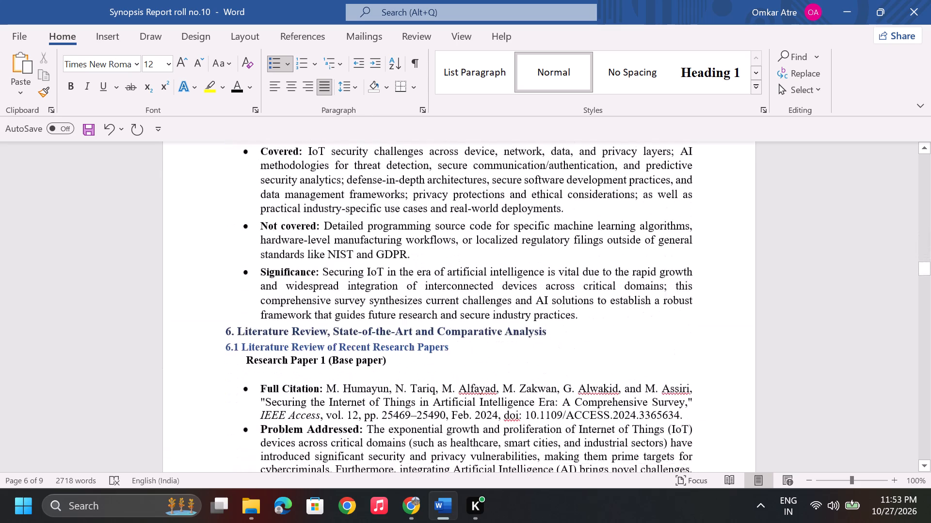
scroll(909, 240, down, 16)
scroll(908, 240, down, 9)
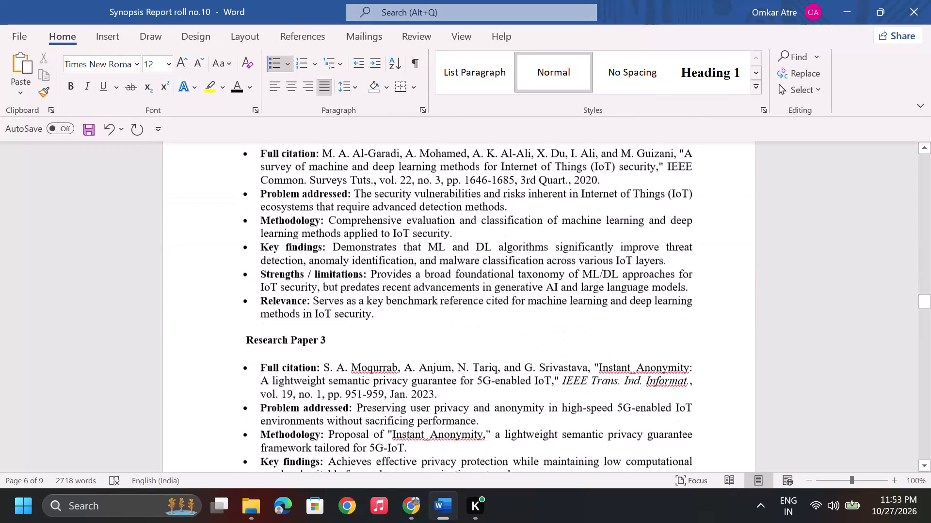
scroll(908, 240, down, 14)
scroll(908, 240, up, 7)
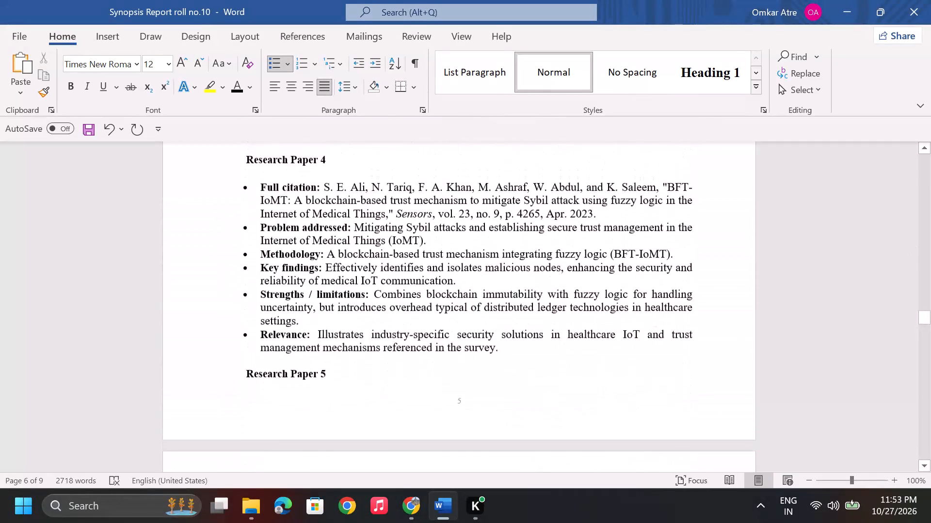
scroll(908, 240, down, 16)
scroll(741, 261, up, 4)
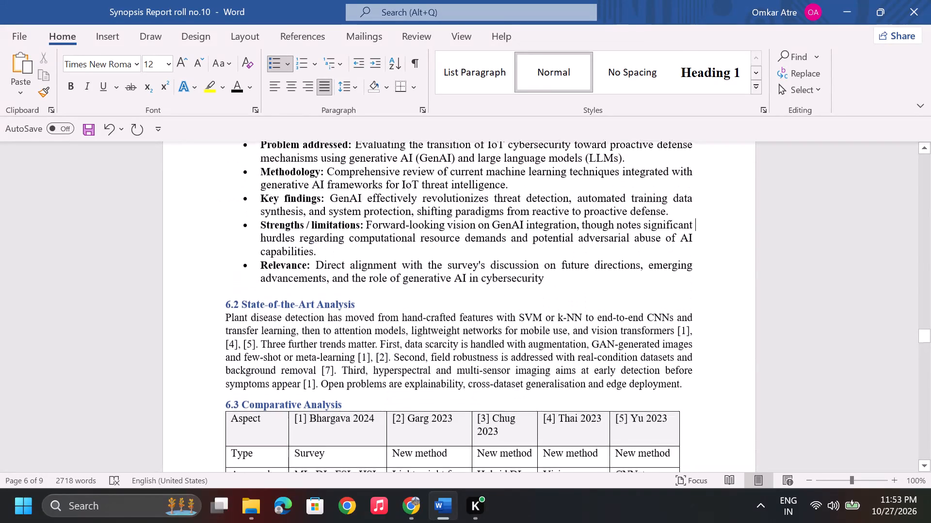
drag(356, 306, 243, 305)
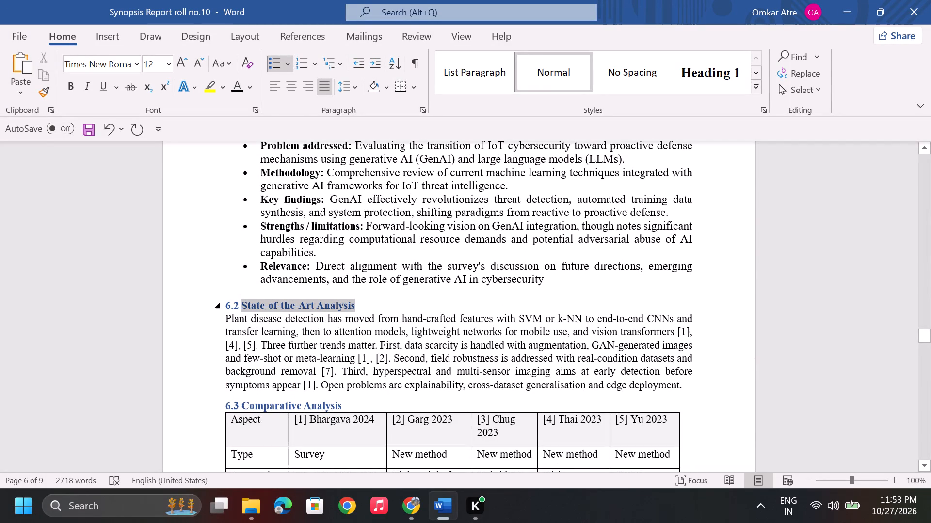
key(ctrl+c)
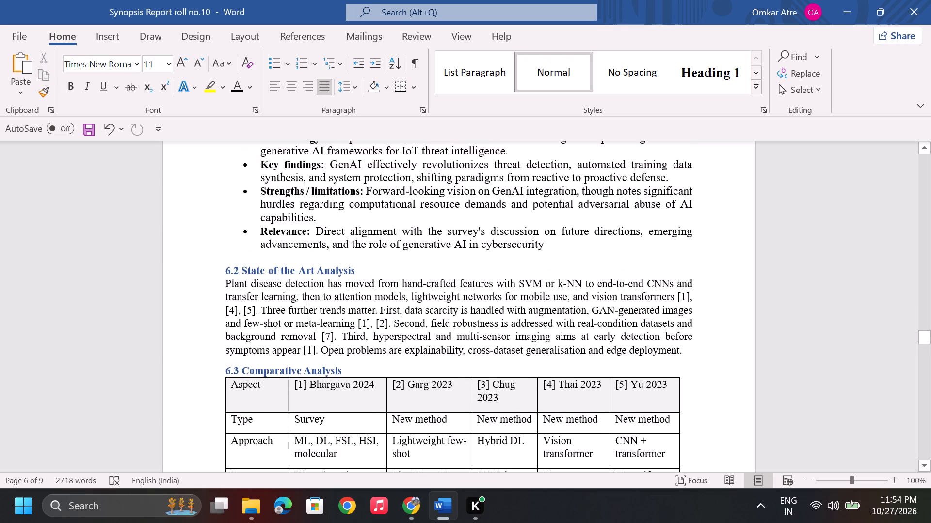
drag(683, 349, 195, 281)
right_click(333, 312)
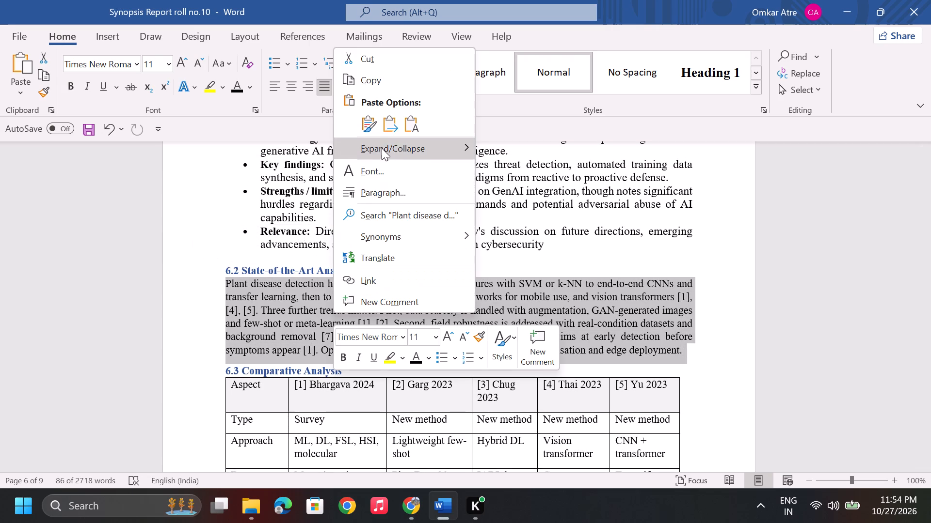
click(372, 127)
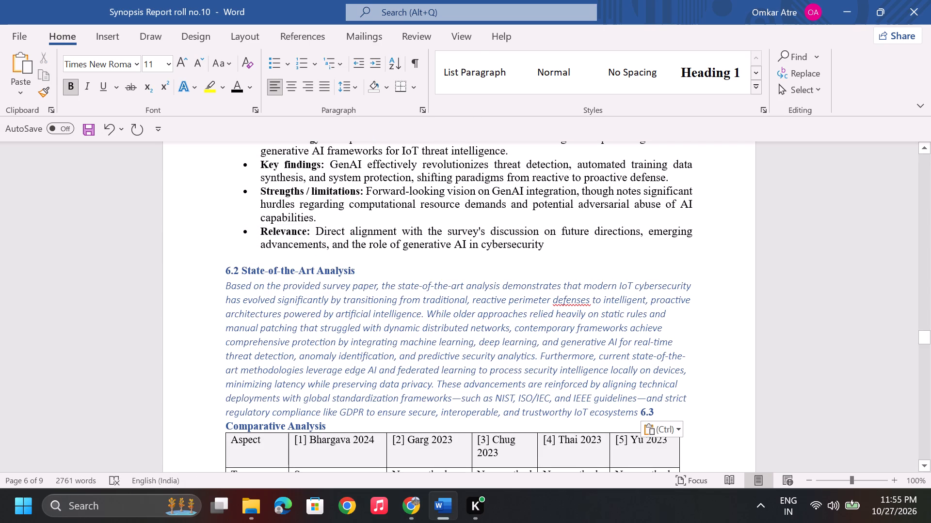
Apply the Strengths / limitations bullet's text formatting to the pasted section 6.2 paragraph with Format Painter.
click(482, 201)
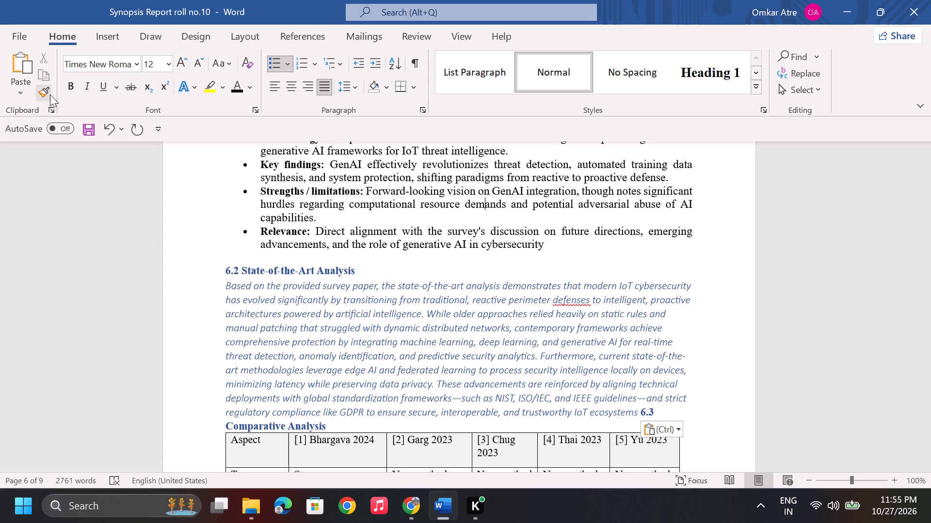
click(50, 94)
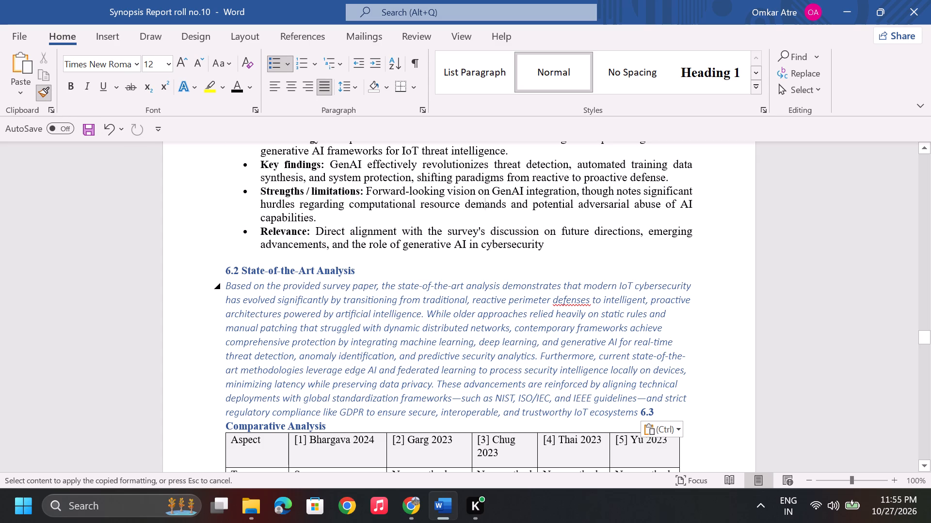
drag(227, 285, 629, 410)
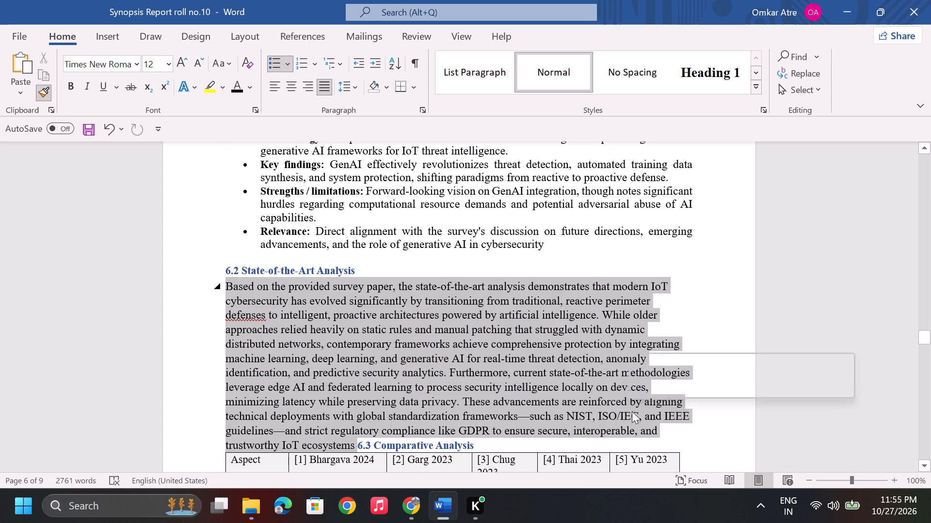
Move the "6.3 Comparative Analysis" heading onto its own line below the section 6.2 paragraph.
click(358, 448)
key(Return)
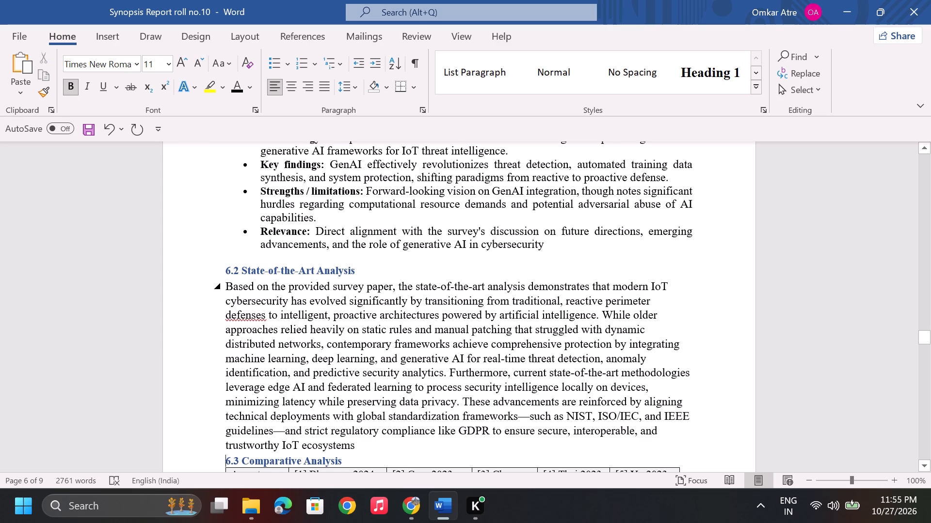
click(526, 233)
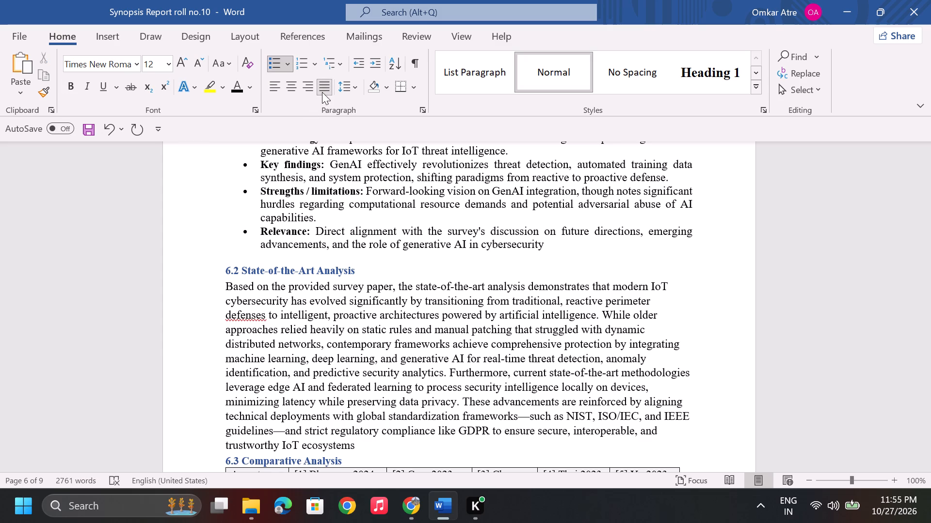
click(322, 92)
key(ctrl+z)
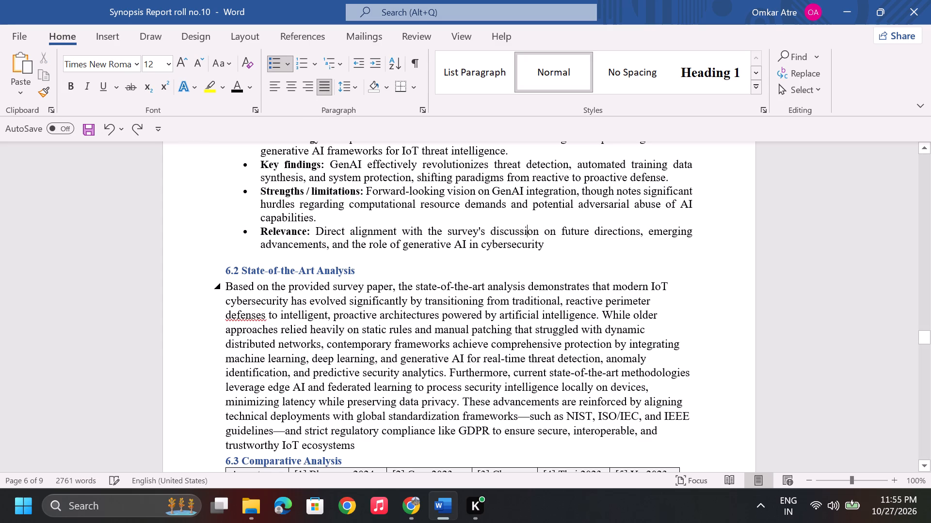
Justify the whole state-of-the-art paragraph in section 6.2.
click(485, 332)
scroll(552, 363, up, 9)
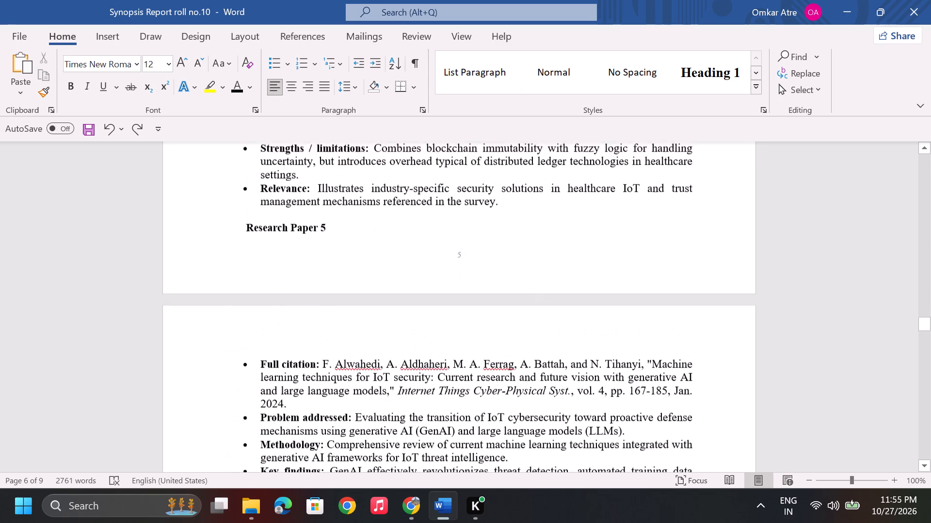
scroll(553, 363, down, 11)
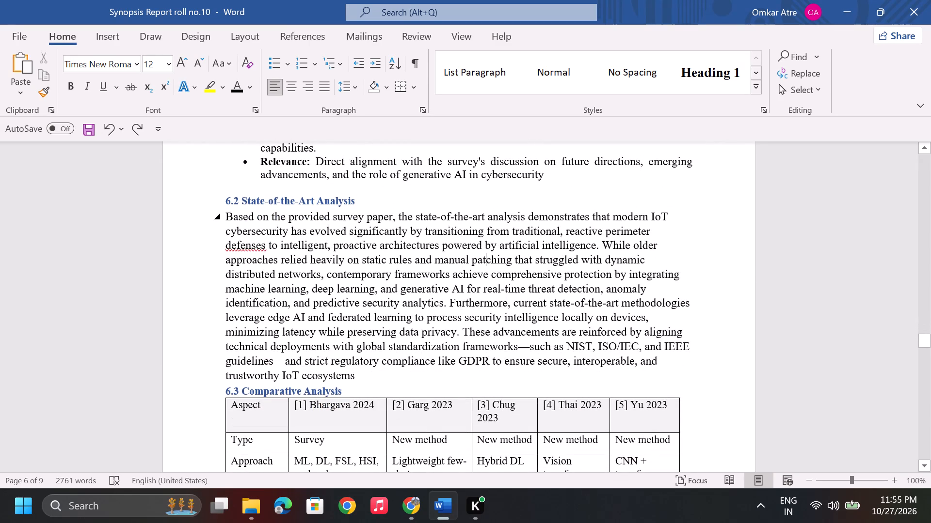
click(235, 226)
drag(228, 217, 368, 370)
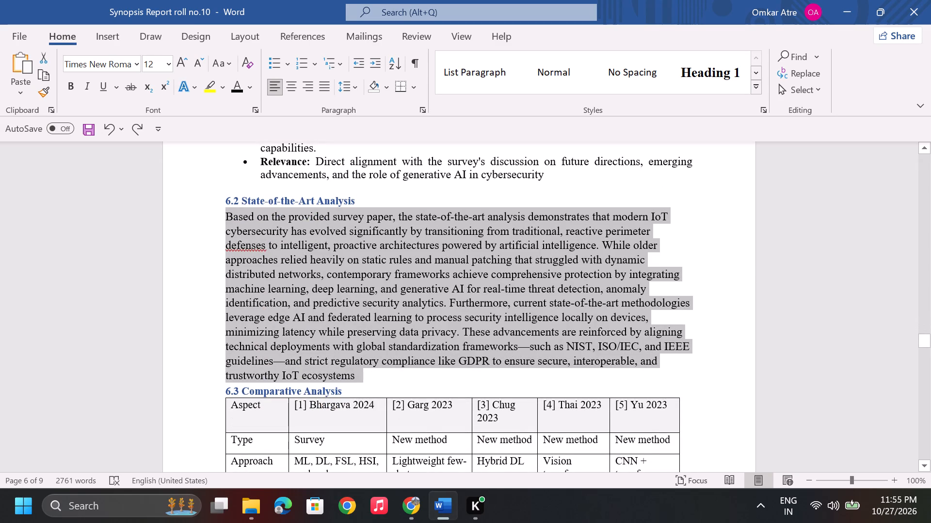
click(328, 90)
click(320, 261)
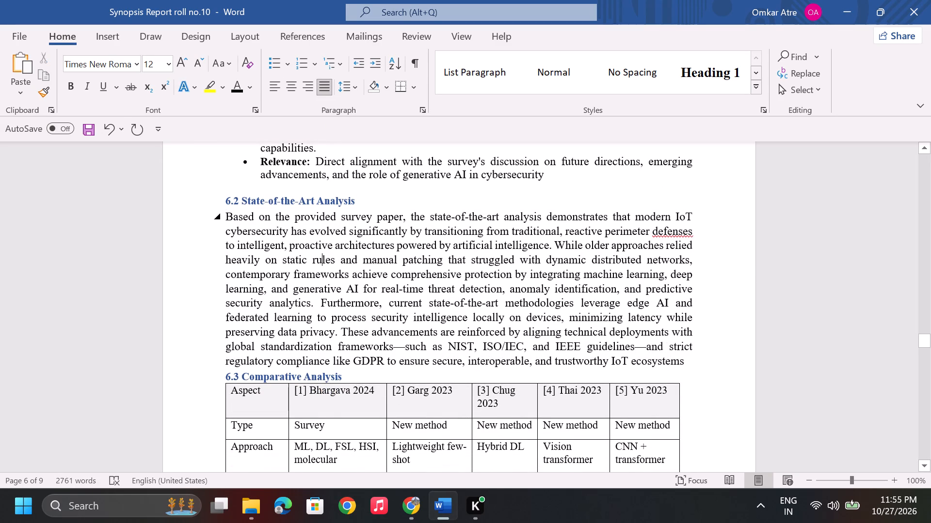
Indent the first line of the section 6.2 paragraph by one tab stop.
click(226, 215)
key(Tab)
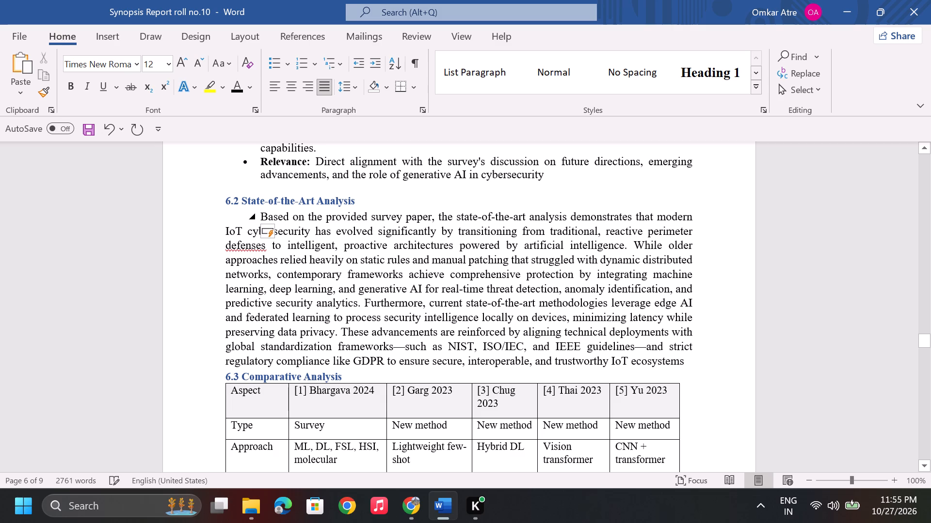
click(474, 314)
click(750, 338)
Review the report from Research Paper 5 through the section 6.3 table and the remaining sections to the references.
scroll(768, 321, up, 8)
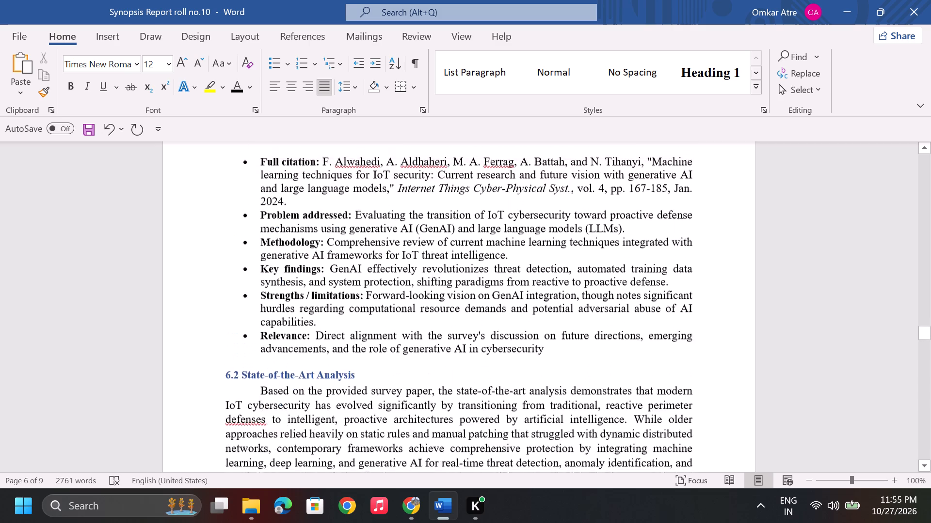
scroll(769, 321, up, 2)
scroll(769, 321, down, 16)
scroll(768, 319, up, 3)
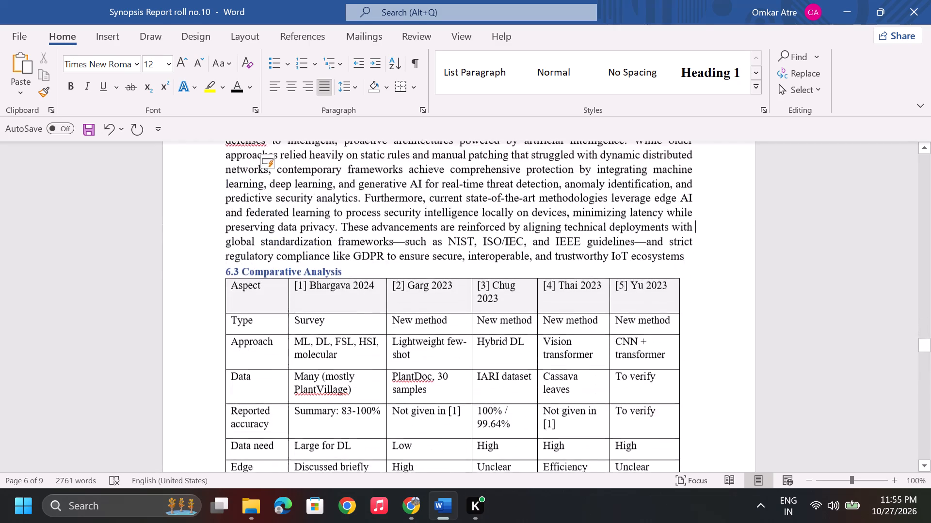
click(324, 308)
scroll(359, 313, down, 14)
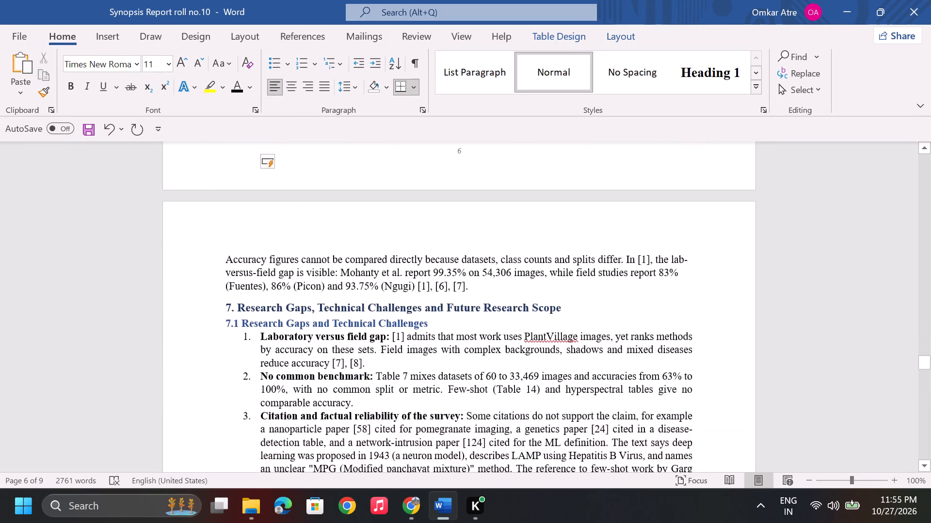
scroll(365, 312, down, 8)
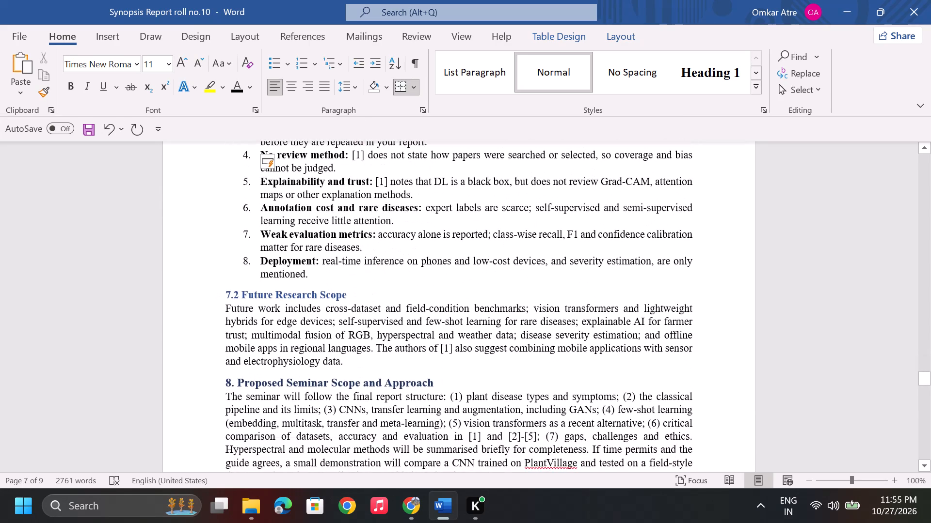
scroll(372, 276, down, 10)
scroll(373, 277, down, 11)
scroll(383, 303, up, 3)
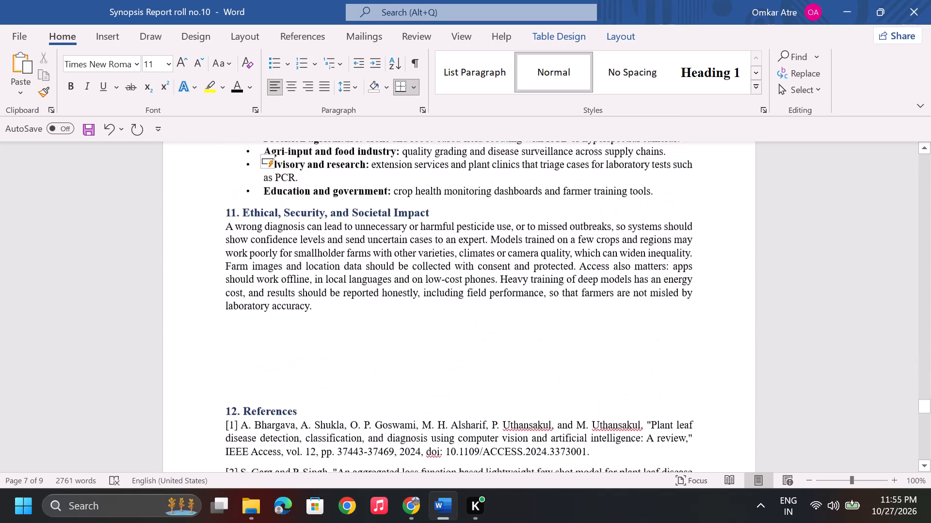
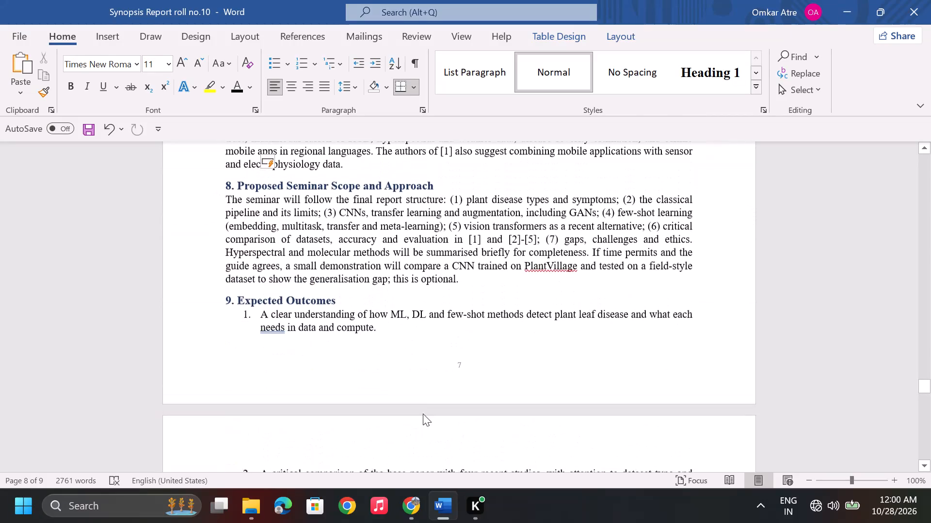
Return to section 7 and examine the numbered list under "7.1 Research Gaps and Technical Challenges".
scroll(423, 414, up, 10)
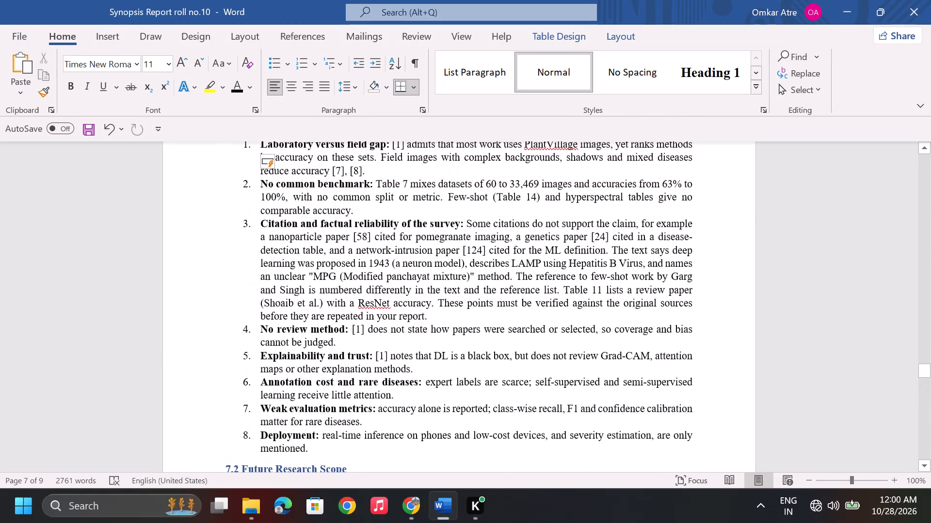
scroll(411, 390, up, 2)
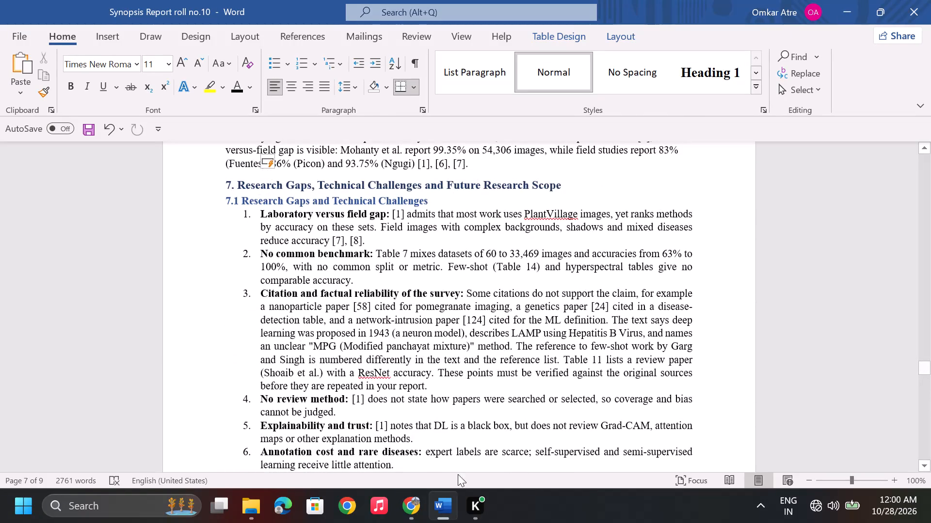
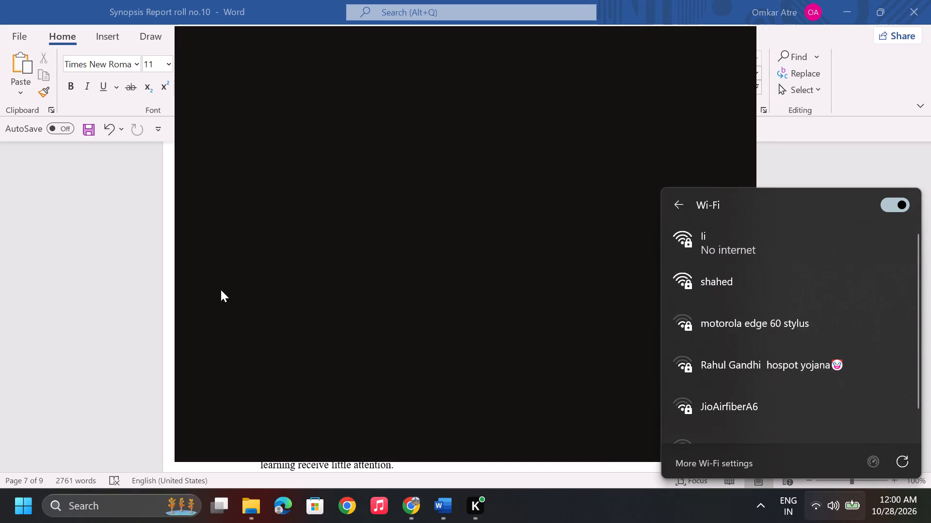
Dismiss the Wi-Fi network list and return to section 7 of the synopsis report.
click(120, 258)
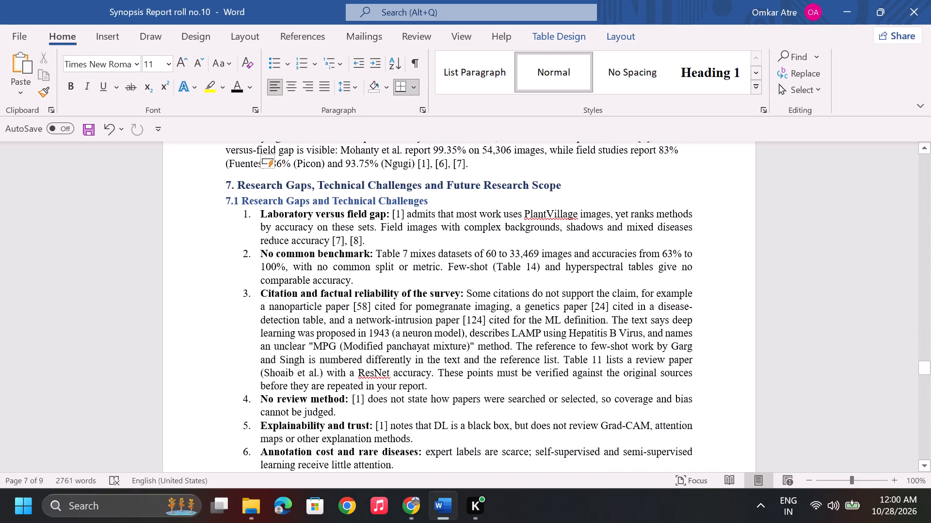
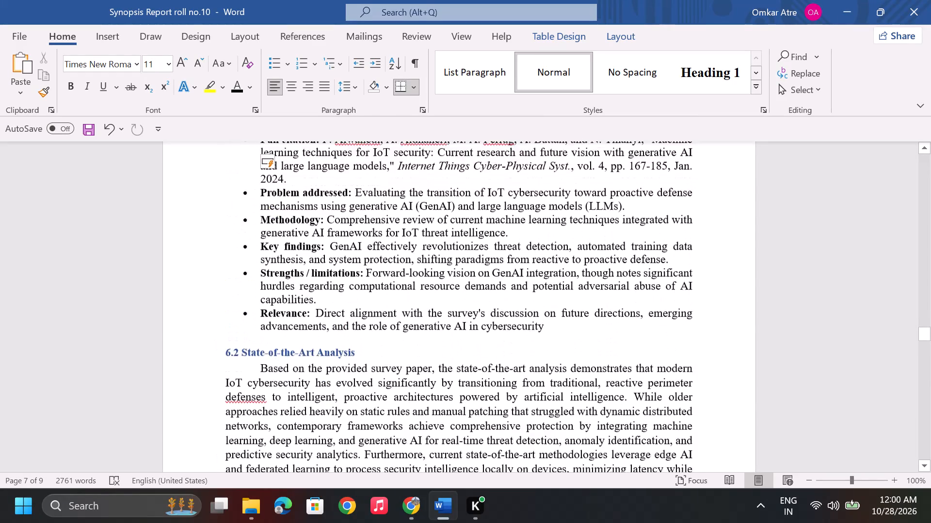
Insert an unbulleted blank line after Research Paper 4's Relevance bullet to push the Research Paper 5 heading onto the next page.
scroll(408, 251, up, 7)
scroll(410, 247, down, 10)
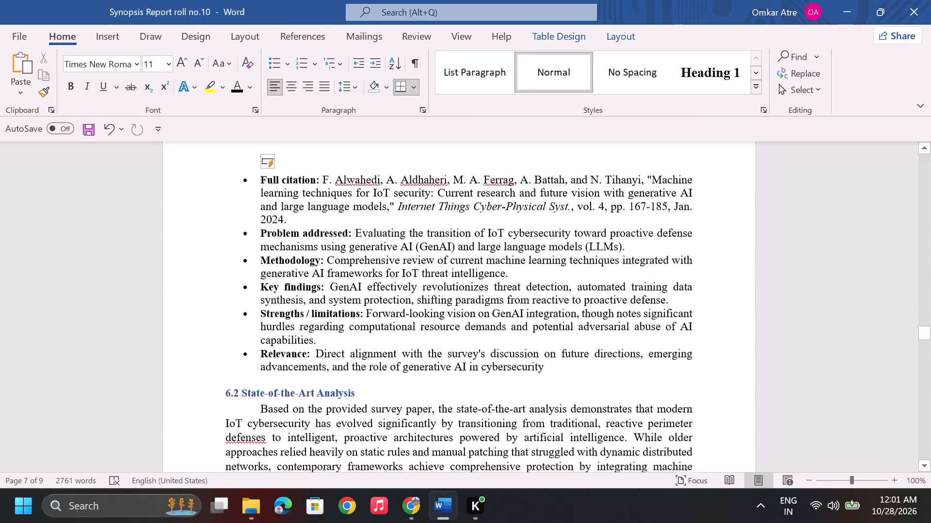
scroll(410, 247, up, 8)
click(511, 280)
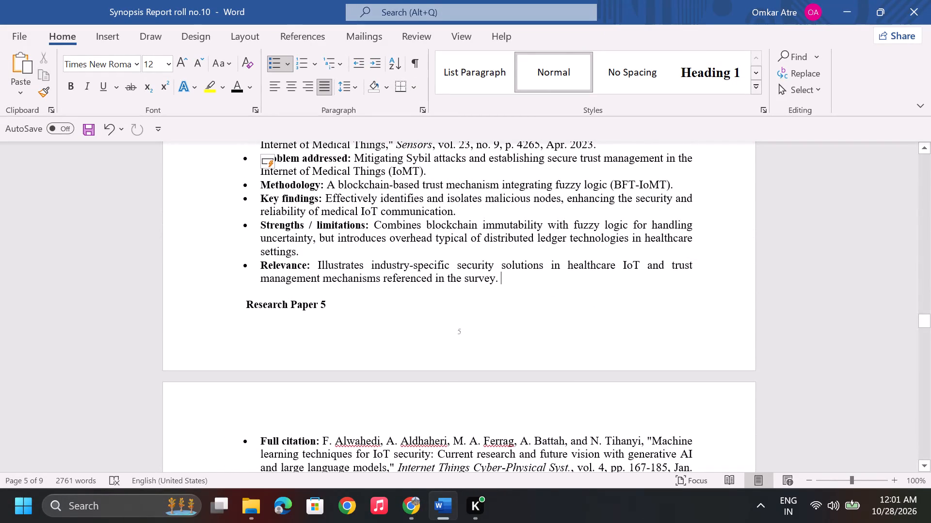
key(Return)
scroll(490, 257, down, 5)
scroll(488, 257, up, 7)
key(BackSpace)
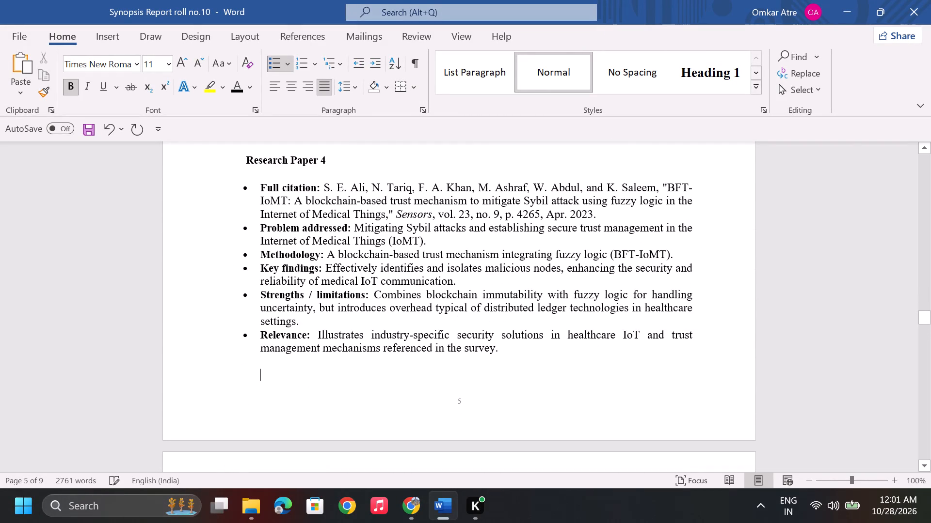
Review the report from Key Objectives through the literature review and section 6.3 comparison table to the start of section 7.
scroll(472, 248, up, 16)
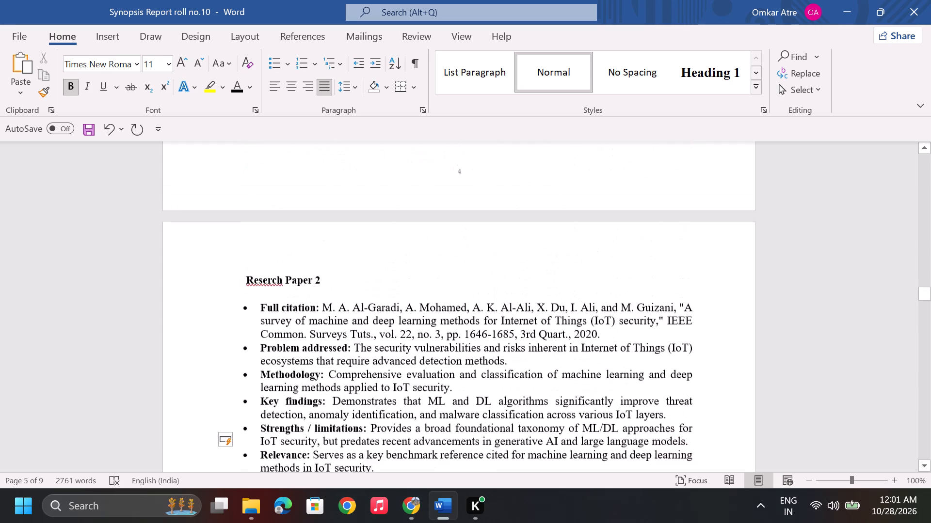
scroll(479, 237, down, 20)
scroll(479, 237, down, 11)
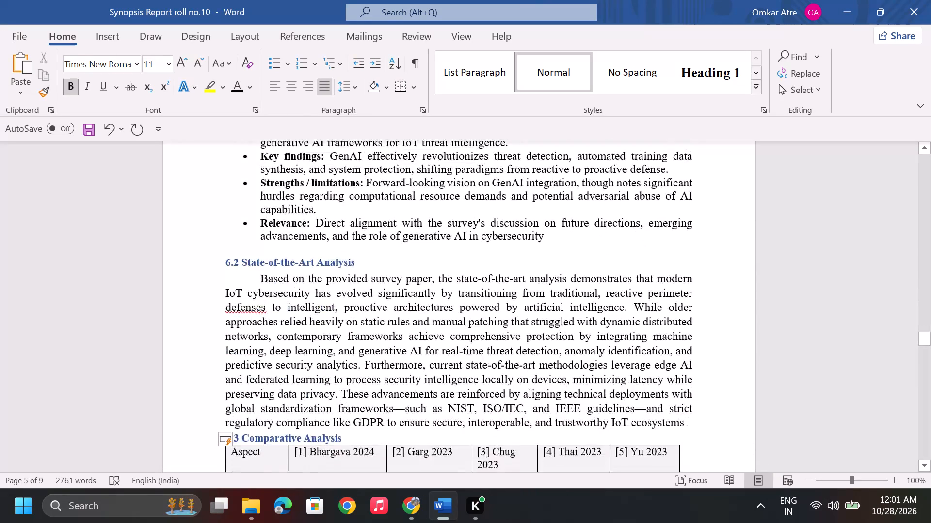
scroll(475, 233, down, 2)
scroll(345, 253, up, 3)
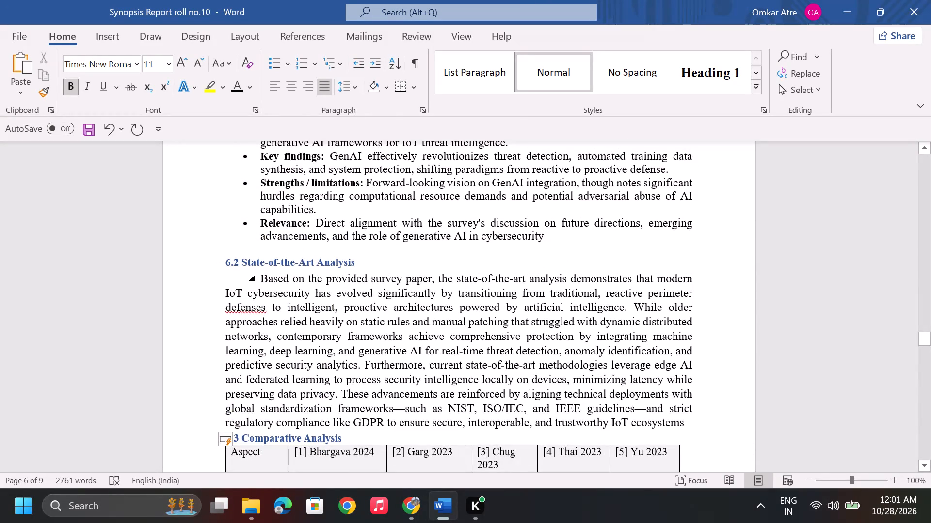
scroll(344, 274, up, 8)
scroll(345, 273, down, 7)
scroll(345, 273, up, 6)
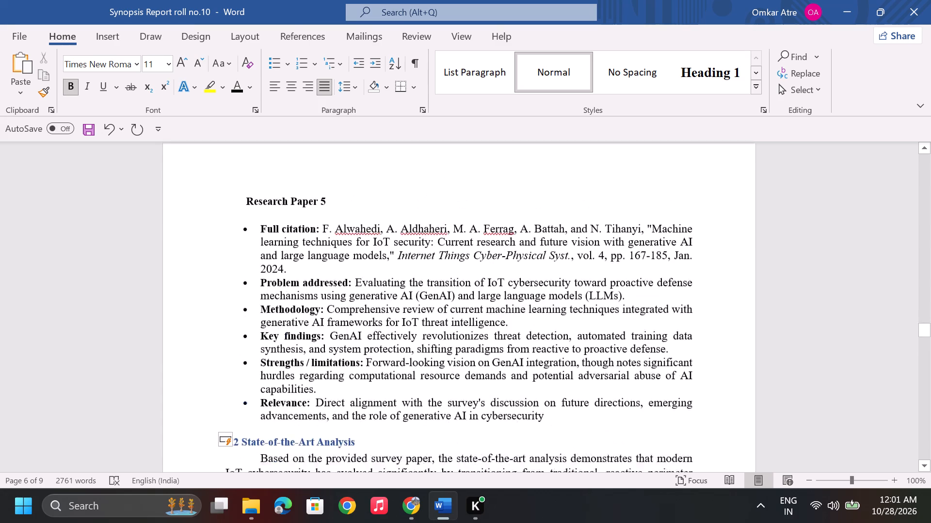
scroll(345, 273, down, 5)
scroll(345, 273, up, 20)
scroll(345, 273, up, 10)
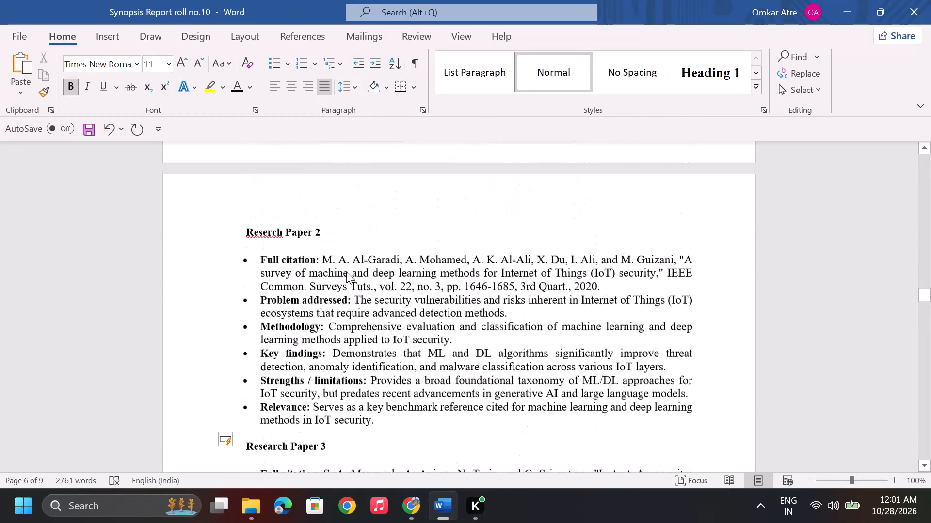
scroll(346, 272, up, 14)
scroll(346, 272, down, 1)
scroll(346, 272, up, 2)
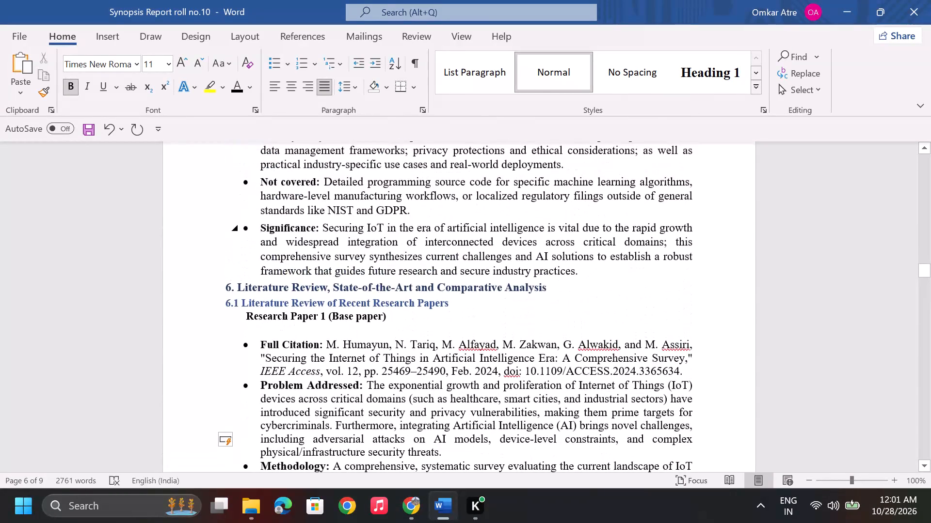
scroll(346, 272, up, 10)
scroll(346, 272, down, 8)
scroll(346, 272, up, 8)
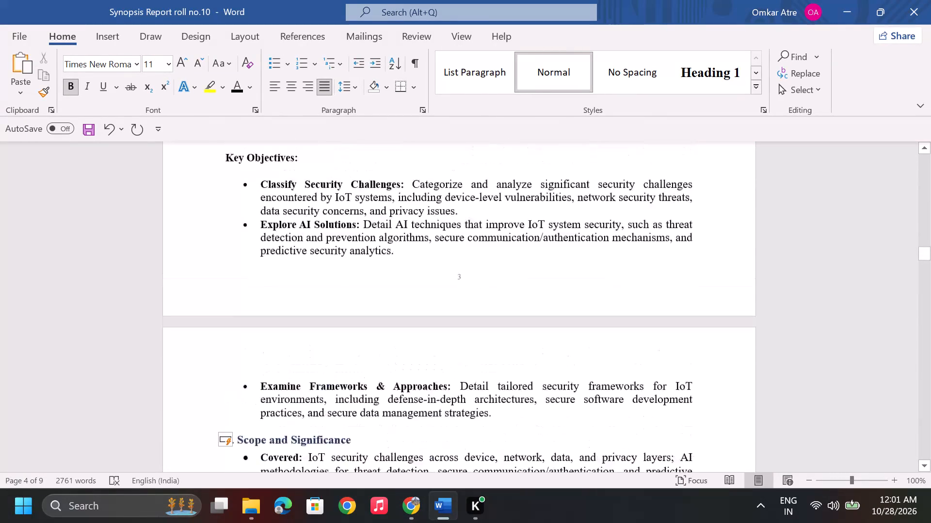
scroll(346, 272, up, 10)
scroll(346, 272, down, 8)
scroll(346, 272, down, 15)
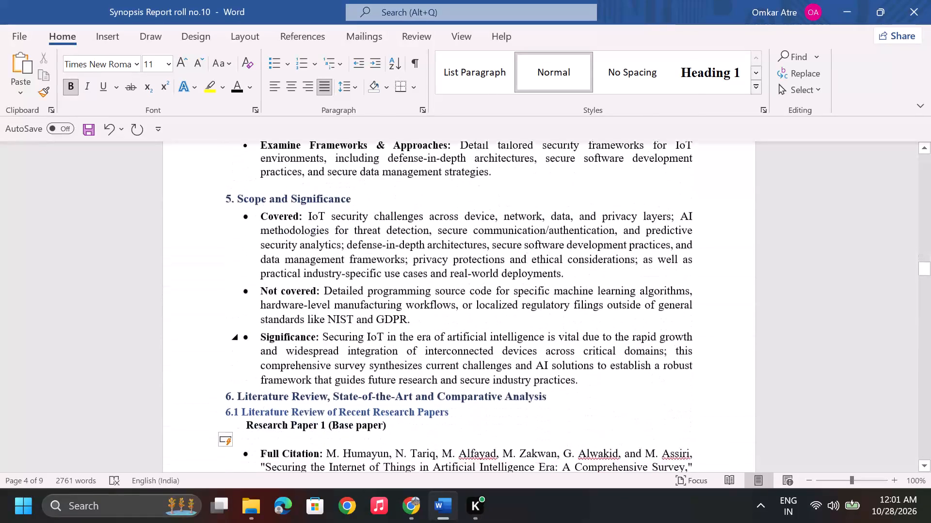
scroll(346, 272, down, 20)
scroll(346, 272, down, 20)
scroll(346, 272, down, 4)
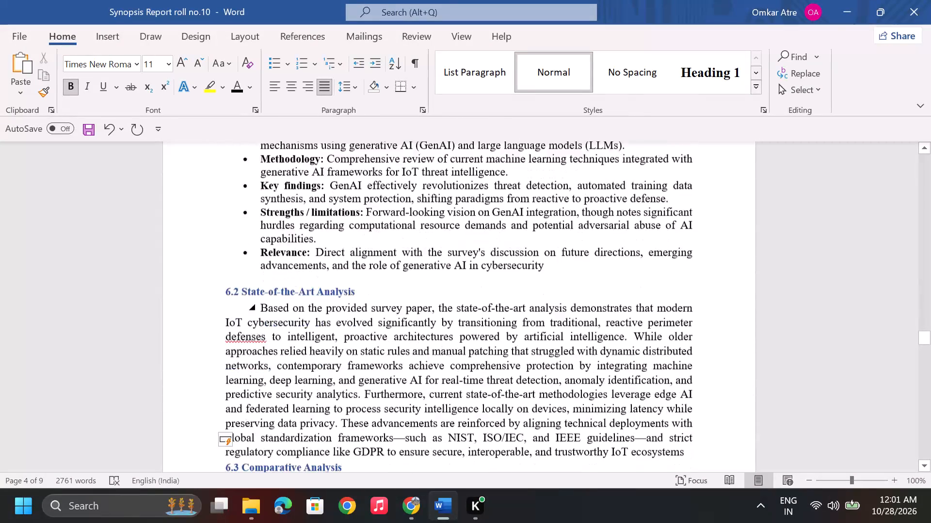
scroll(346, 272, down, 12)
scroll(346, 272, up, 10)
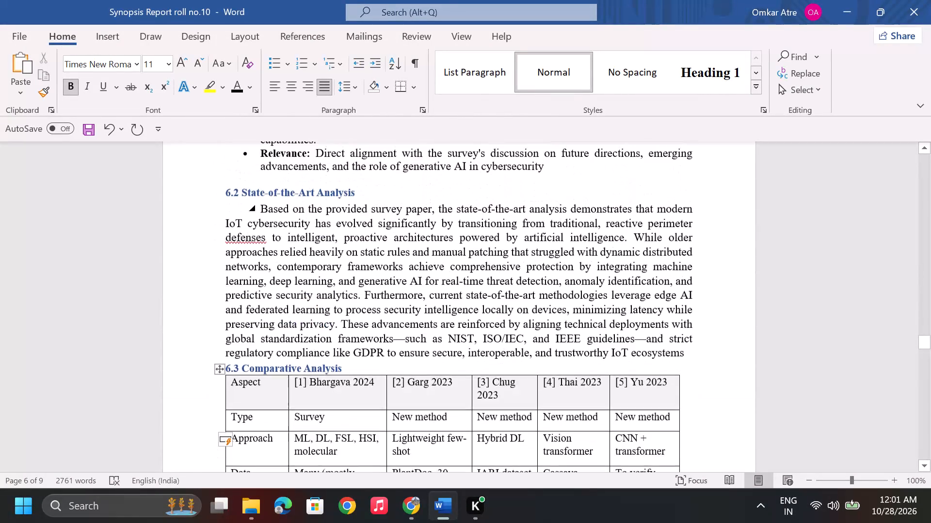
scroll(346, 272, down, 16)
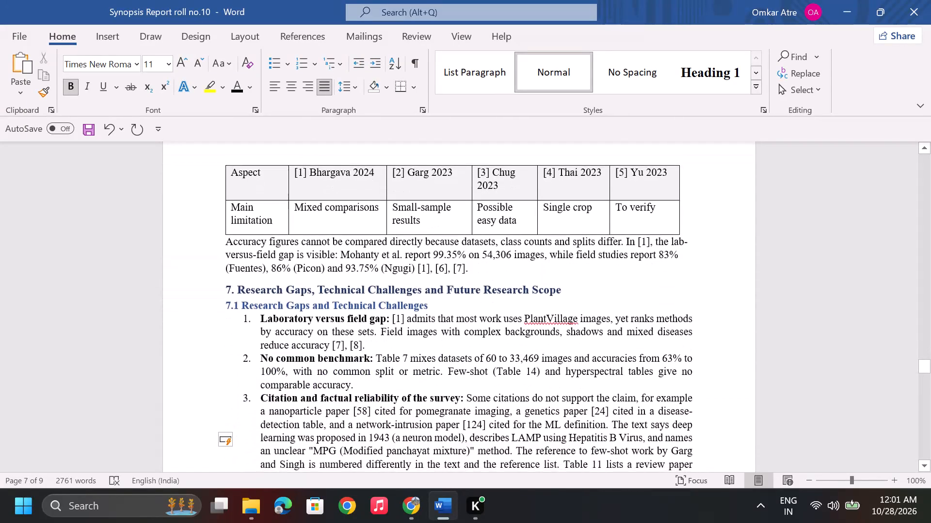
Copy the heading text "Comparative Analysis" from section 6.3.
scroll(346, 272, up, 12)
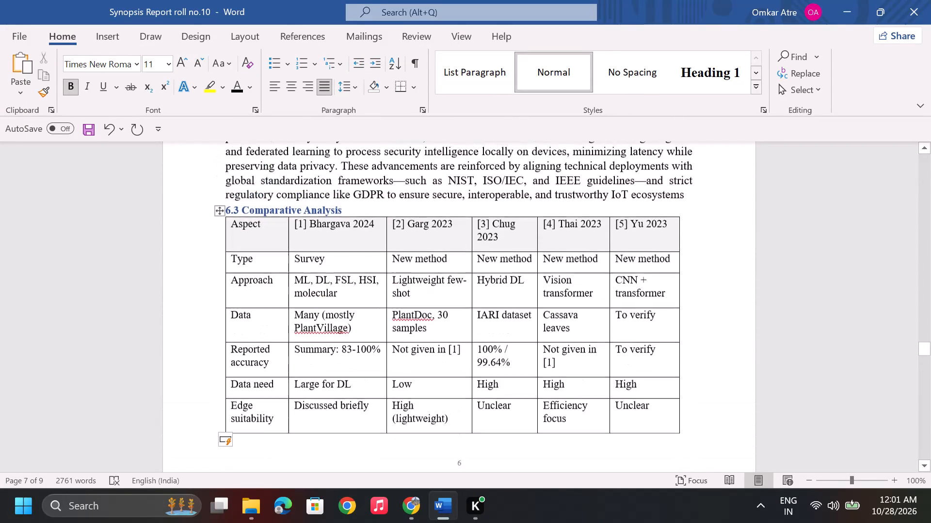
drag(243, 232, 245, 231)
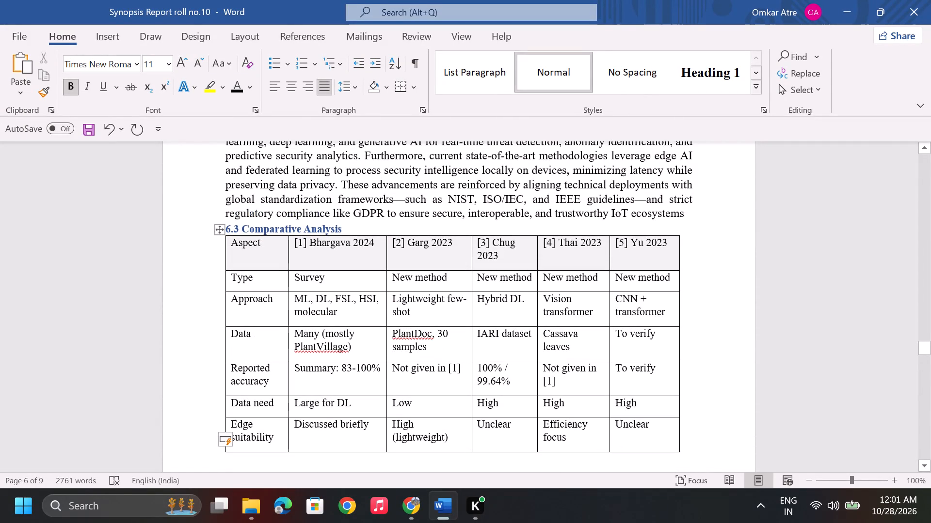
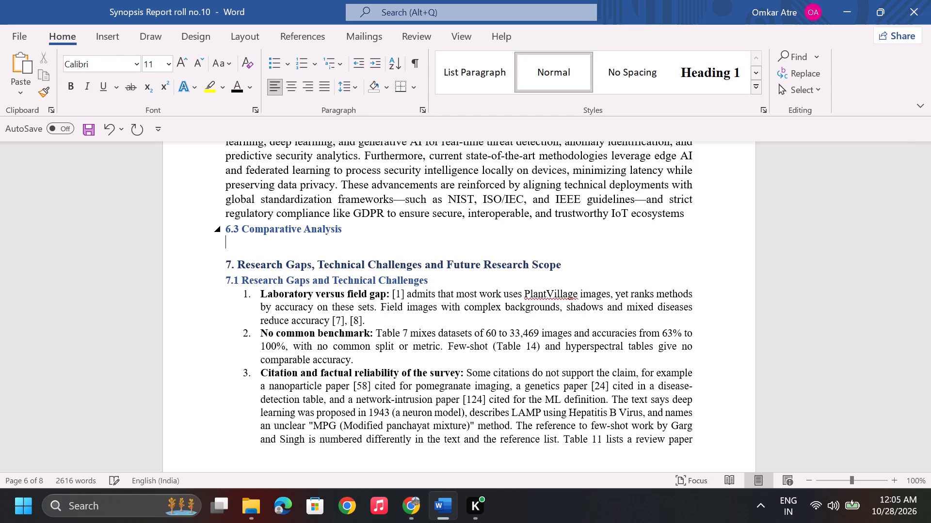
right_click(253, 246)
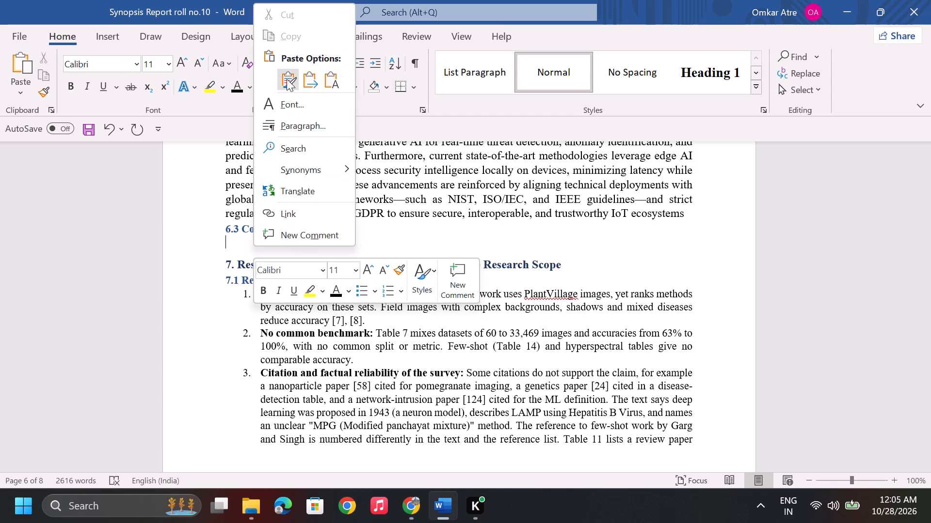
click(289, 79)
scroll(319, 300, up, 17)
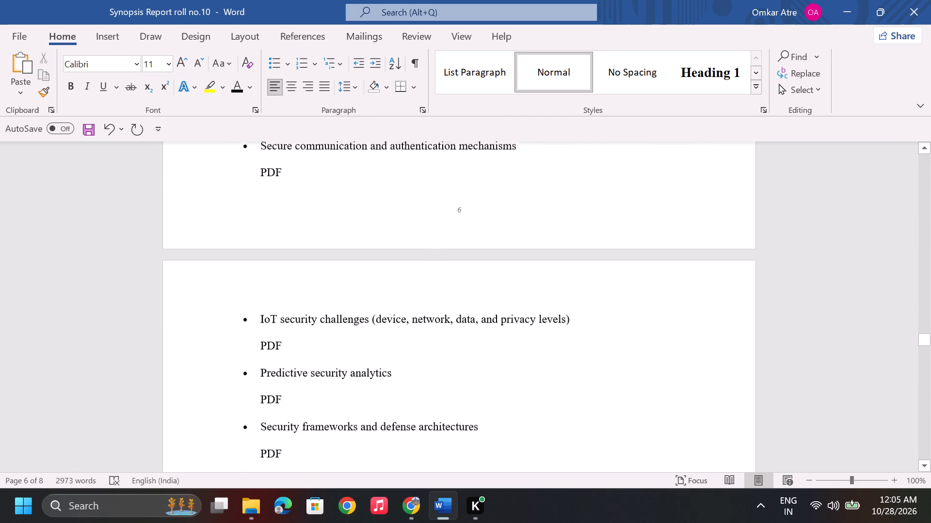
Copy the 6.2 State-of-the-Art Analysis body formatting onto the pasted "To demonstrate the thoroughness of the survey" paragraph under 6.3.
scroll(311, 302, up, 4)
scroll(281, 331, up, 4)
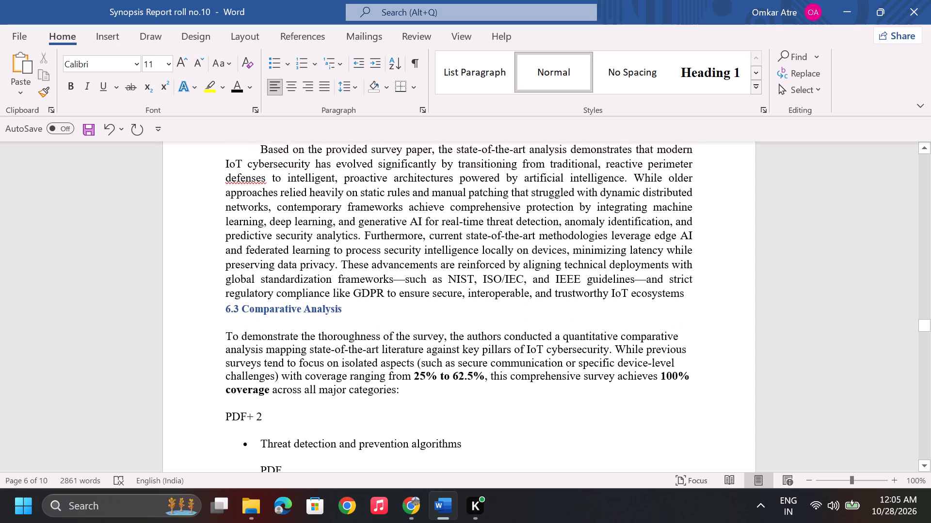
click(357, 262)
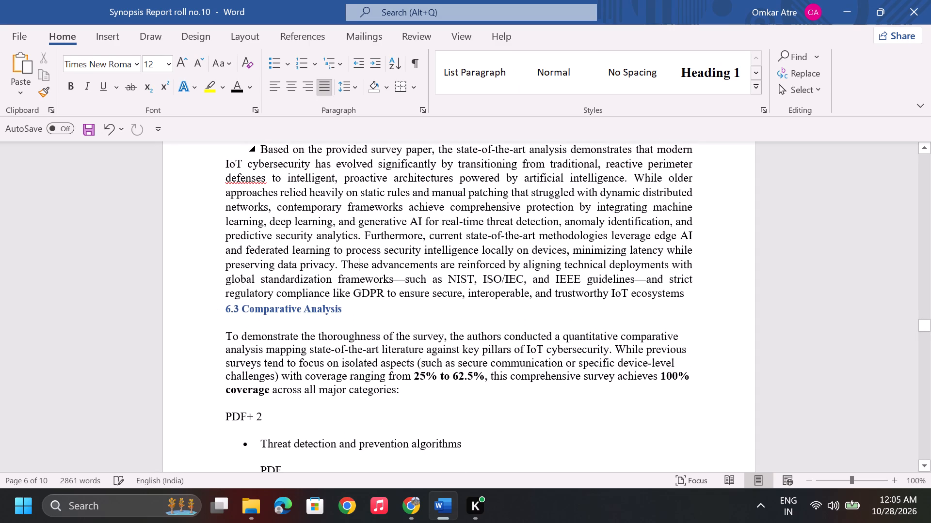
click(49, 93)
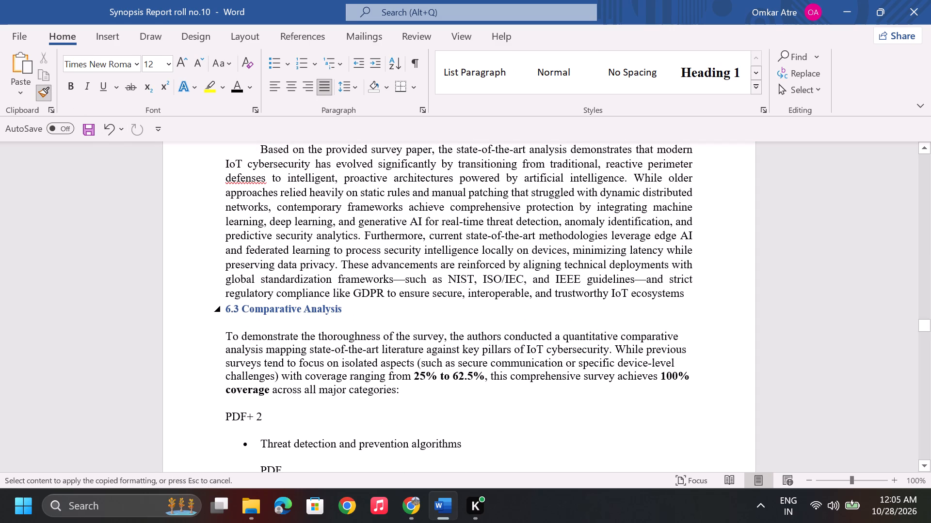
drag(226, 338, 424, 395)
click(313, 358)
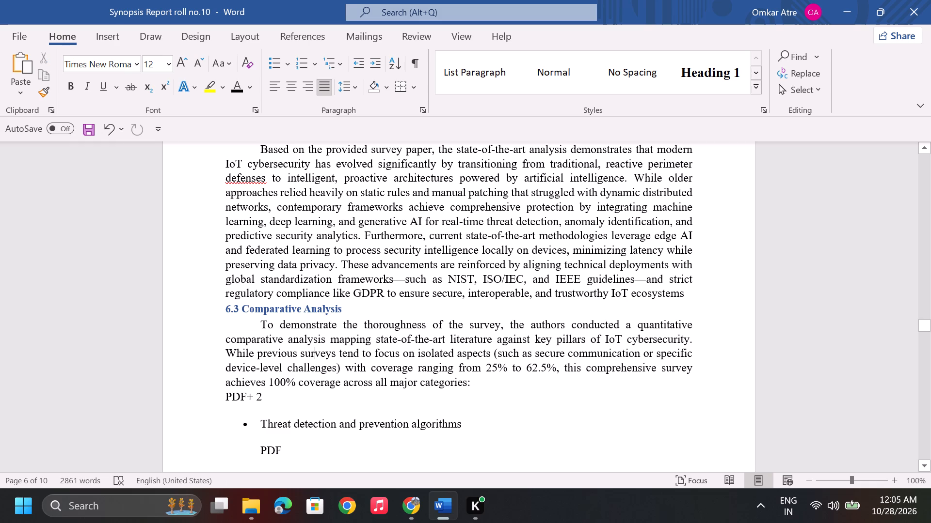
Delete the stray "PDF+ 2" line below the 6.3 introductory paragraph.
scroll(290, 389, down, 1)
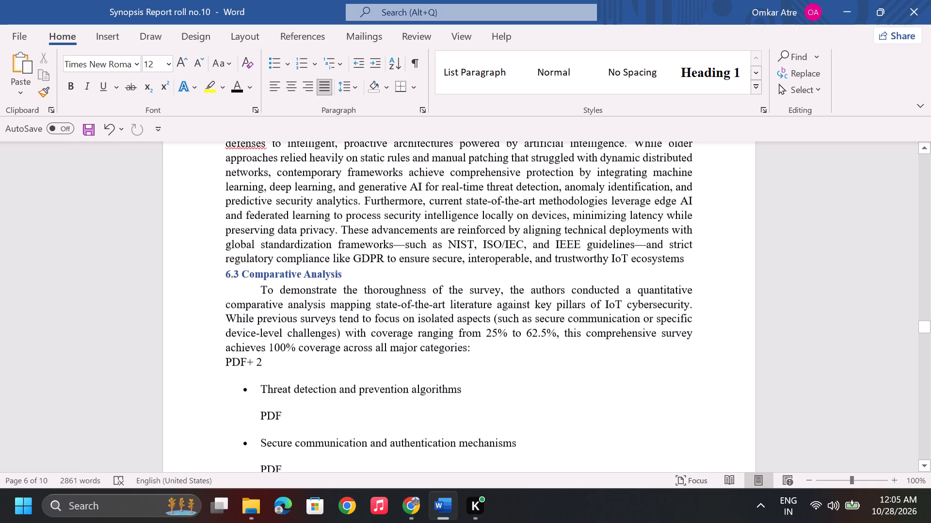
click(280, 360)
key(BackSpace)
key(BackSpace)
key(BackSpace)
key(BackSpace)
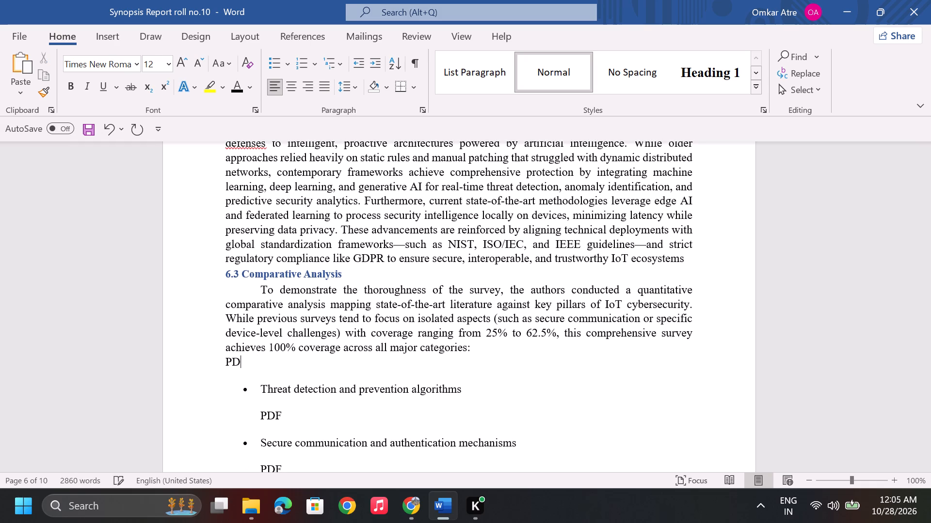
key(BackSpace)
key(BackSpace)
key(BackSpace)
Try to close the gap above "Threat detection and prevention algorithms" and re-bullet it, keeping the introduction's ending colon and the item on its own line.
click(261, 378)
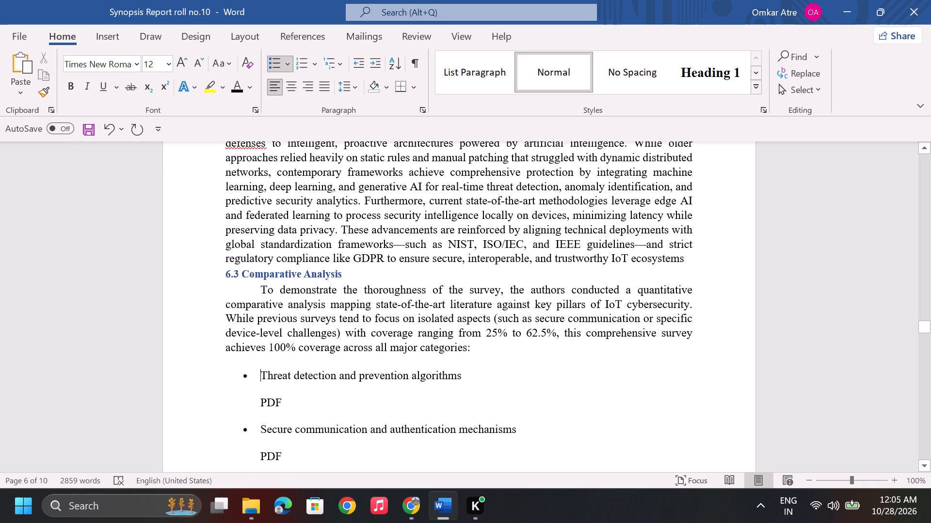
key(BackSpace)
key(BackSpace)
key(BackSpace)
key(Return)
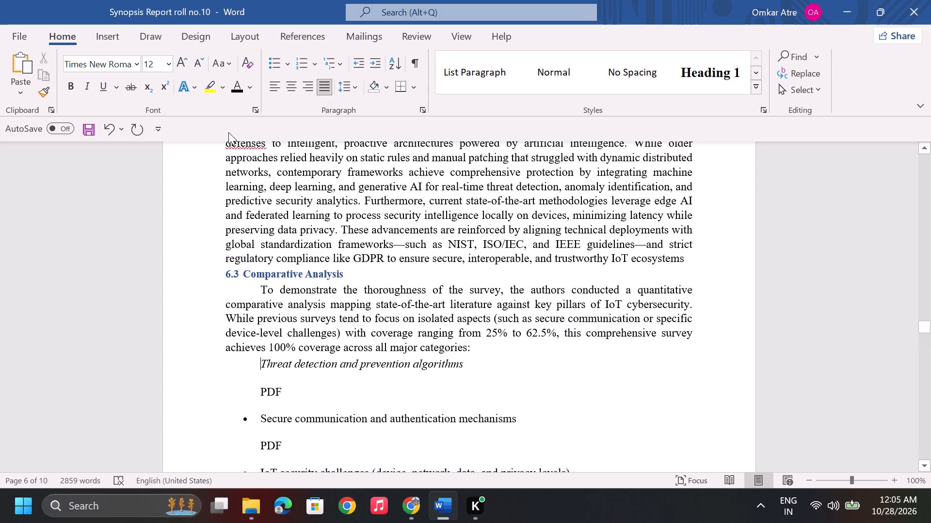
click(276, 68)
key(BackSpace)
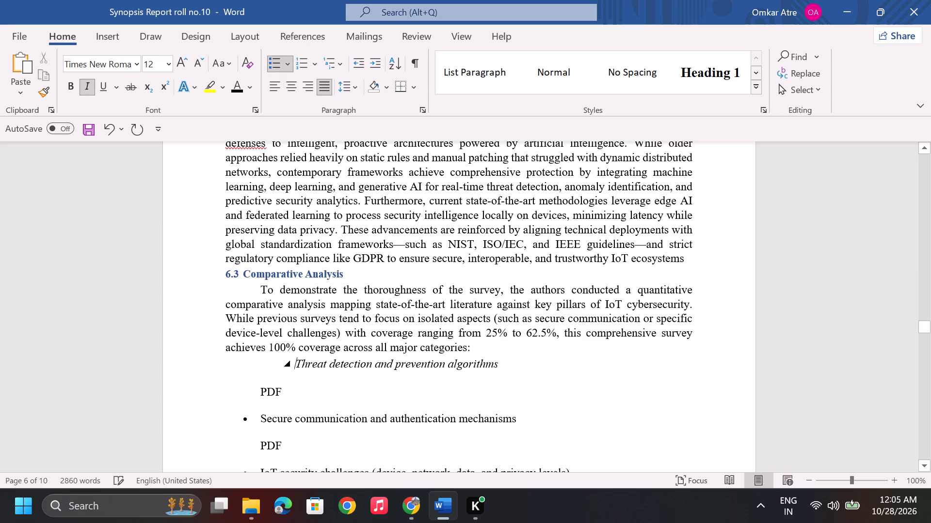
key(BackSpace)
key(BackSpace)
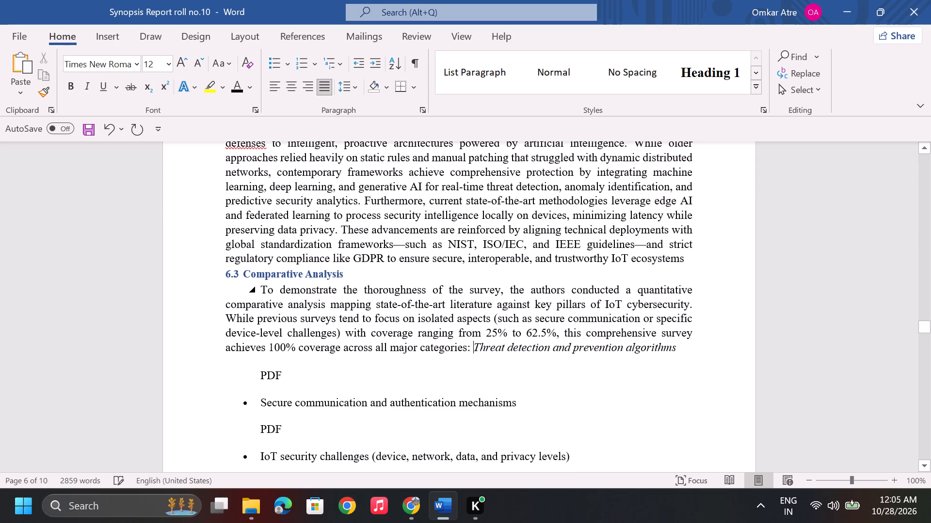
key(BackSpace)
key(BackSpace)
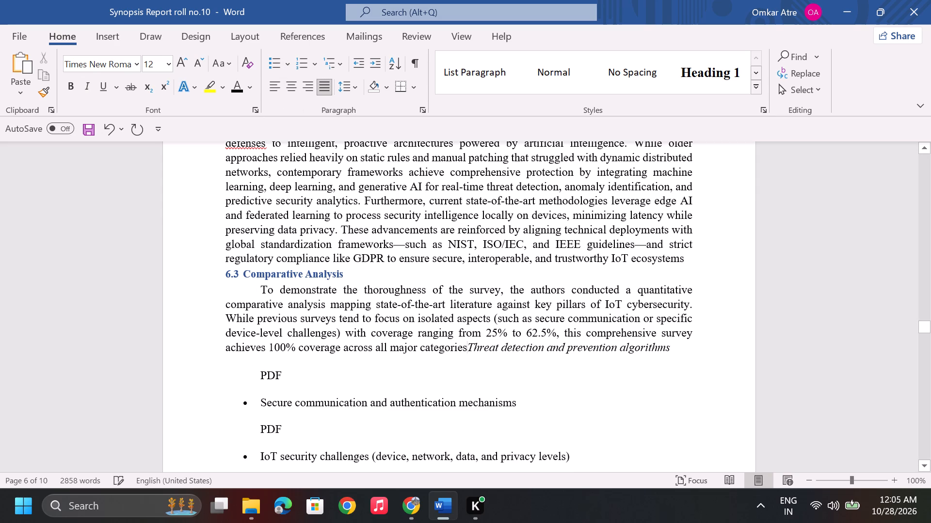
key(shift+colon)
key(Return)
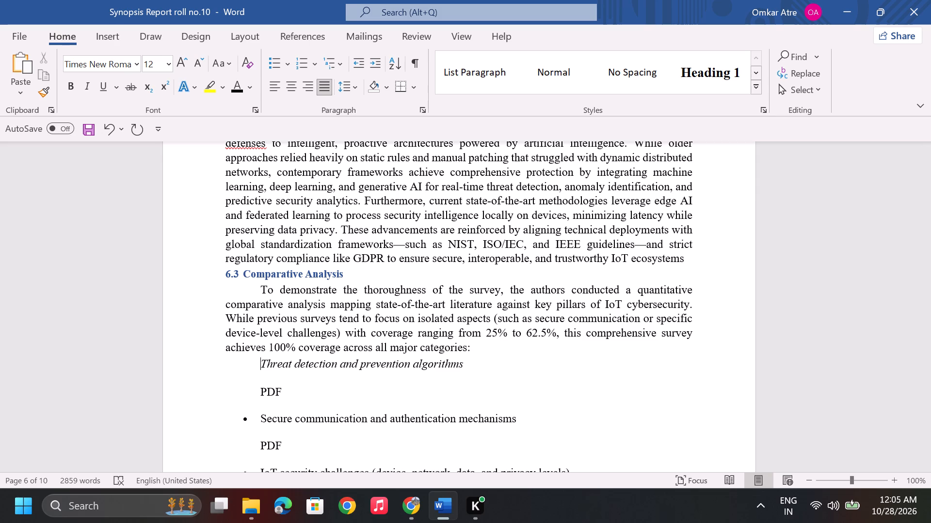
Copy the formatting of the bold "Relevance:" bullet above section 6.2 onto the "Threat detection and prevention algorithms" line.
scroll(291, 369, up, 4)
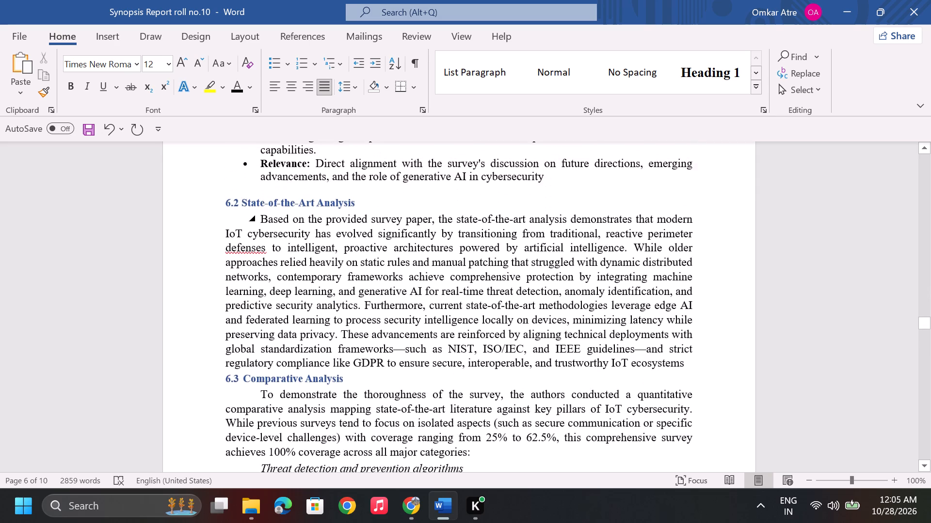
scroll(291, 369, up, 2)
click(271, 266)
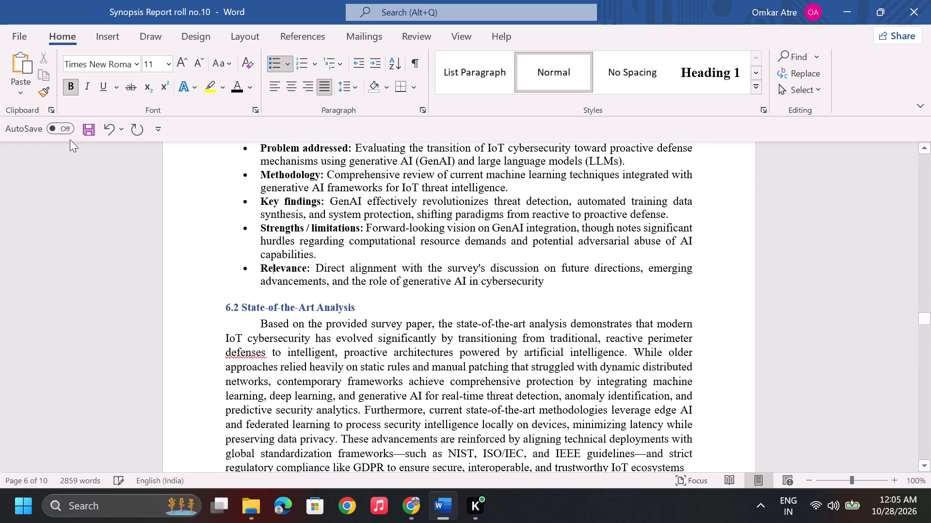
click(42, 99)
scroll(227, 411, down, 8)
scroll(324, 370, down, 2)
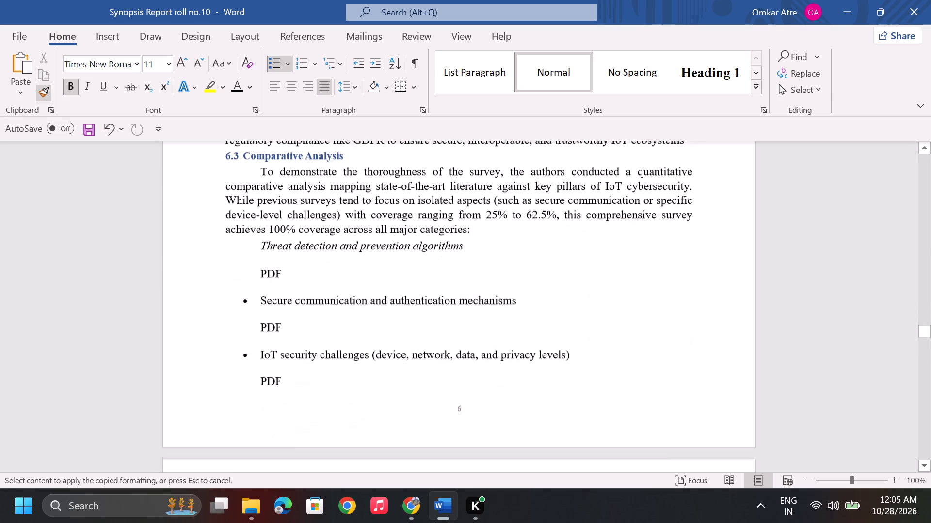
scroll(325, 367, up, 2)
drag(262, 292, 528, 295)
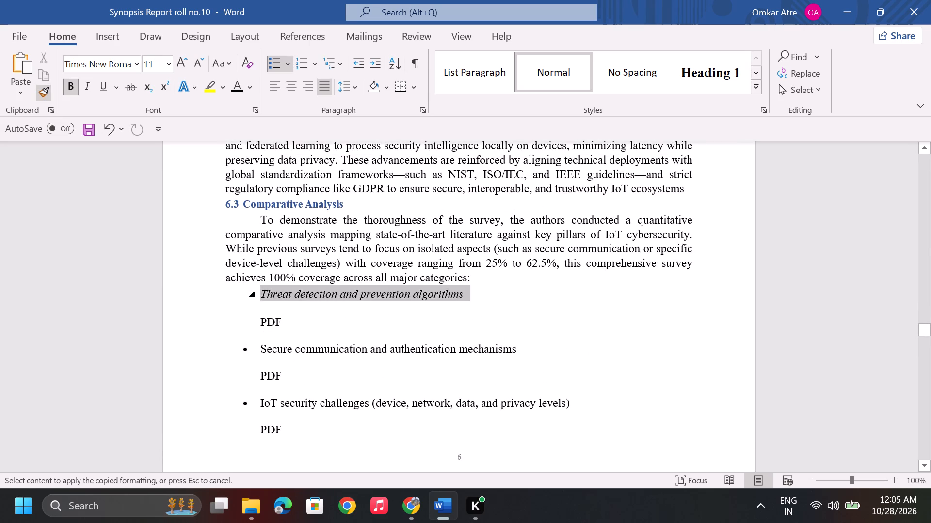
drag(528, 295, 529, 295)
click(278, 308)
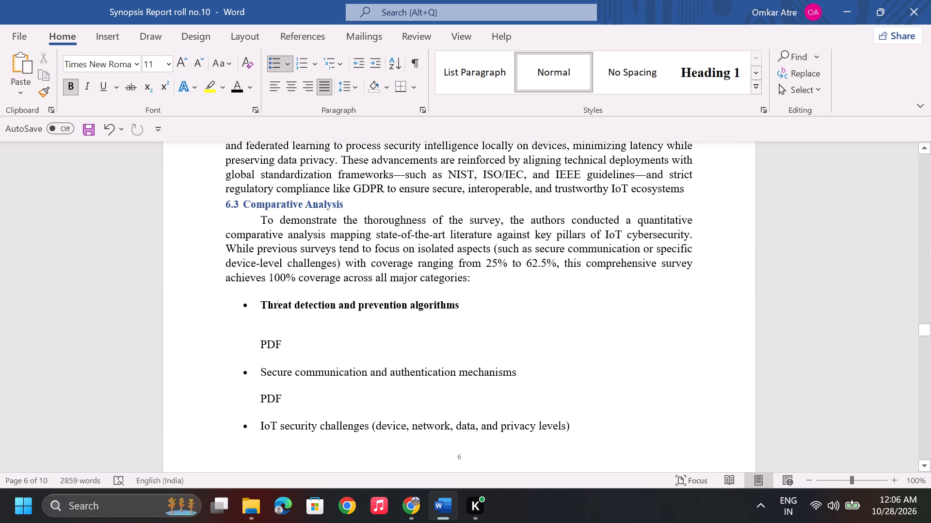
Place "Threat detection and prevention algorithms" directly beneath the 6.3 introductory paragraph as a first-level bullet without a gap.
click(261, 303)
key(BackSpace)
key(BackSpace)
key(BackSpace)
key(Return)
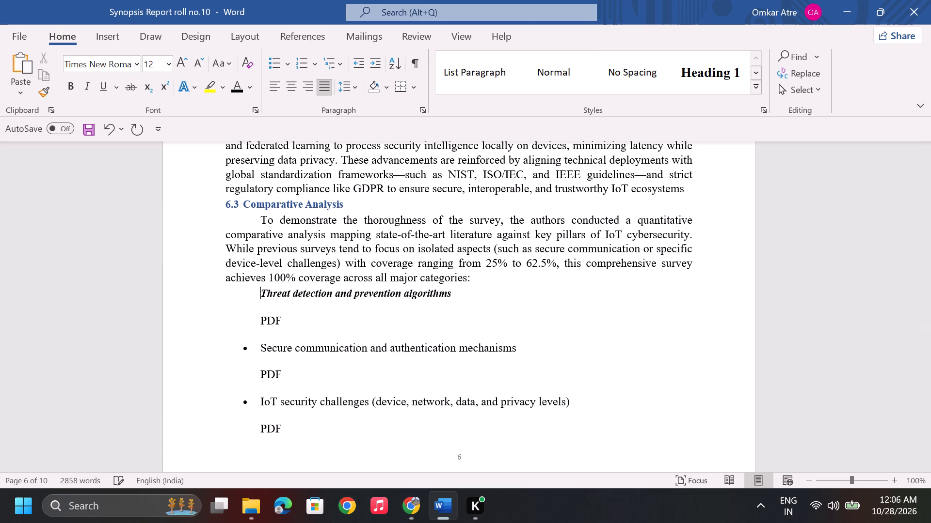
click(272, 61)
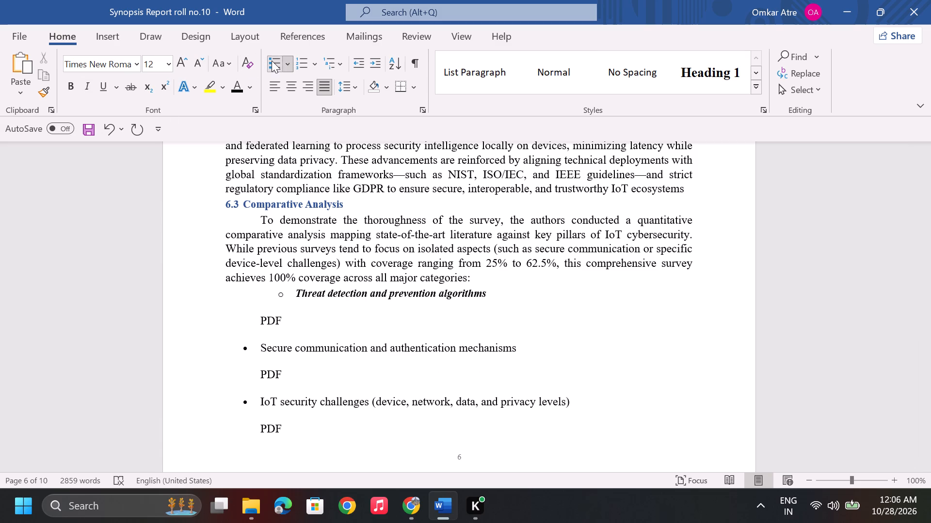
key(BackSpace)
key(BackSpace)
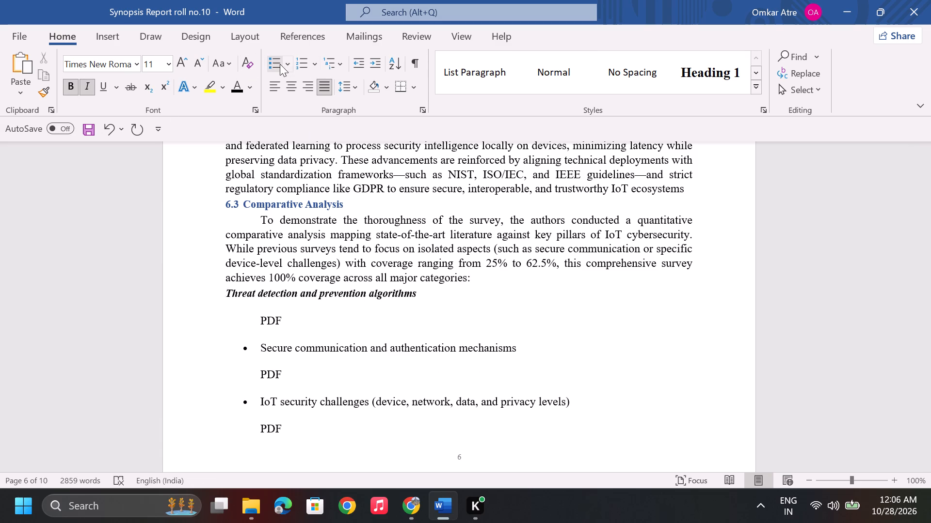
click(275, 64)
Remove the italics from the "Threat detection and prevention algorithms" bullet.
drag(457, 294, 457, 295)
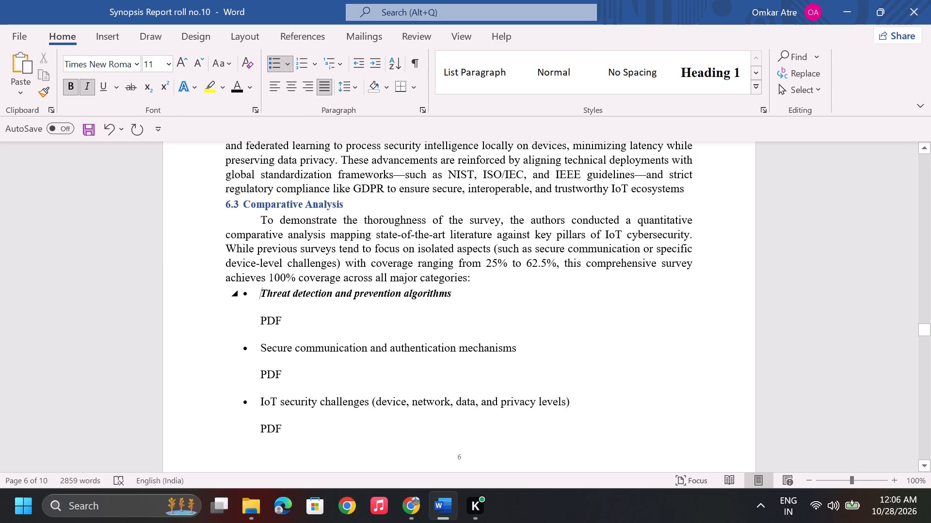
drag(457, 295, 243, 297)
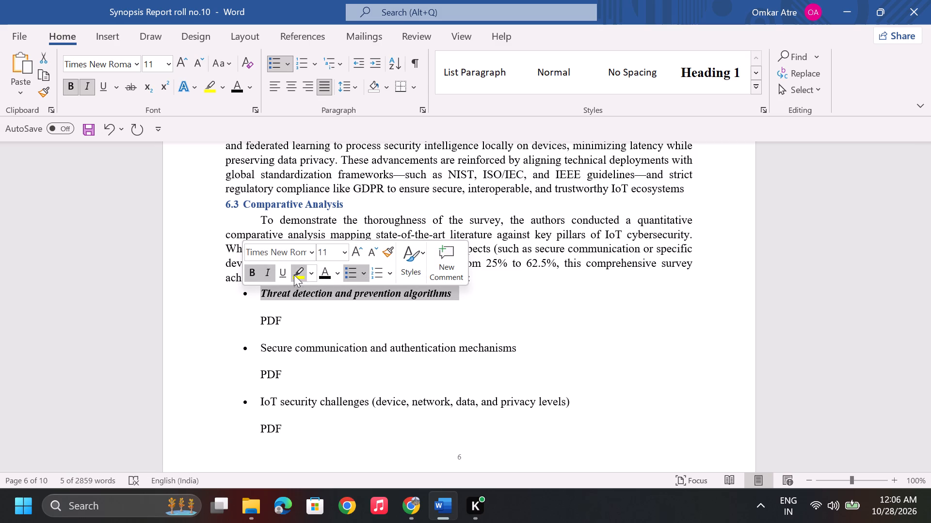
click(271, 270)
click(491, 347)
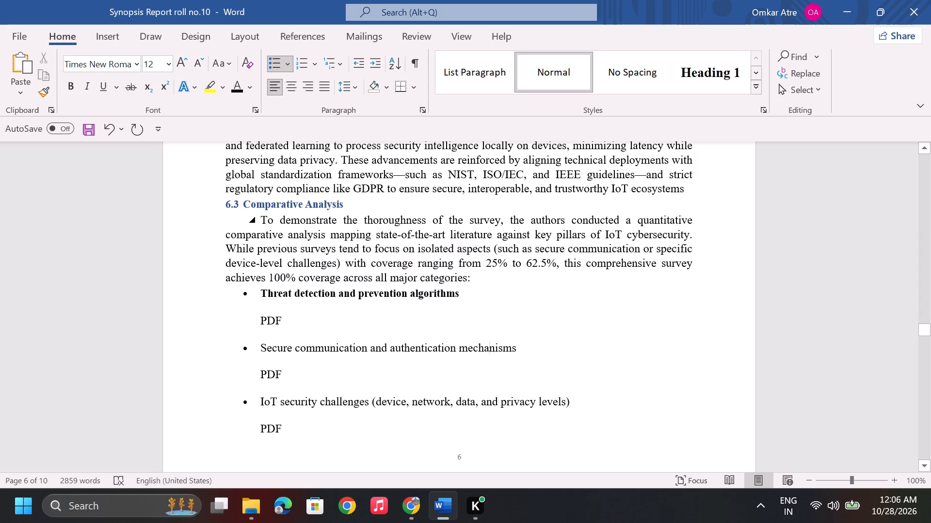
Delete the stray "PDF" line between the threat detection and secure communication bullets.
click(290, 320)
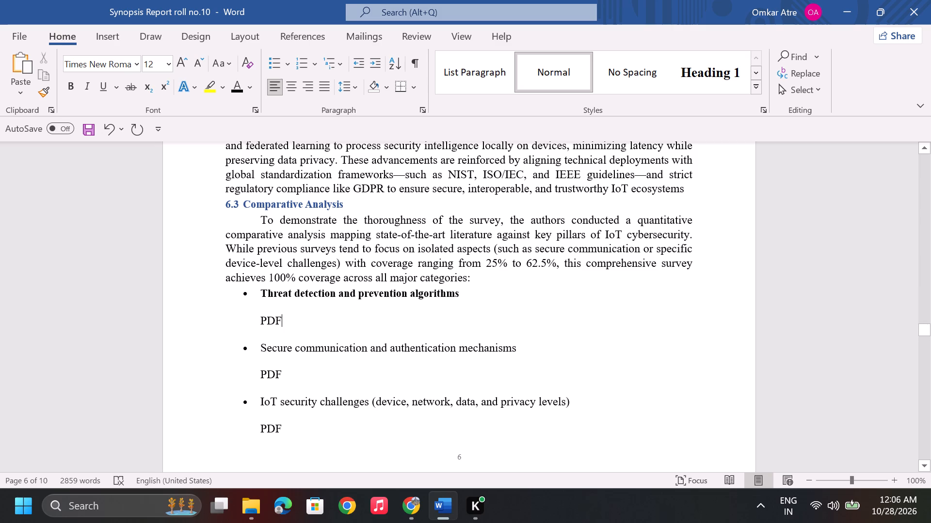
key(BackSpace)
key(BackSpace)
key(BackSpace)
key(BackSpace)
key(BackSpace)
key(BackSpace)
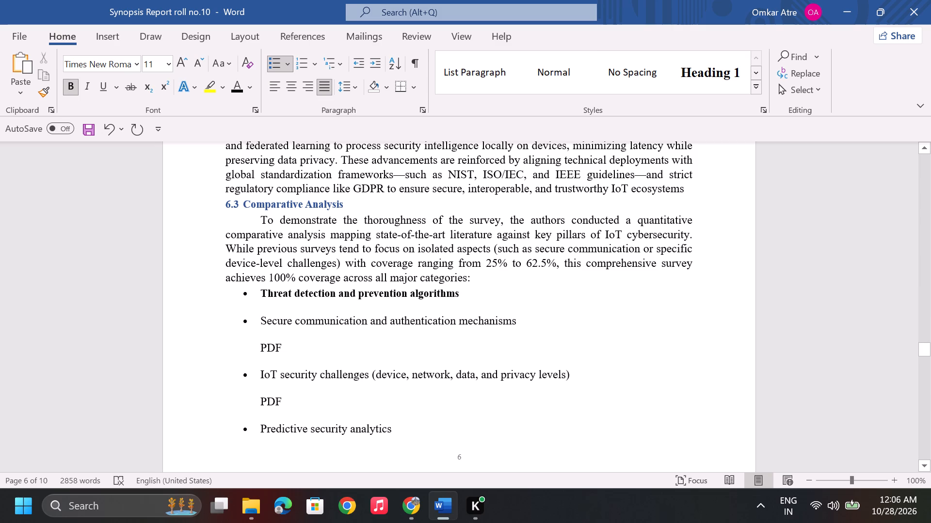
Close the gap above "Secure communication and authentication mechanisms" so it sits directly beneath the threat detection bullet as its own item.
click(259, 321)
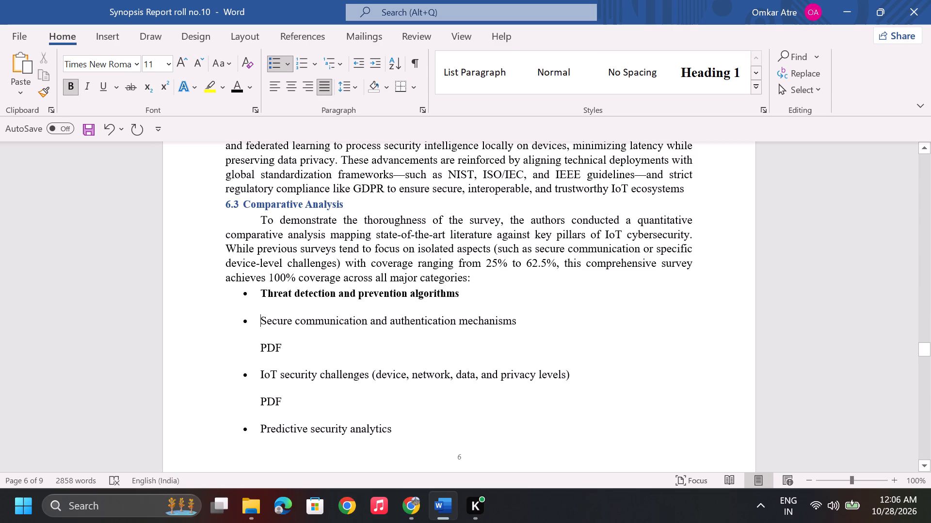
key(BackSpace)
key(BackSpace)
key(BackSpace)
key(BackSpace)
key(Return)
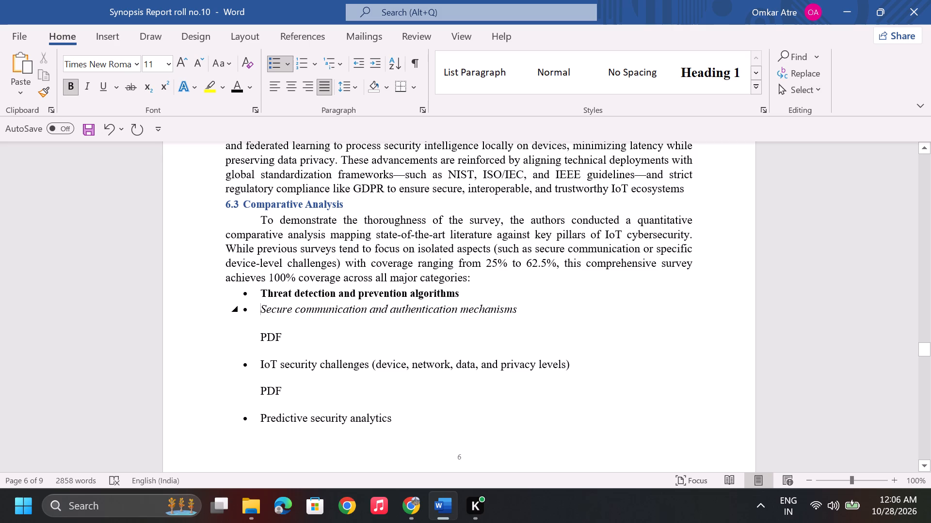
Copy the 6.3 introductory paragraph's formatting onto the "Threat detection" and "Secure communication" lines.
click(431, 266)
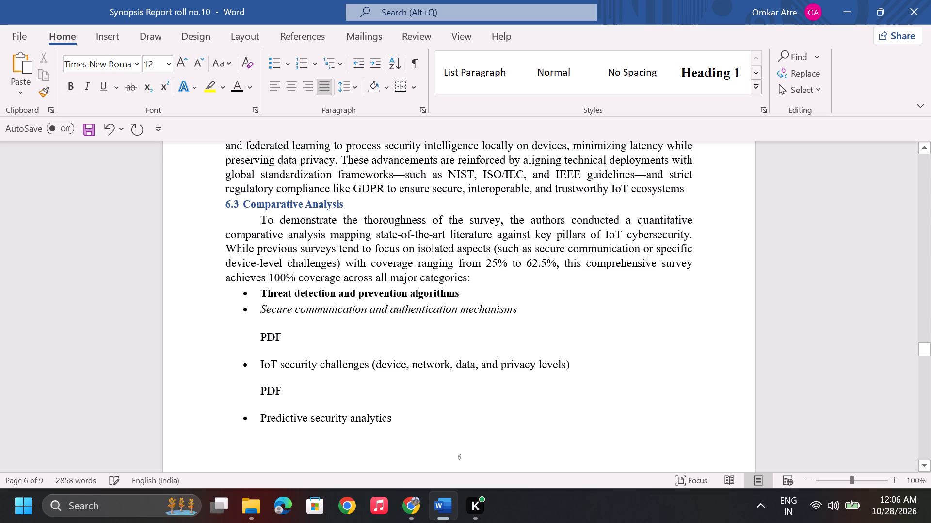
click(44, 96)
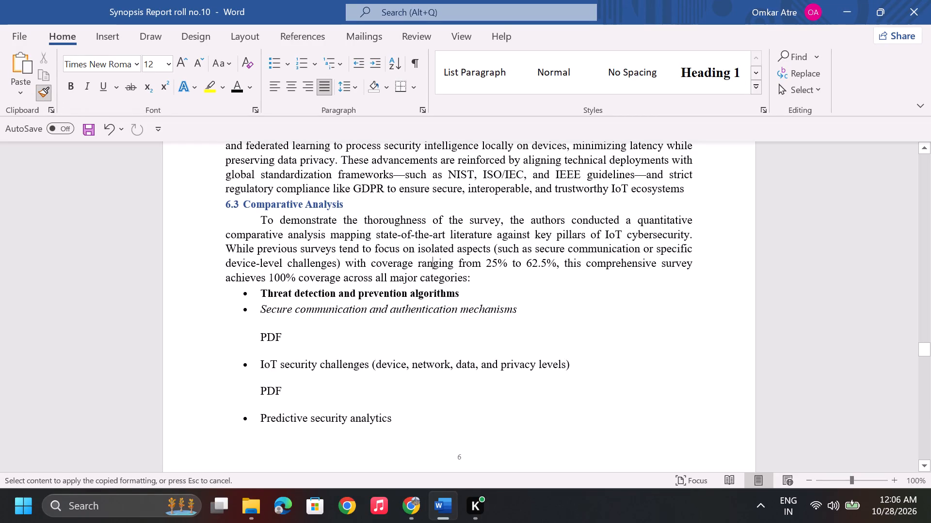
drag(261, 294, 560, 309)
click(354, 321)
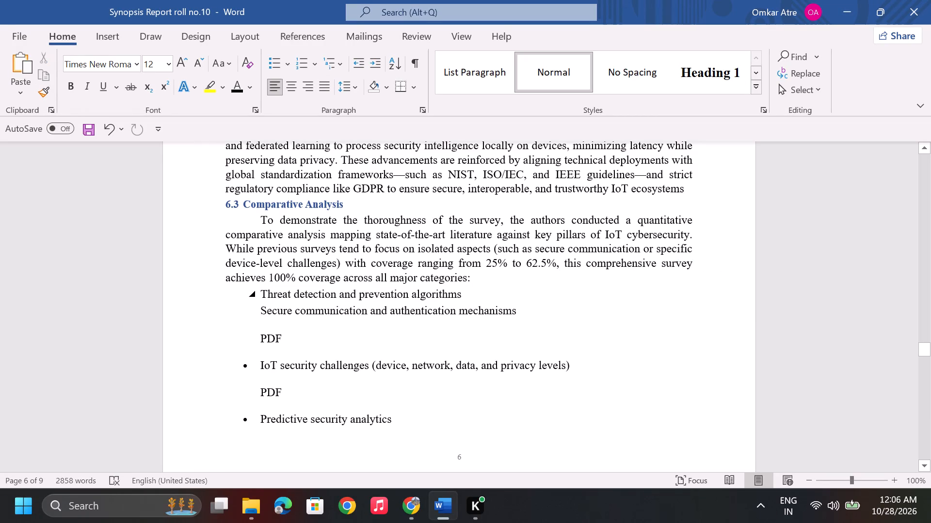
Turn the "Threat detection and prevention algorithms" and "Secure communication and authentication mechanisms" lines into bullets beneath the 6.3 introductory paragraph.
click(260, 293)
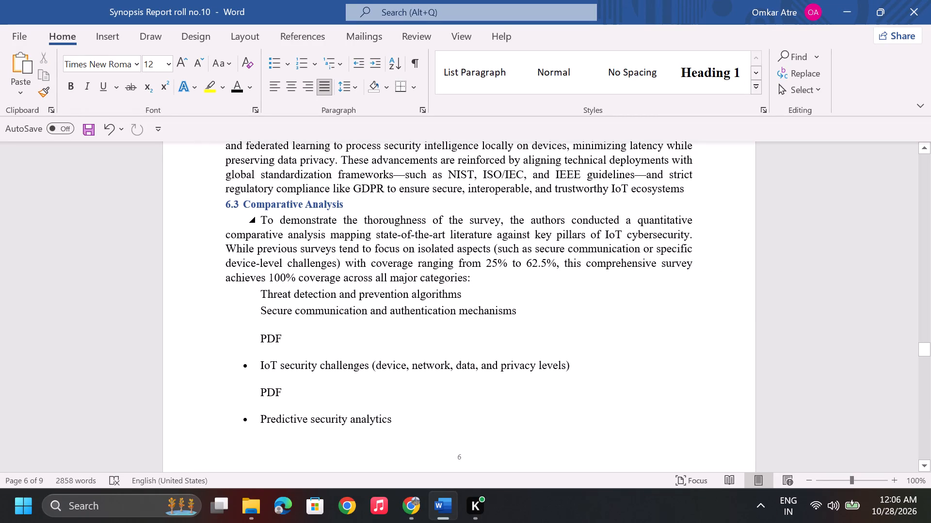
key(BackSpace)
key(Return)
key(BackSpace)
key(BackSpace)
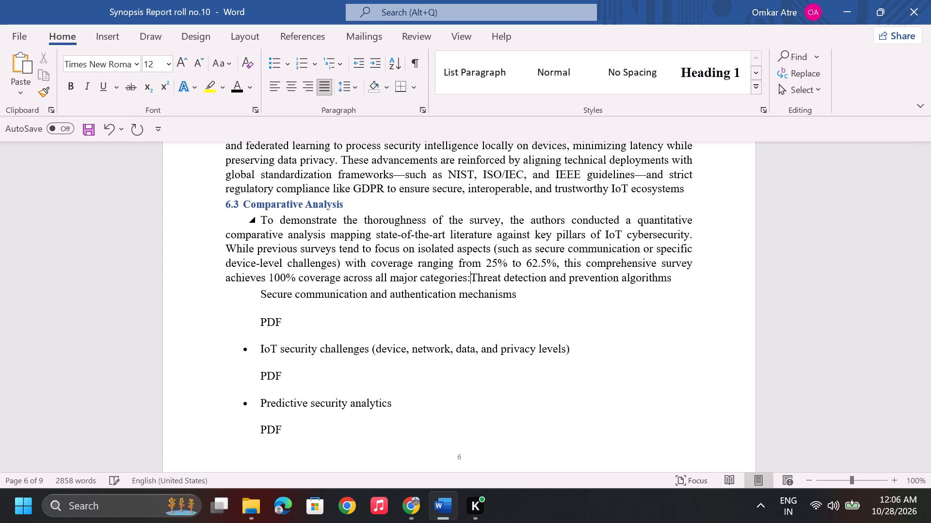
key(Return)
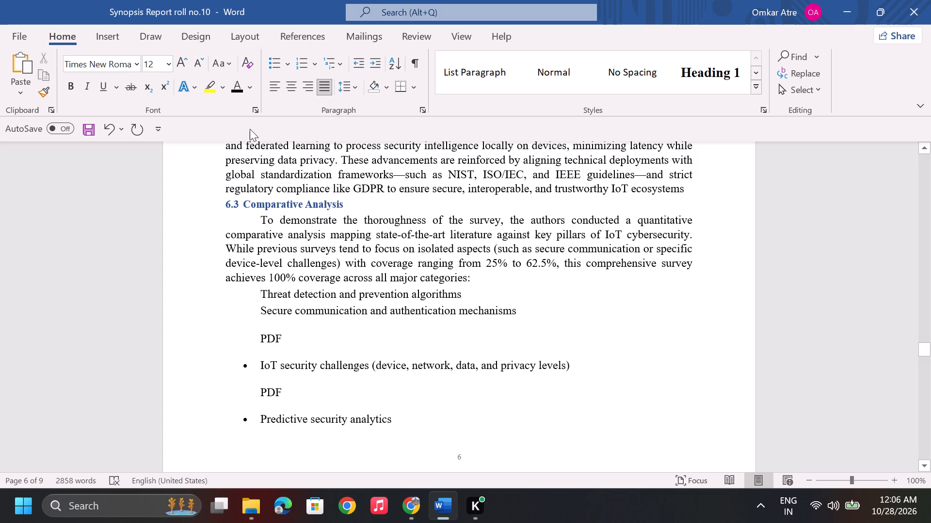
click(278, 65)
key(BackSpace)
key(BackSpace)
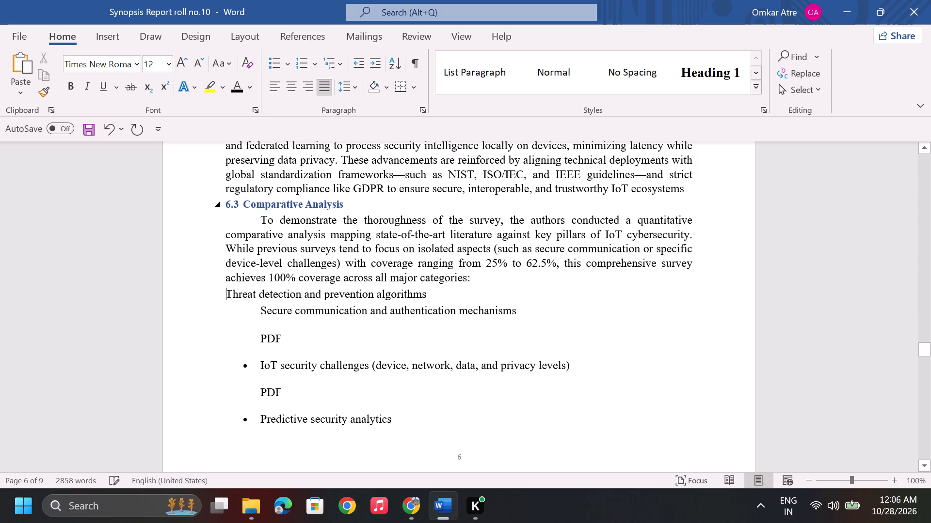
click(273, 60)
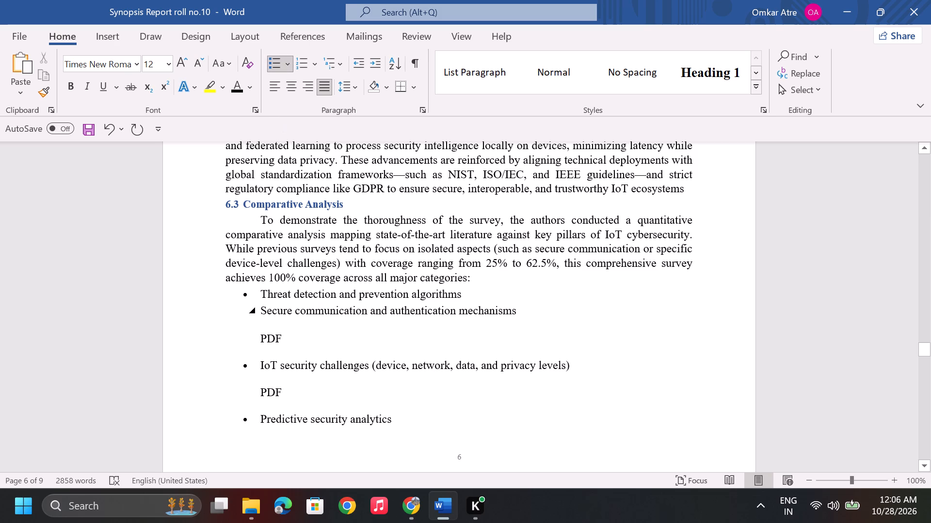
click(260, 312)
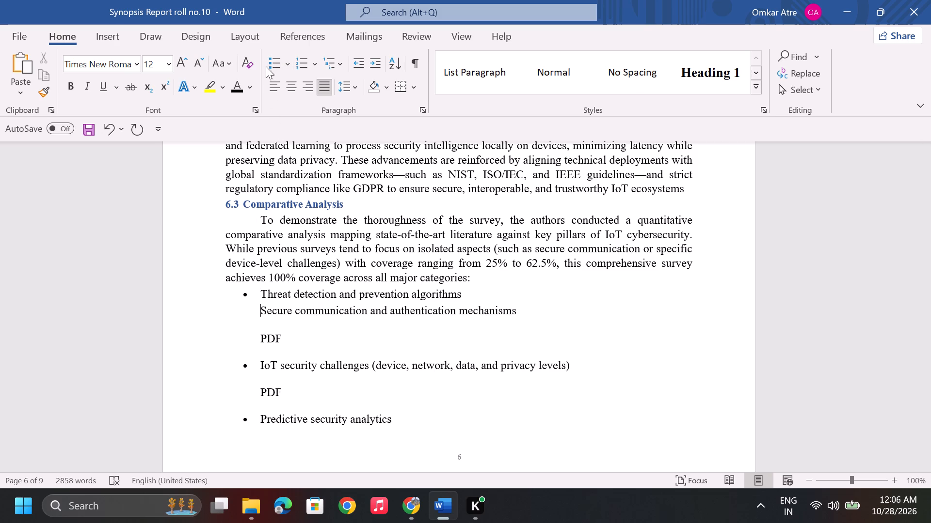
key(BackSpace)
click(272, 63)
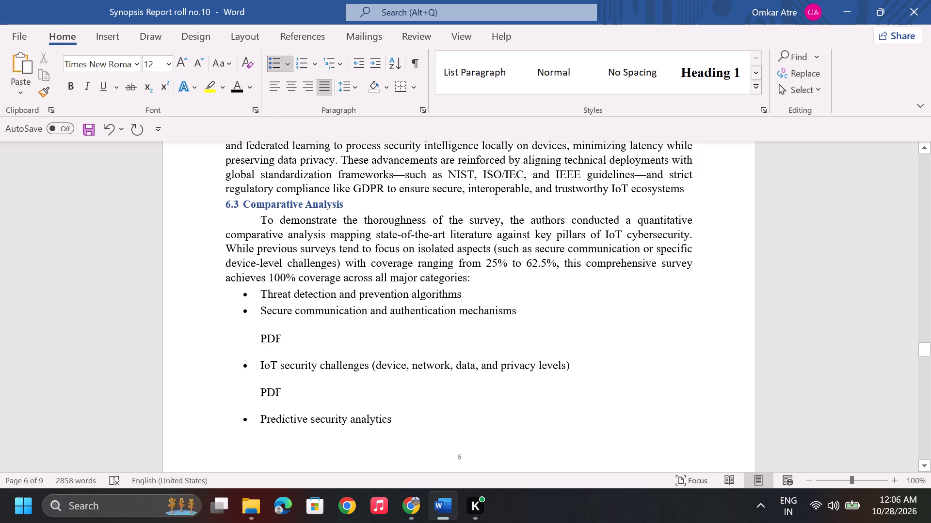
Delete the stray "PDF" line between the secure communication and IoT security challenges bullets.
click(281, 340)
key(BackSpace)
key(BackSpace)
key(BackSpace)
key(BackSpace)
key(BackSpace)
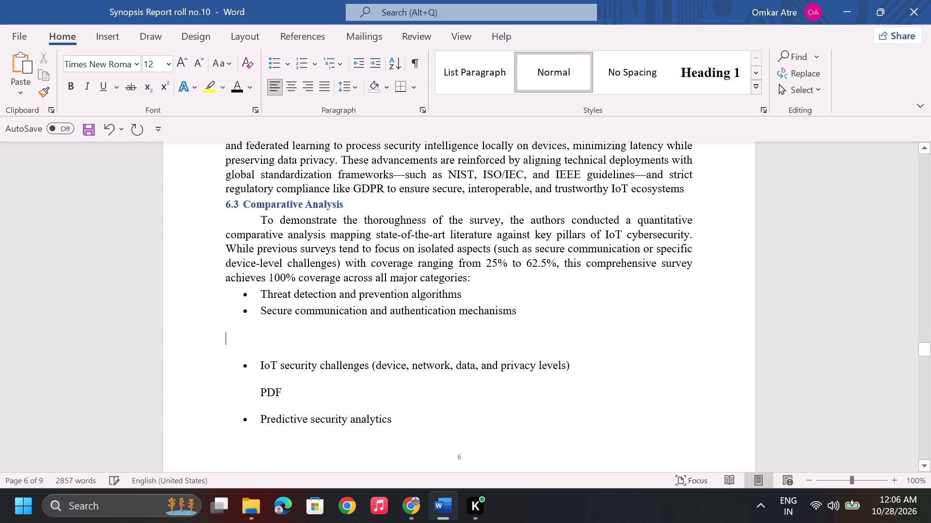
key(BackSpace)
Close the gap above "IoT security challenges (device, network, data, and privacy levels)" and make it a bullet directly beneath the secure communication bullet.
click(259, 340)
key(BackSpace)
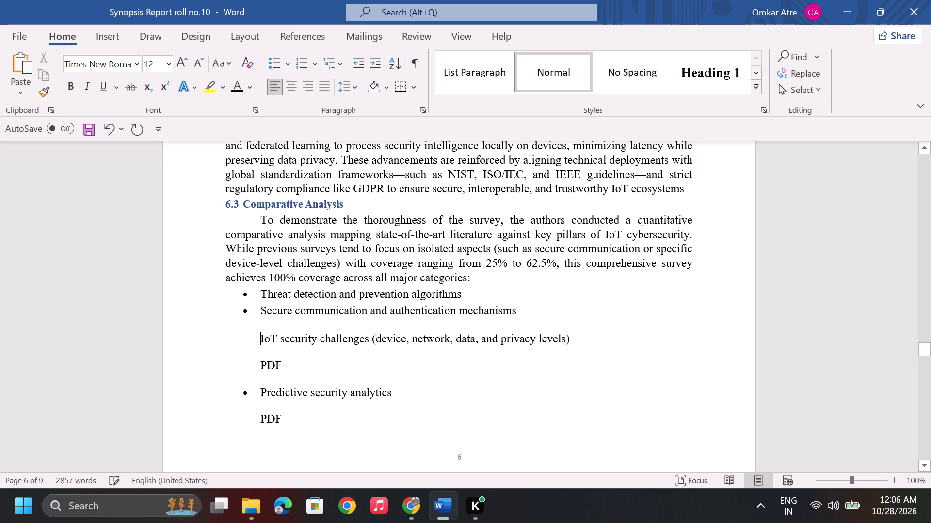
key(BackSpace)
key(BackSpace)
key(BackSpace)
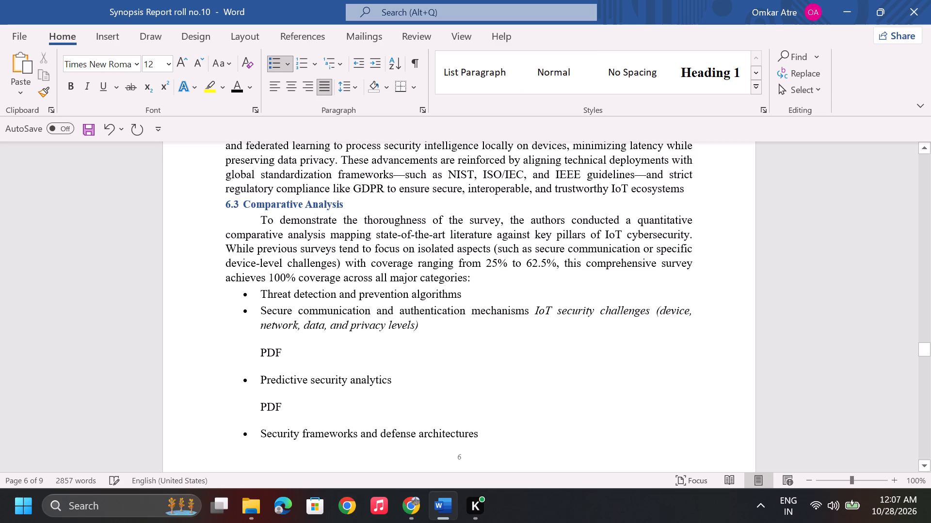
key(Return)
key(BackSpace)
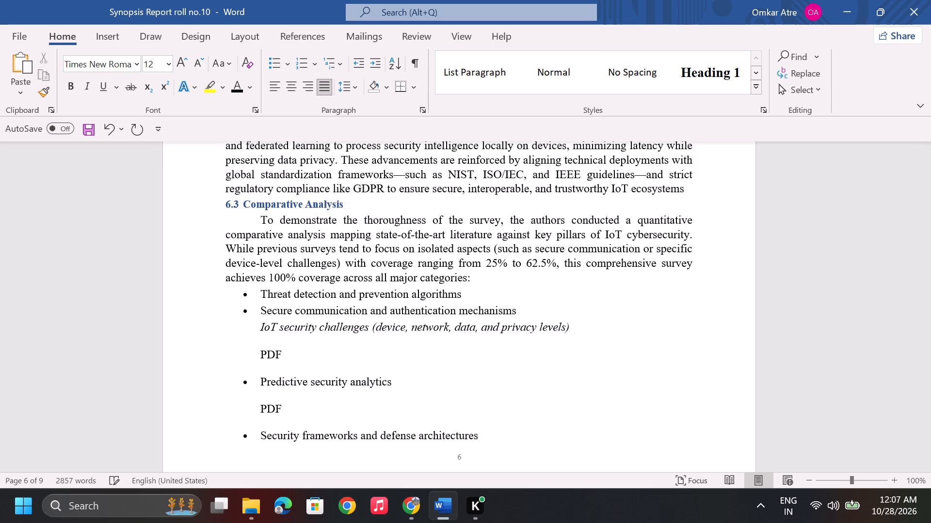
key(BackSpace)
click(273, 66)
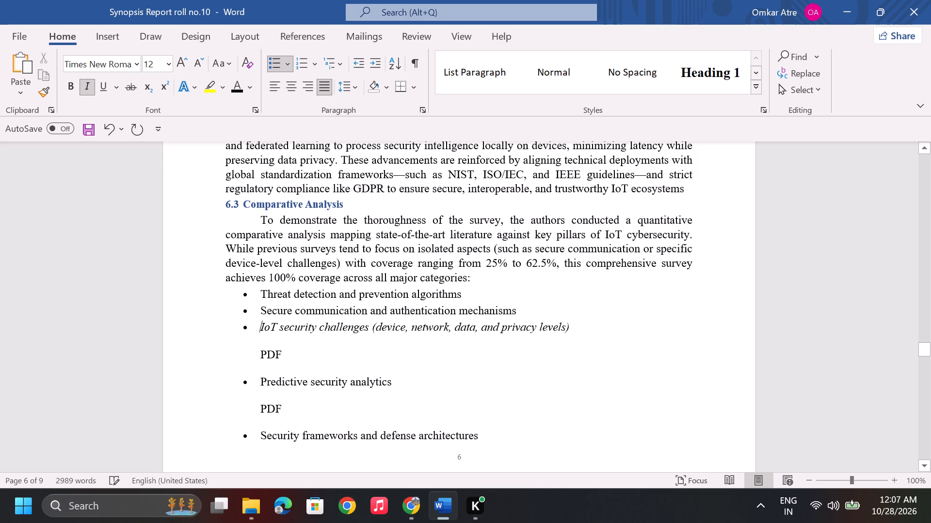
Copy the "Secure communication and authentication mechanisms" bullet's formatting onto the "IoT security challenges" bullet.
click(474, 311)
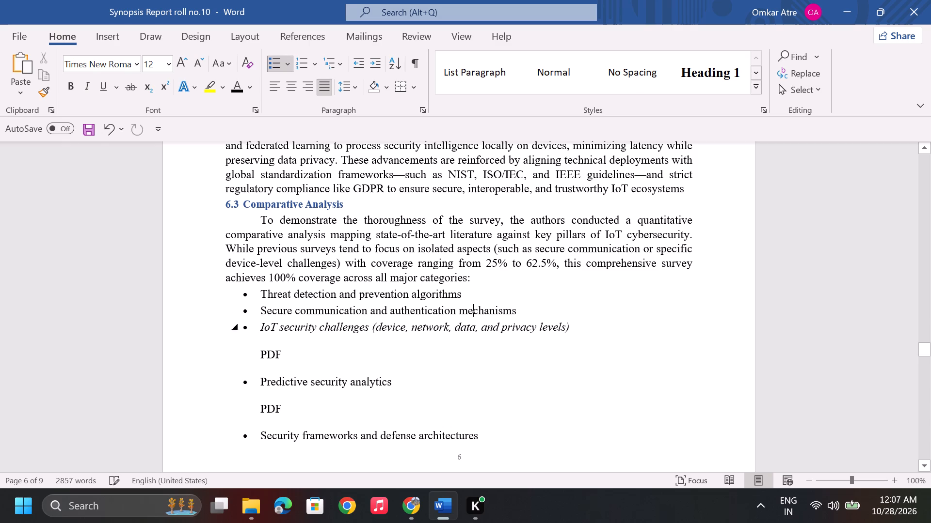
click(44, 93)
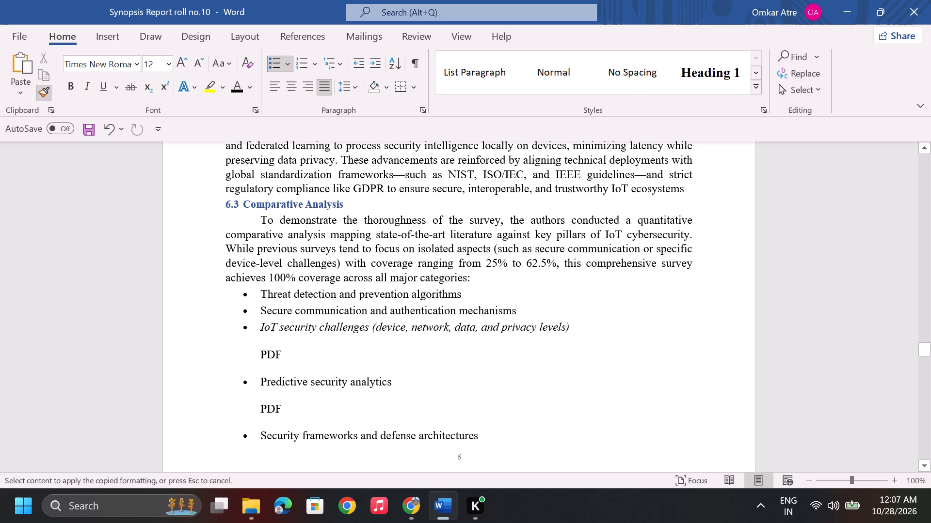
drag(262, 326, 573, 326)
click(367, 333)
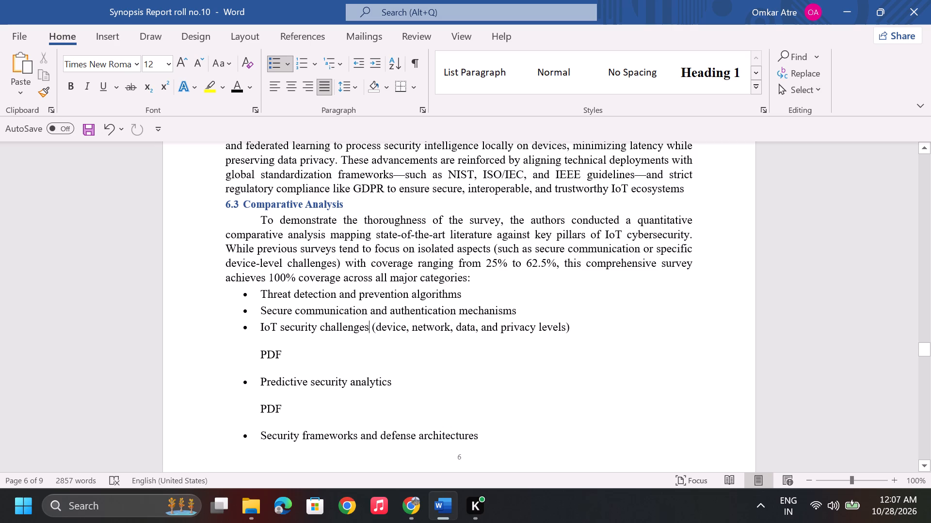
Delete the "PDF" line below the IoT security challenges bullet and place "Predictive security analytics" directly beneath it as its own bullet.
drag(287, 358, 250, 357)
key(BackSpace)
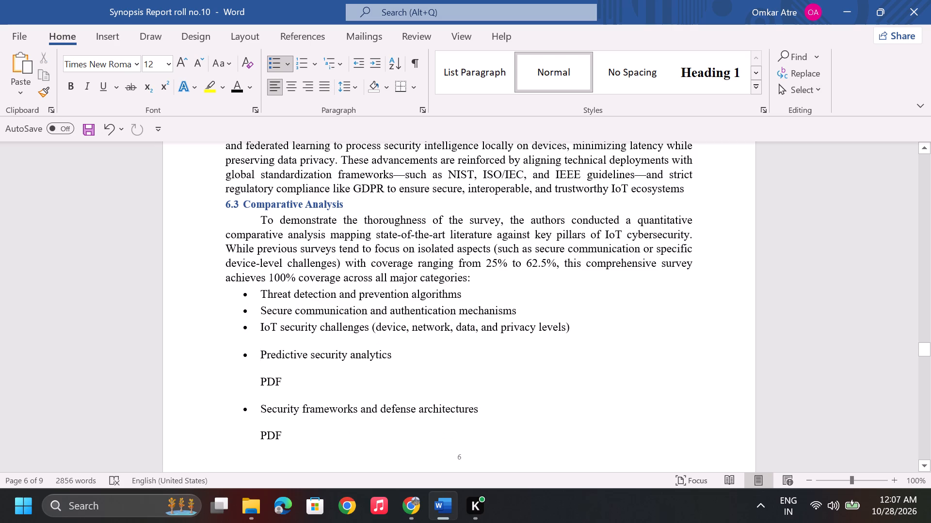
click(271, 339)
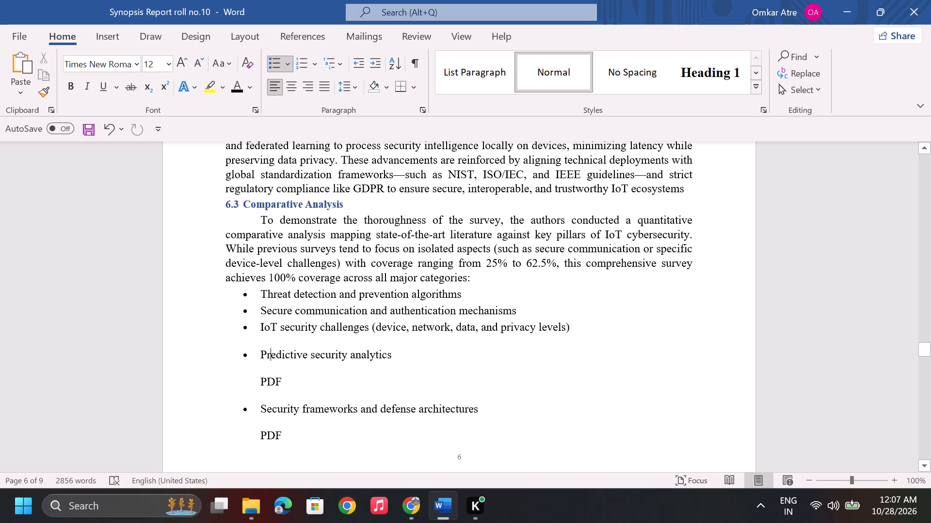
click(259, 354)
key(BackSpace)
key(BackSpace)
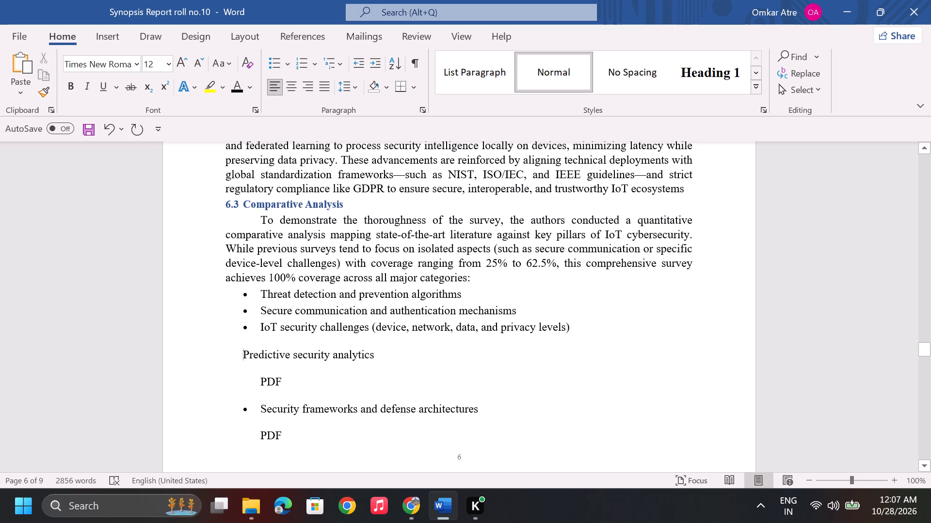
key(BackSpace)
key(BackSpace)
key(Return)
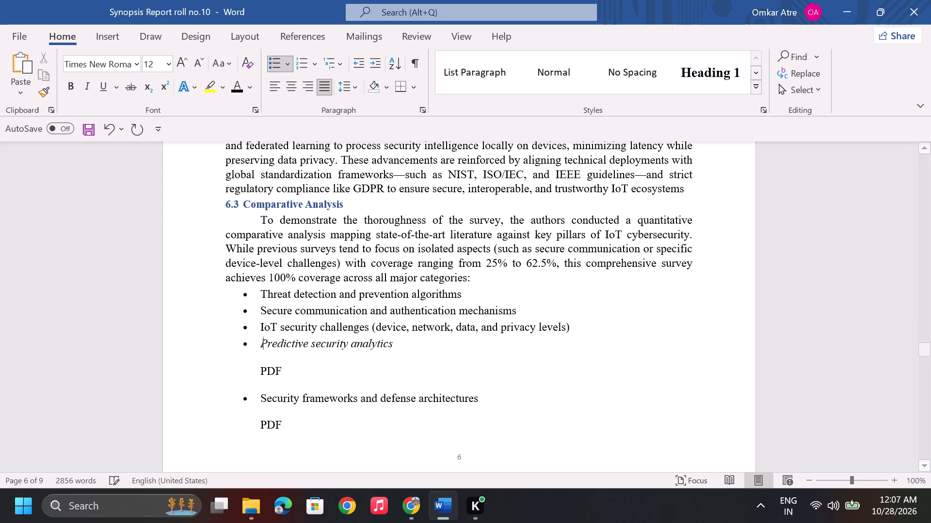
Copy the "IoT security challenges" bullet's formatting onto the "Predictive security analytics" bullet.
click(343, 331)
click(46, 93)
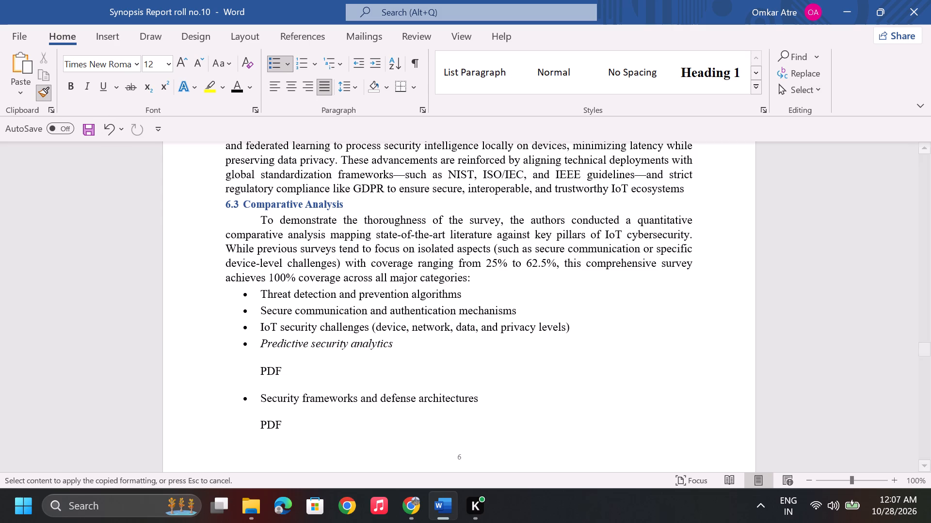
drag(402, 344, 285, 348)
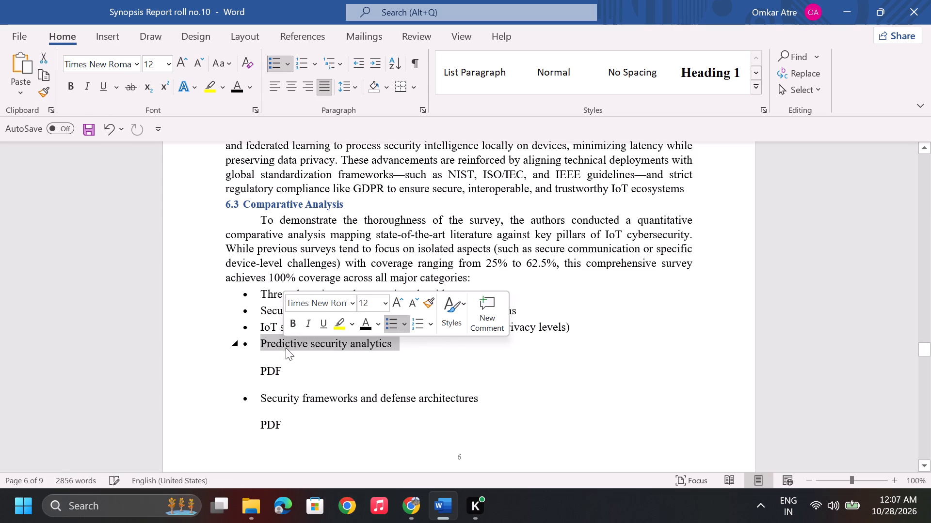
click(294, 344)
Delete the "PDF" line below the predictive analytics bullet and place "Security frameworks and defense architectures" directly beneath it as its own bullet.
drag(285, 369, 246, 371)
key(BackSpace)
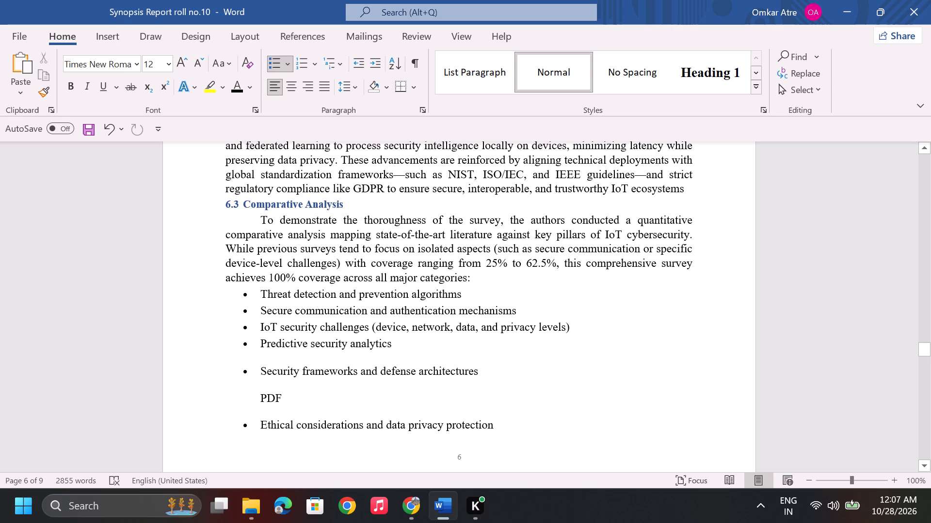
key(BackSpace)
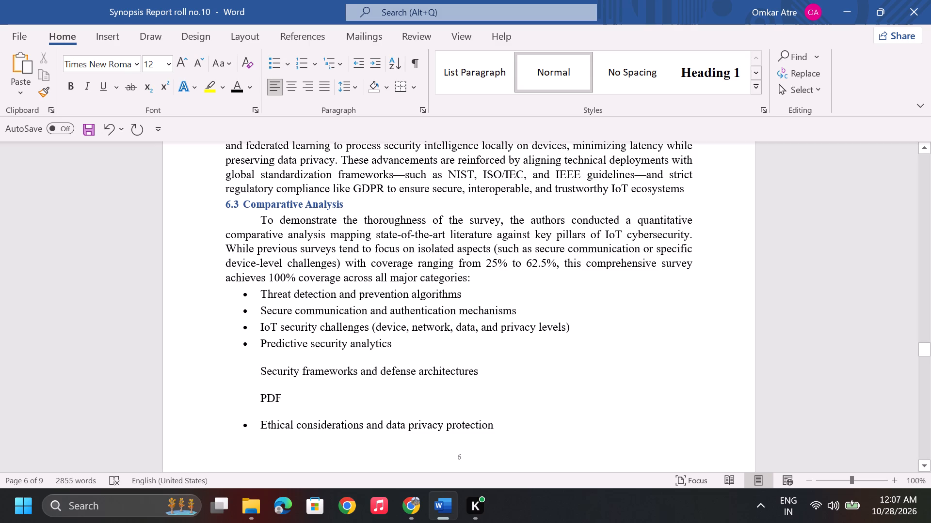
click(268, 369)
click(262, 372)
key(BackSpace)
key(BackSpace)
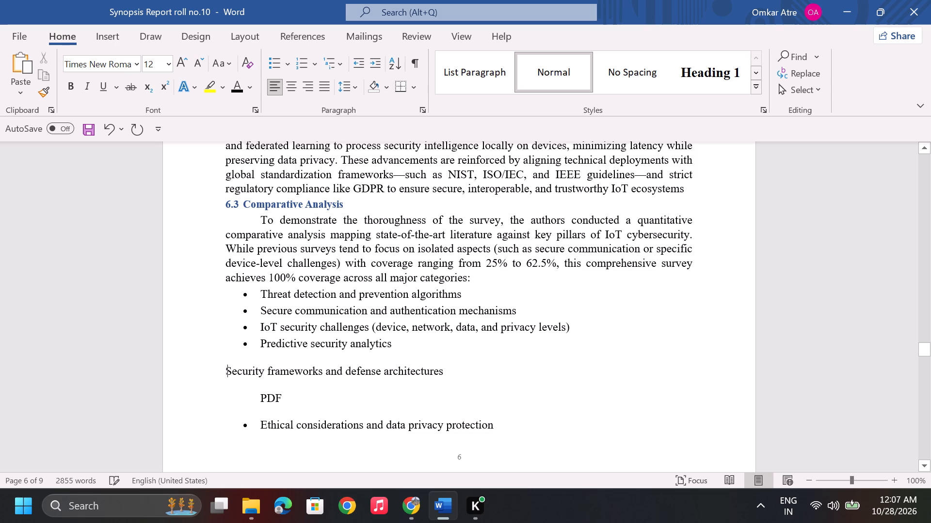
key(BackSpace)
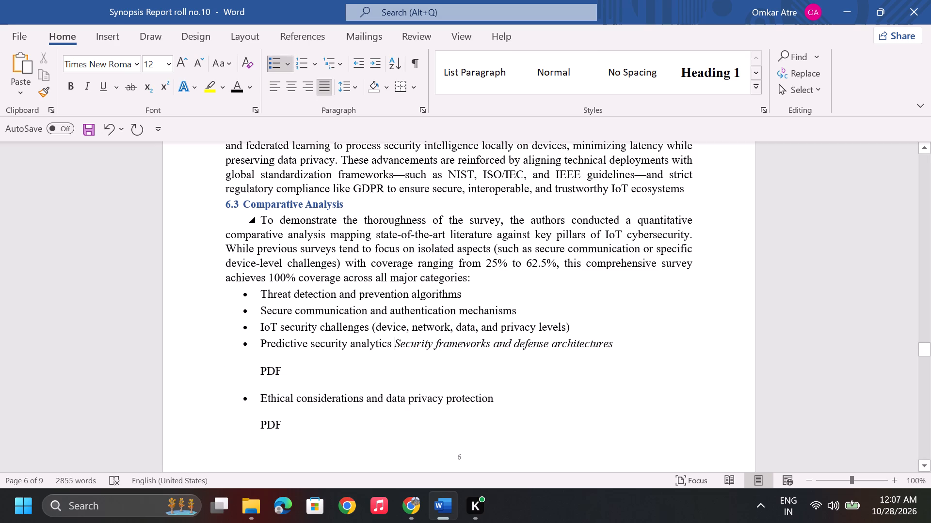
key(Return)
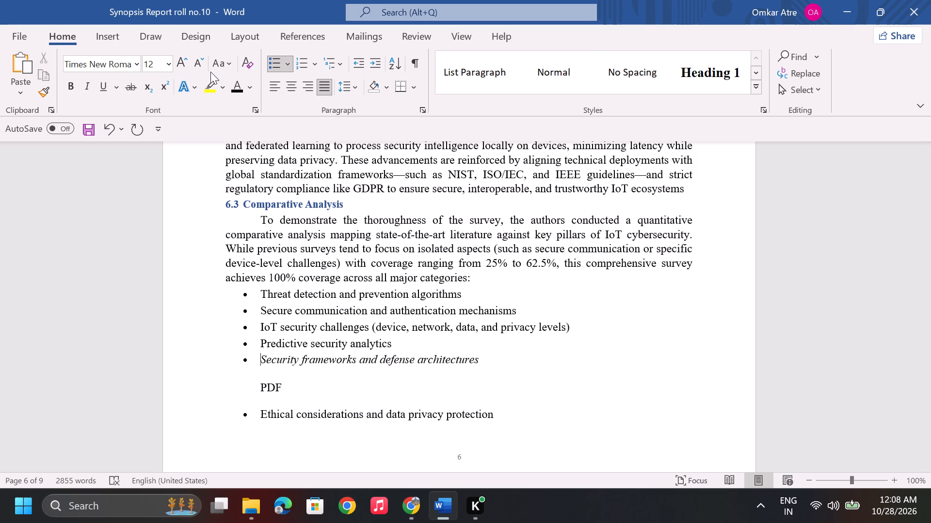
Copy the "Predictive security analytics" bullet's formatting onto the "Security frameworks and defense architectures" bullet.
click(279, 343)
click(46, 91)
drag(262, 359, 288, 357)
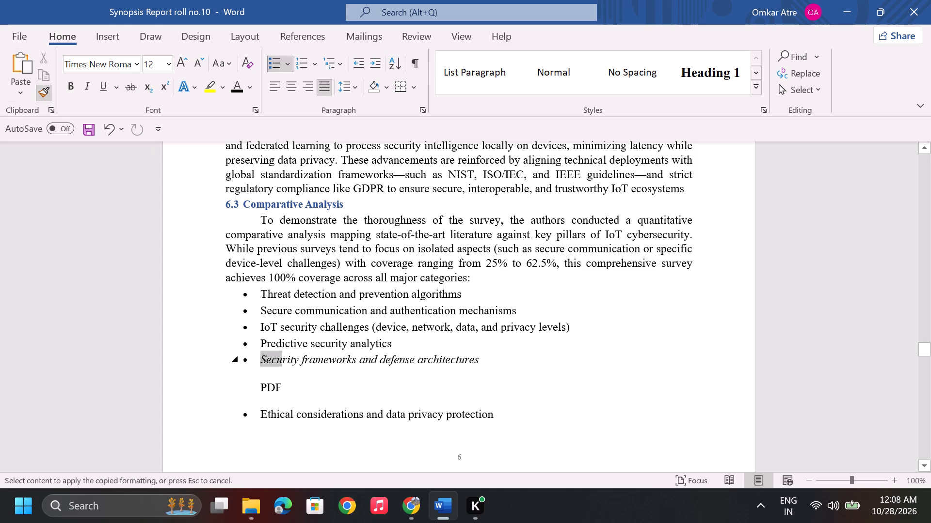
drag(288, 357, 538, 362)
click(346, 354)
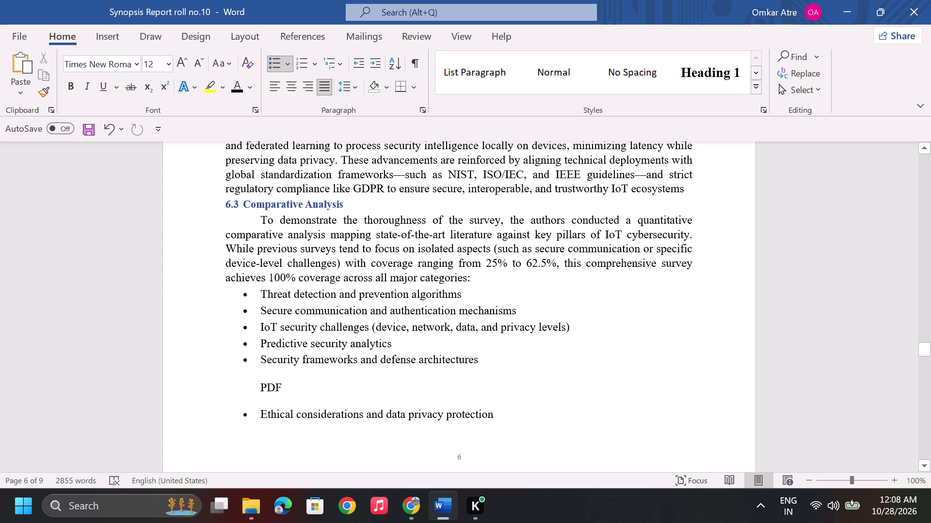
Delete the stray "PDF" line between the security frameworks and ethical considerations bullets.
click(295, 389)
key(BackSpace)
key(BackSpace)
key(BackSpace)
key(BackSpace)
key(BackSpace)
key(BackSpace)
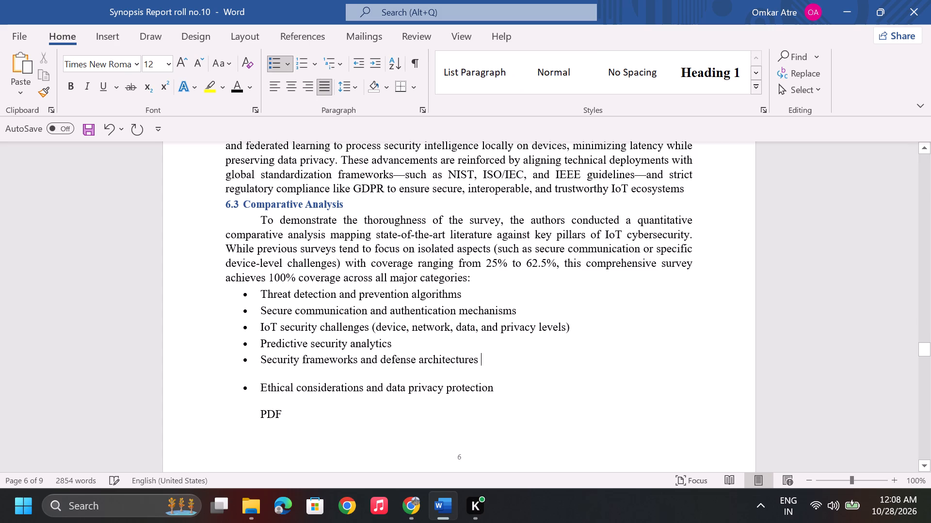
Close the gap above "Ethical considerations and data privacy protection" so it sits directly beneath the security frameworks bullet as its own item.
click(260, 390)
key(BackSpace)
key(BackSpace)
key(BackSpace)
key(BackSpace)
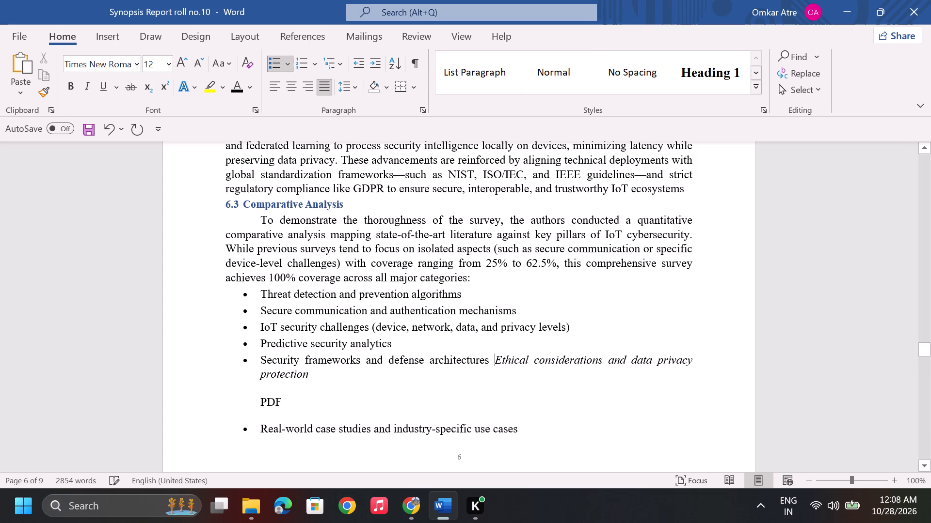
key(Return)
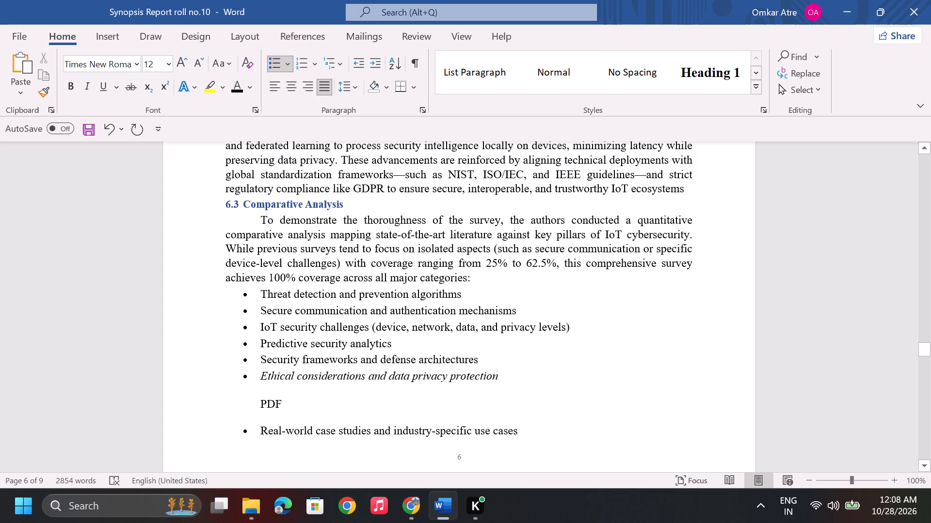
Delete the "PDF" line below the ethical considerations bullet and place "Real-world case studies and industry-specific use cases" directly beneath it as its own bullet.
click(262, 433)
key(BackSpace)
key(BackSpace)
key(BackSpace)
key(BackSpace)
key(BackSpace)
key(BackSpace)
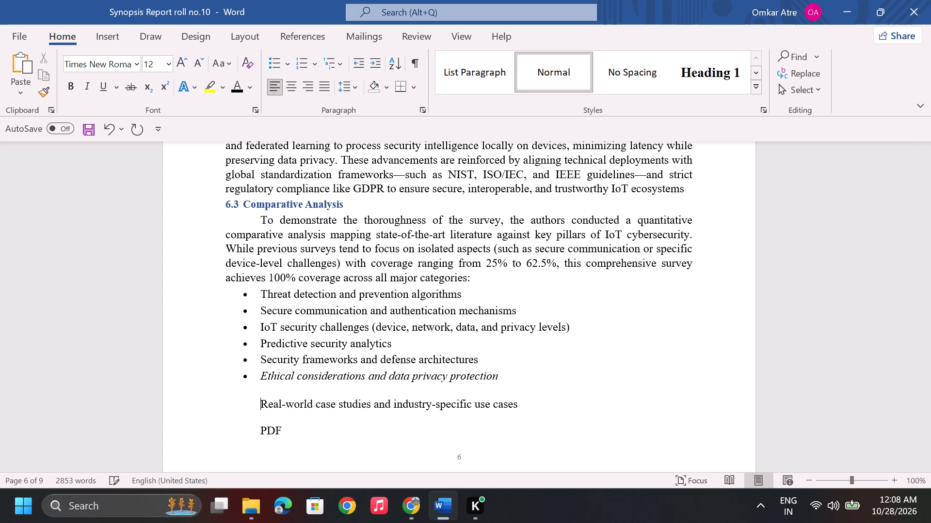
key(BackSpace)
key(BackSpace)
key(BackSpace)
key(Return)
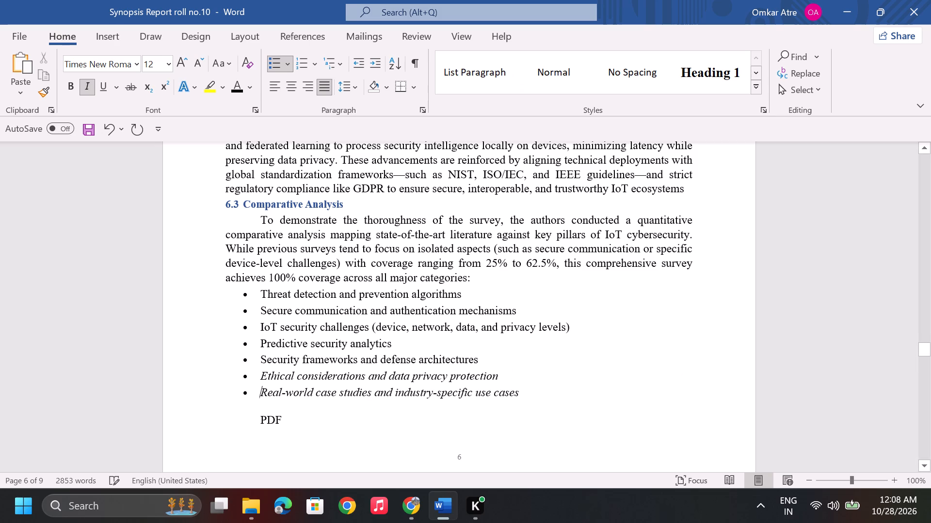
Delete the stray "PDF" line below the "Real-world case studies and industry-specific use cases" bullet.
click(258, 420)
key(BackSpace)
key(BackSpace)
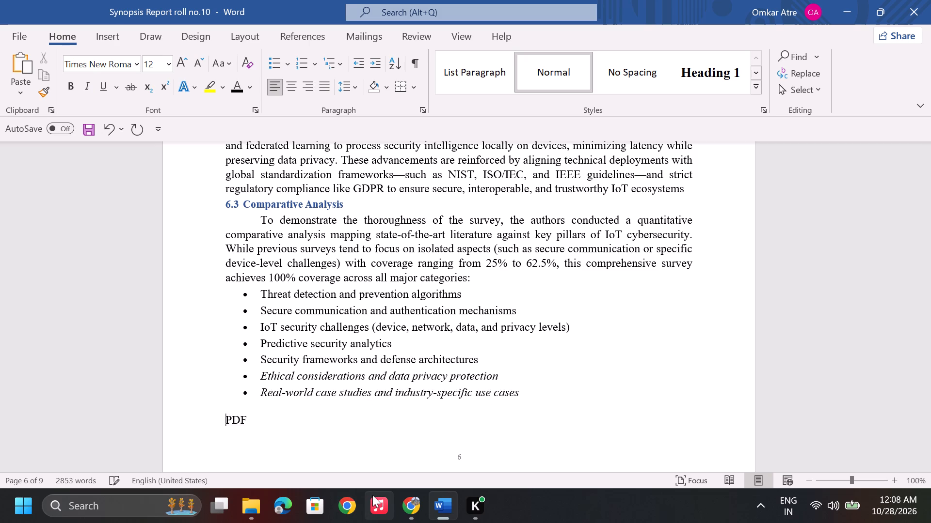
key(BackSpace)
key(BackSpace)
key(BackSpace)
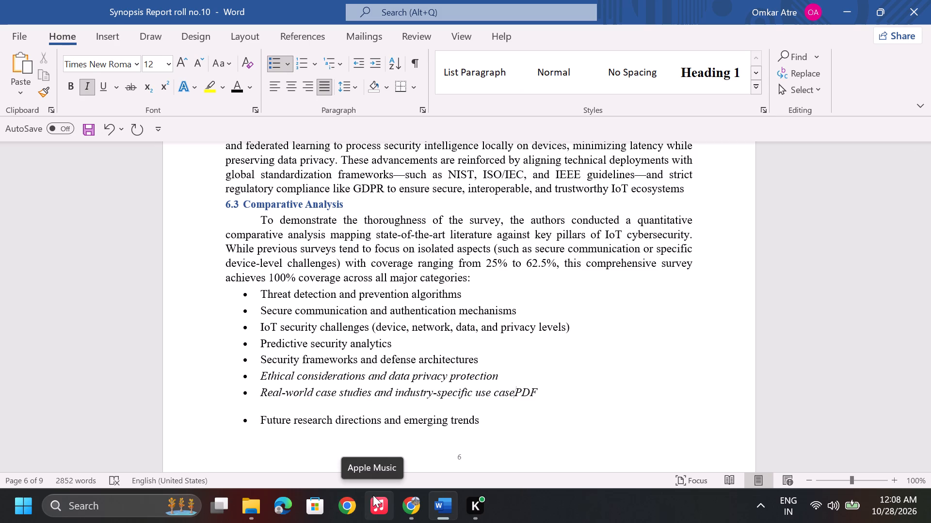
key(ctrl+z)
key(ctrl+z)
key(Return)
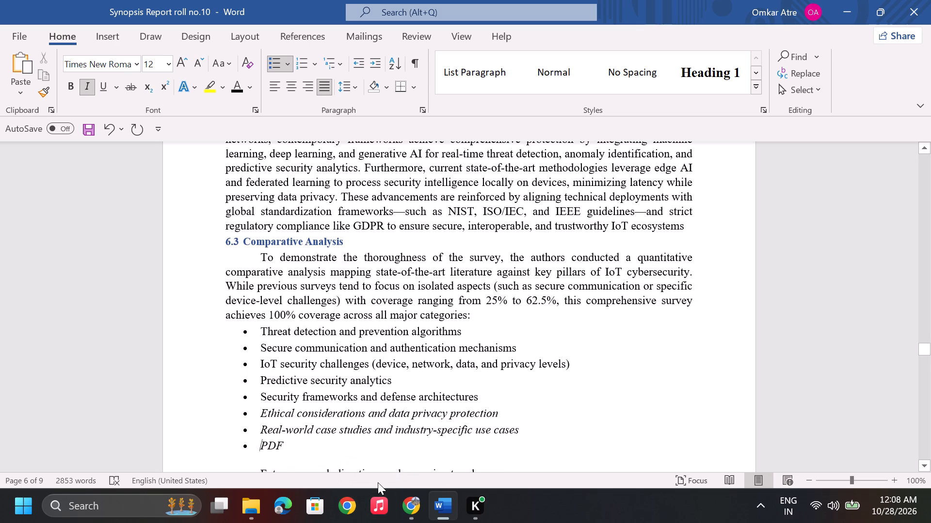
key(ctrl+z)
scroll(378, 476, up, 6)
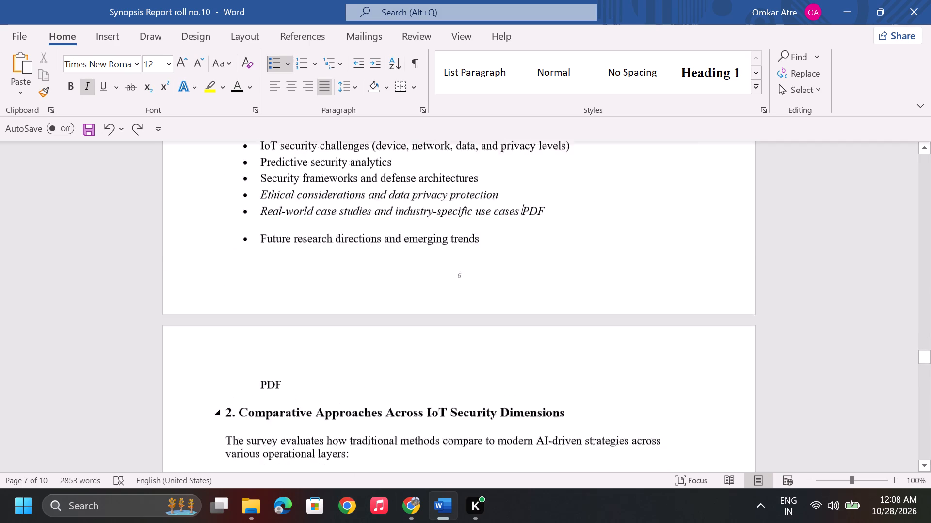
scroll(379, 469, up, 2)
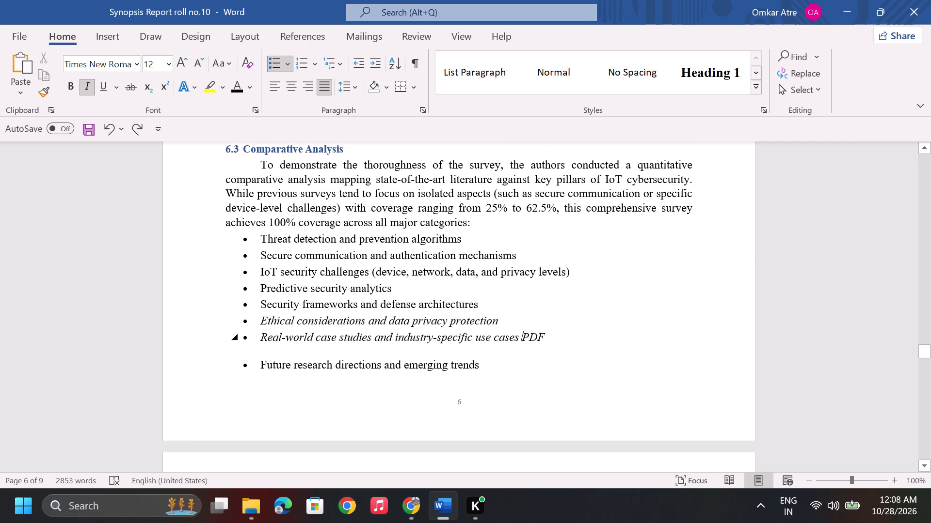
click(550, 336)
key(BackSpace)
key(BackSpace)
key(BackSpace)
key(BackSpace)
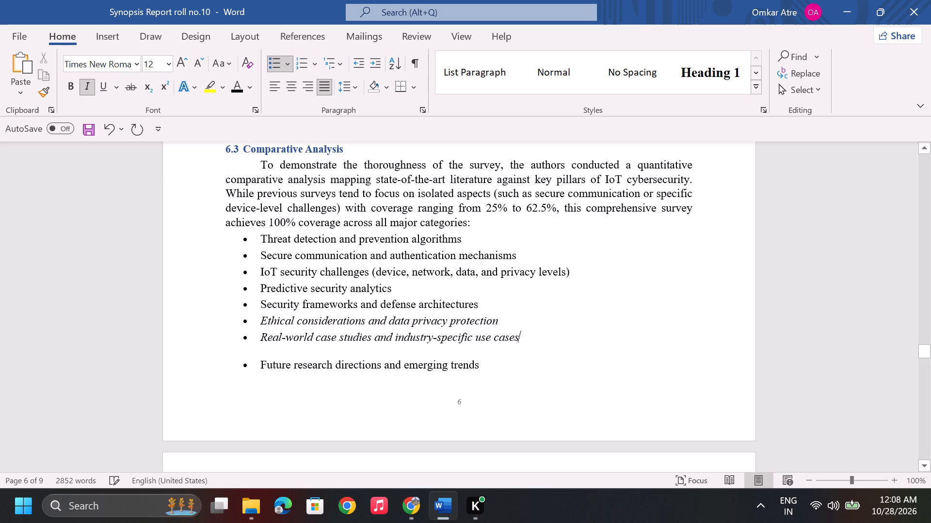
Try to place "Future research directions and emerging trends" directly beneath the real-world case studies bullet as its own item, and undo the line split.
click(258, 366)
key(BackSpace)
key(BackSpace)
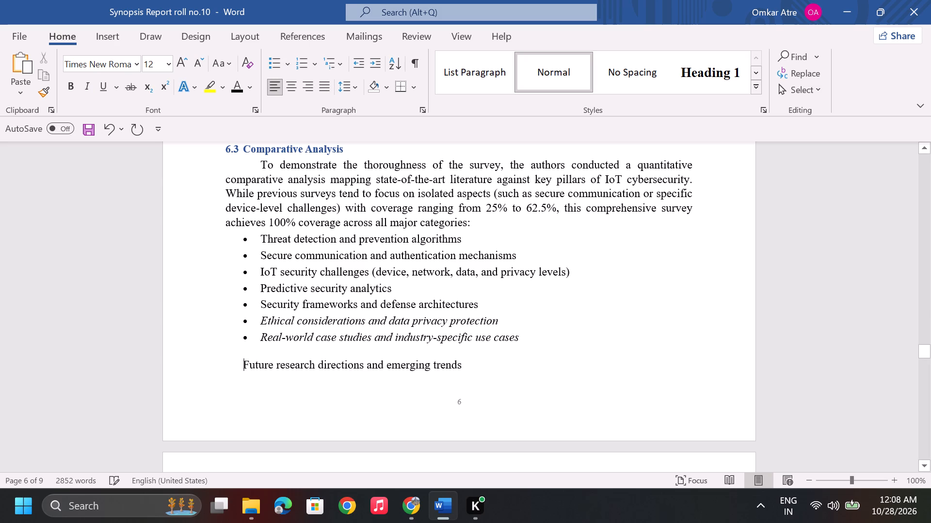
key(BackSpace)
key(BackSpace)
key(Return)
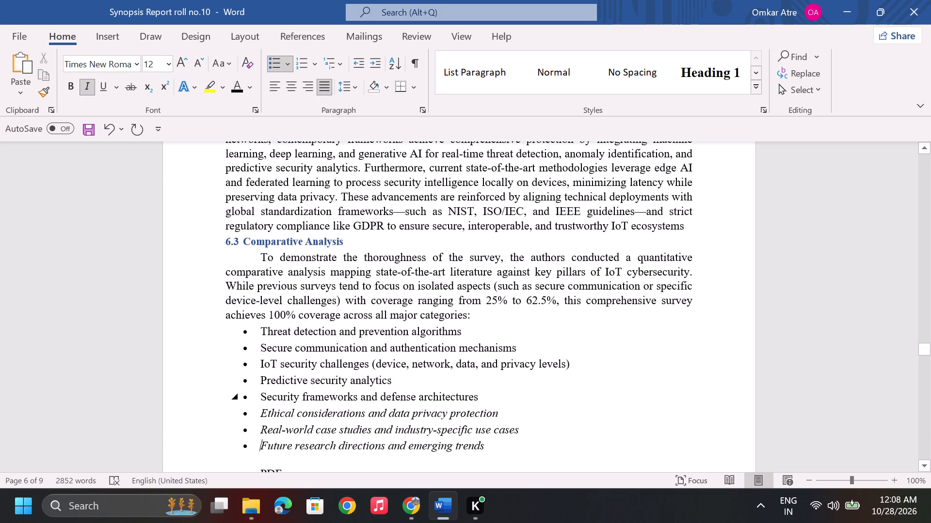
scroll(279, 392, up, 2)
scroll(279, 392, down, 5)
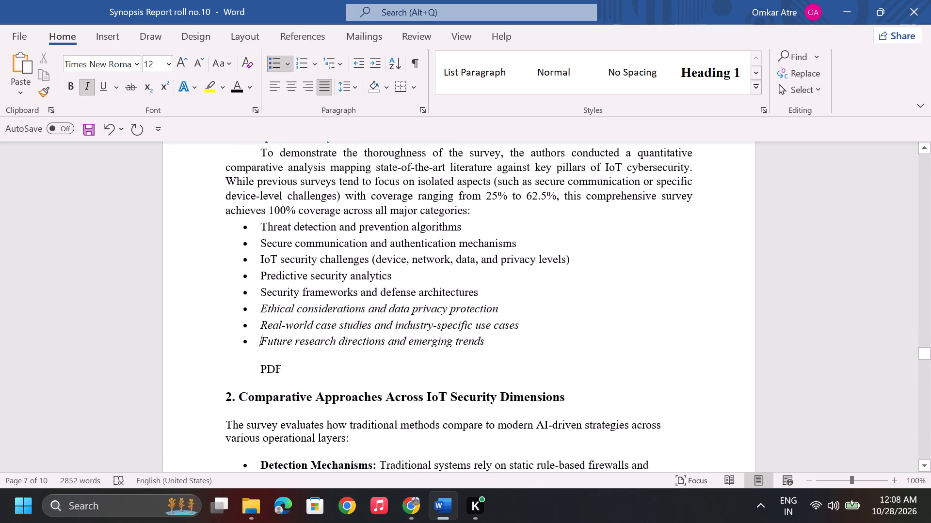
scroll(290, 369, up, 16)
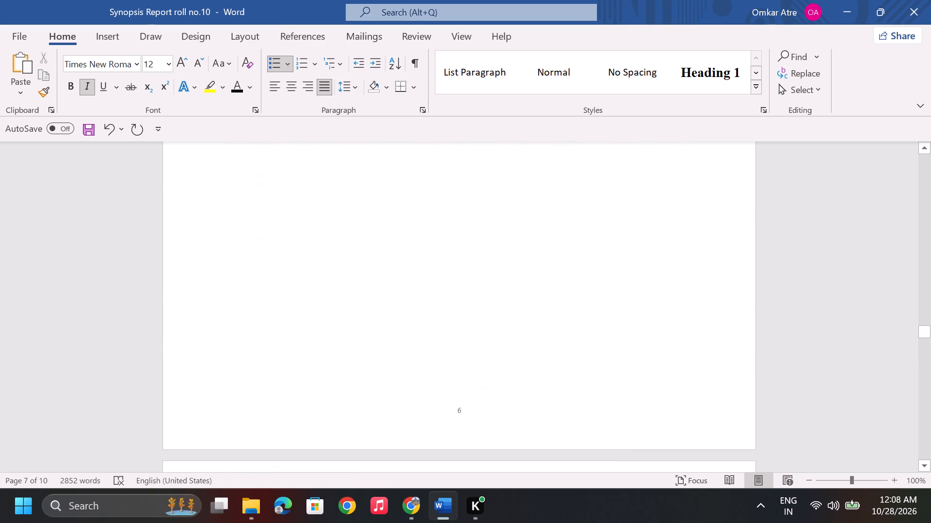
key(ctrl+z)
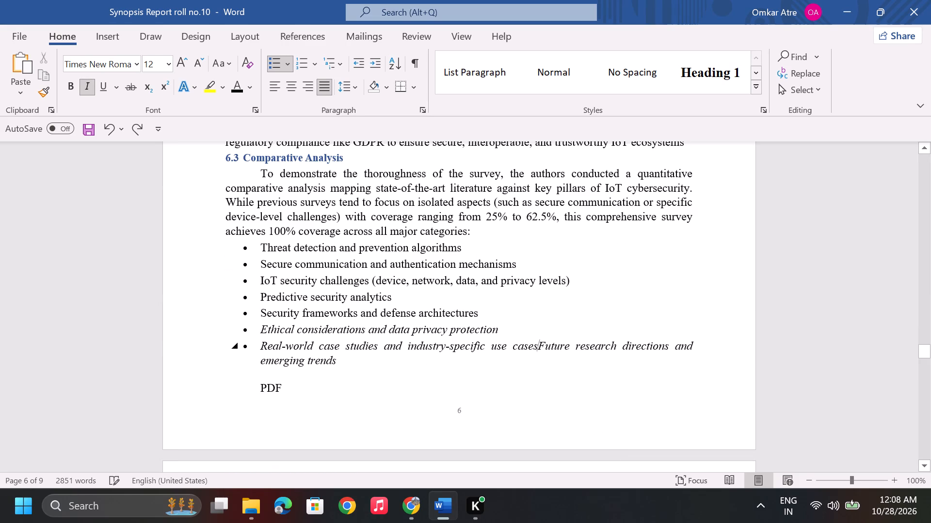
Delete the real-world case studies and future research directions bullet text together with the "PDF" line below it.
drag(289, 394, 284, 391)
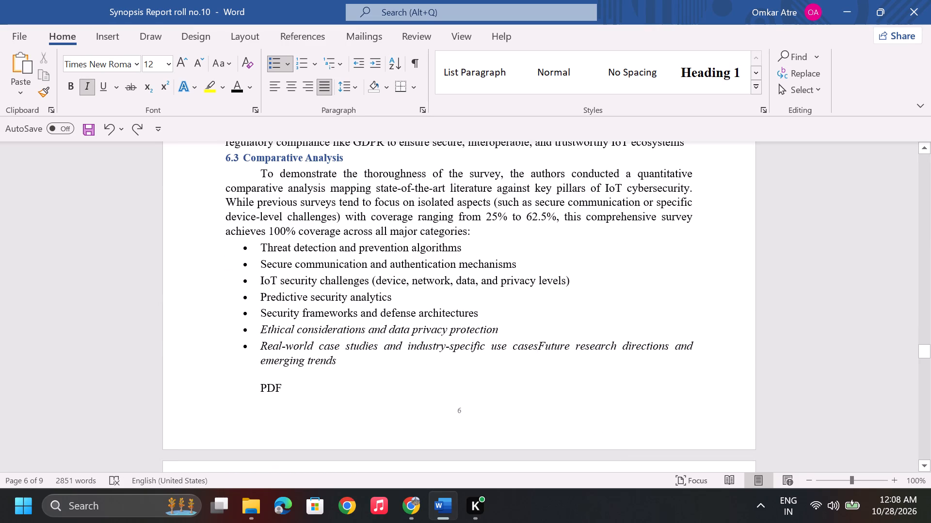
drag(284, 391, 229, 344)
key(BackSpace)
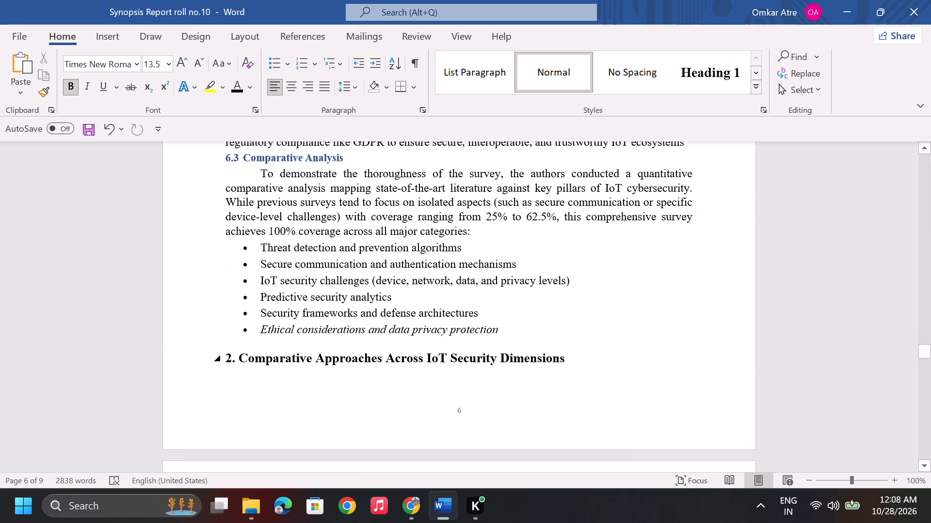
Add blank lines after the "Ethical considerations and data privacy protection" bullet to separate it from the "2. Comparative Approaches" heading.
click(505, 328)
key(Return)
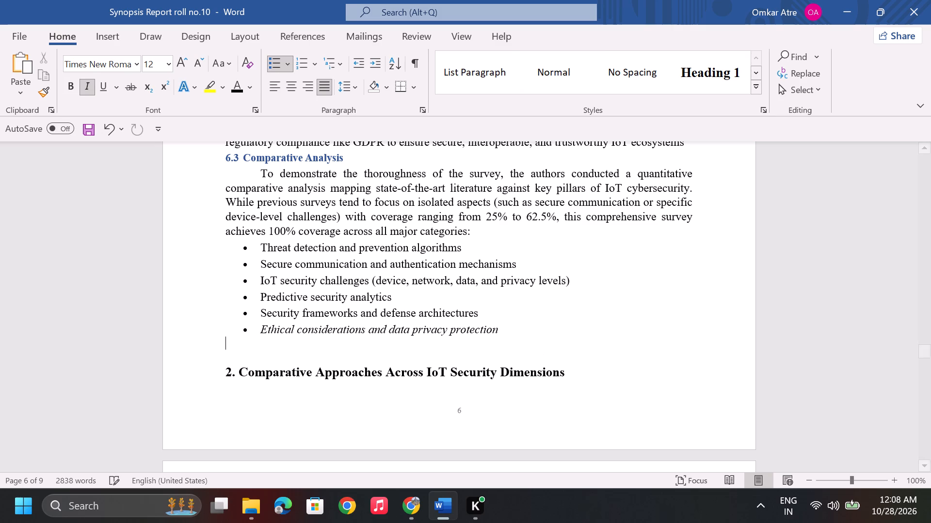
key(Return)
Copy the "Security frameworks and defense architectures" bullet's formatting onto the "Ethical considerations and data privacy protection" bullet.
drag(508, 328, 272, 333)
click(314, 337)
click(342, 315)
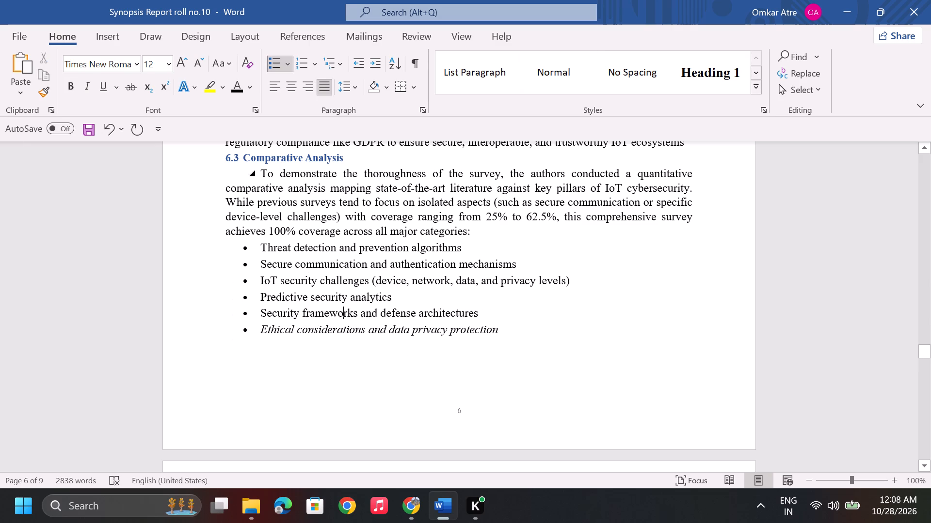
click(40, 90)
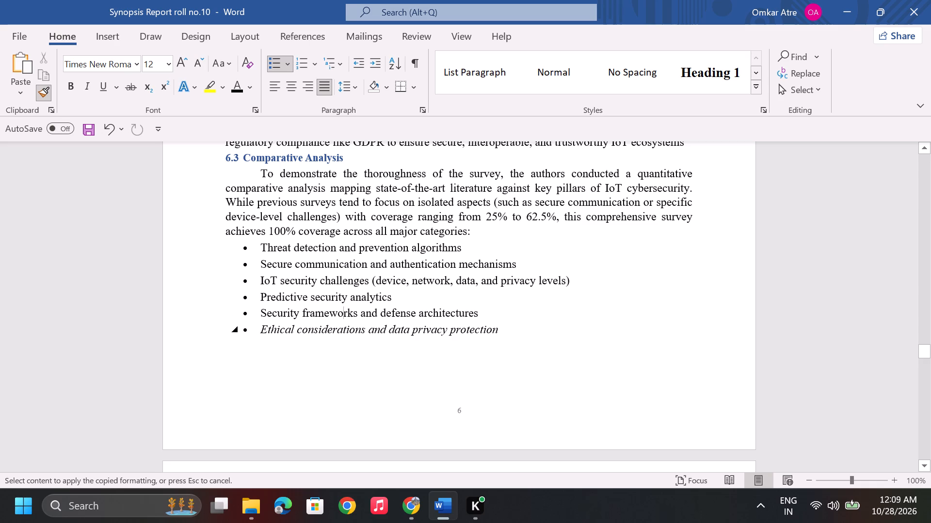
drag(261, 329, 515, 336)
click(346, 336)
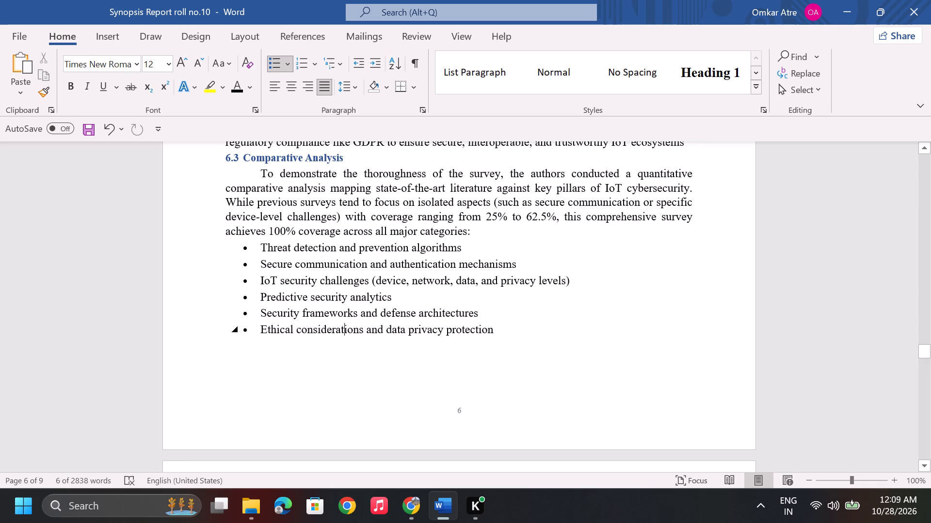
Review the 6.3 bullet list and the pasted "Comparative Approaches Across IoT Security Dimensions" content that runs down to section 7.
scroll(355, 338, up, 5)
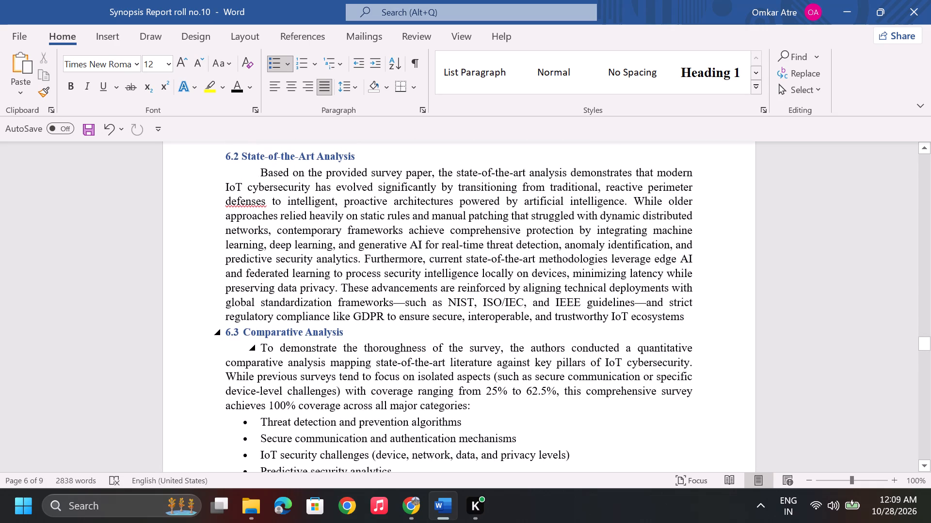
scroll(362, 338, down, 7)
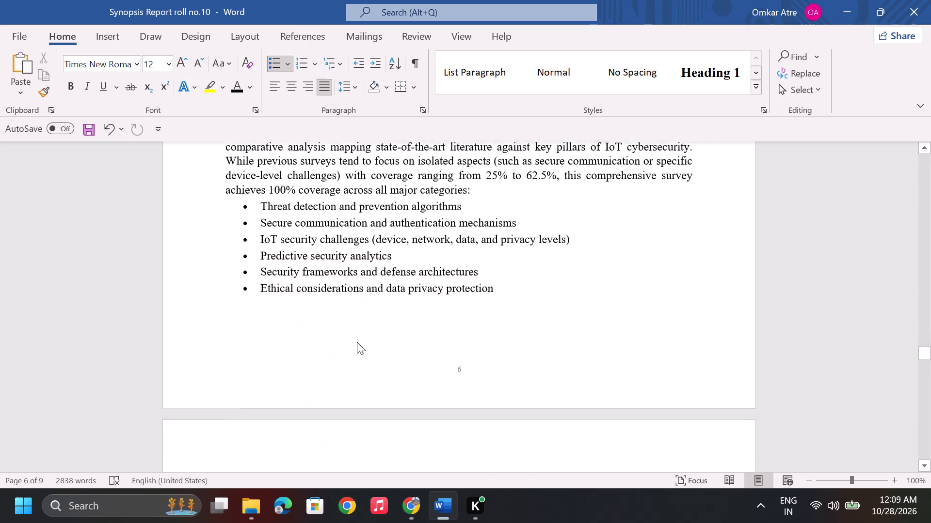
scroll(357, 342, down, 5)
scroll(247, 303, up, 10)
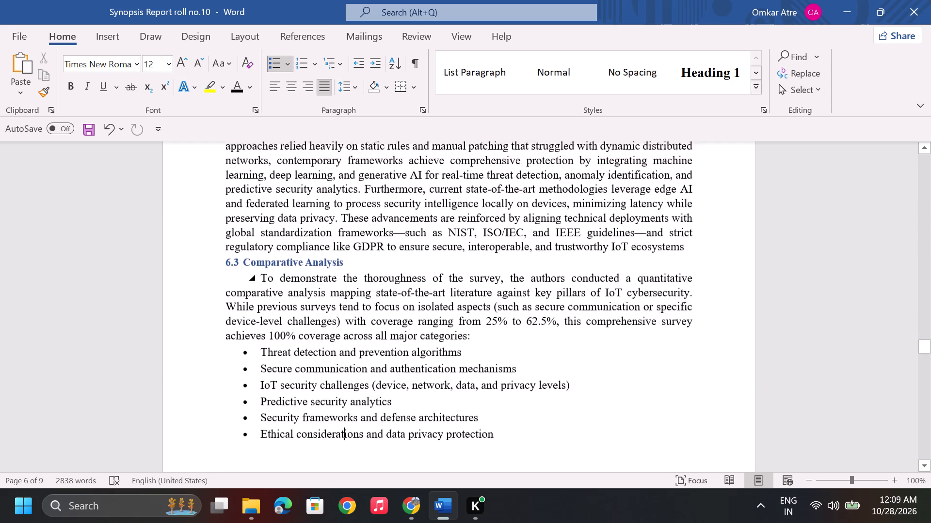
scroll(254, 296, up, 2)
scroll(254, 296, down, 16)
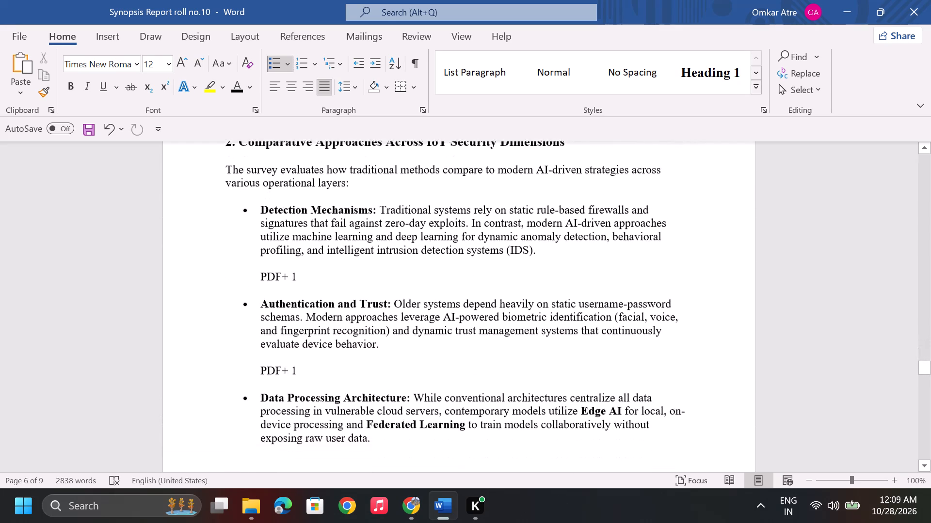
scroll(254, 296, down, 6)
scroll(254, 296, up, 5)
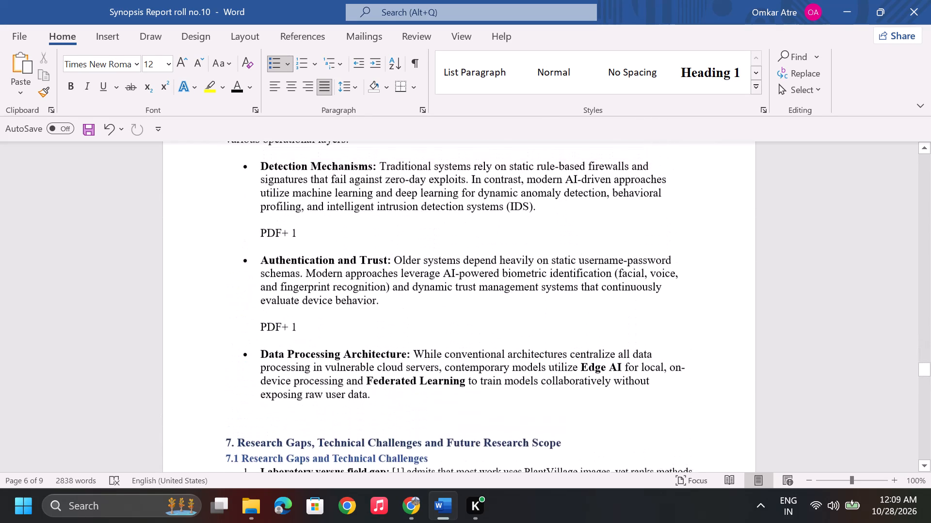
scroll(254, 296, up, 10)
scroll(254, 296, down, 2)
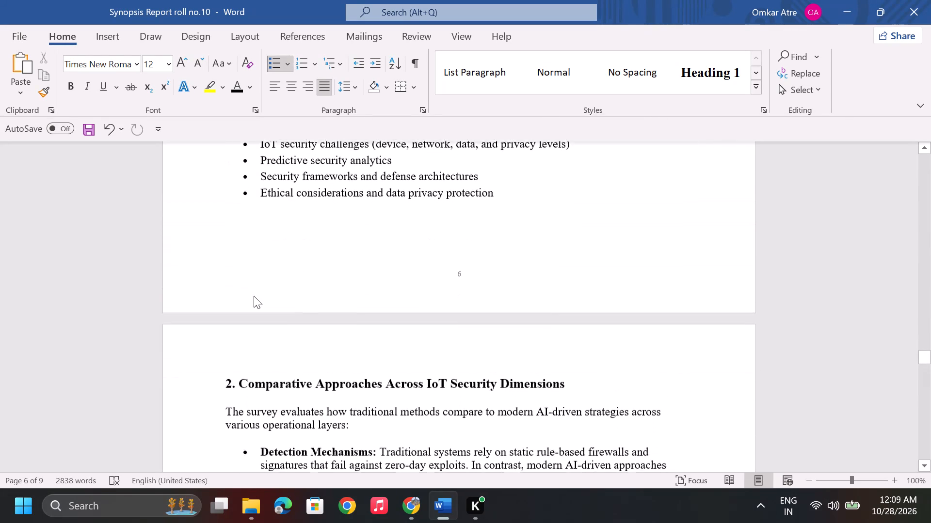
scroll(254, 296, down, 2)
scroll(263, 310, up, 9)
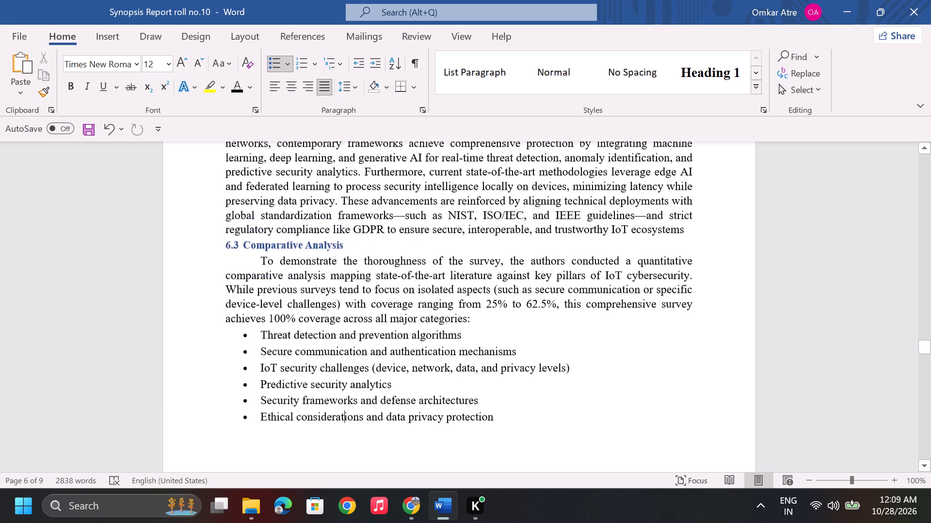
Copy the formatting of the bold "Relevance:" label above section 6.2 onto the "2. Comparative Approaches Across IoT Security Dimensions" heading.
scroll(277, 288, up, 8)
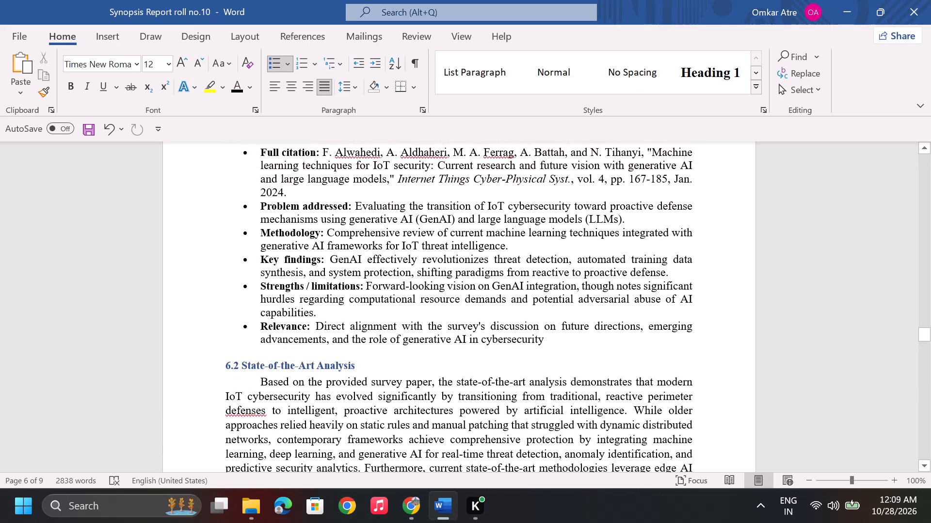
click(279, 327)
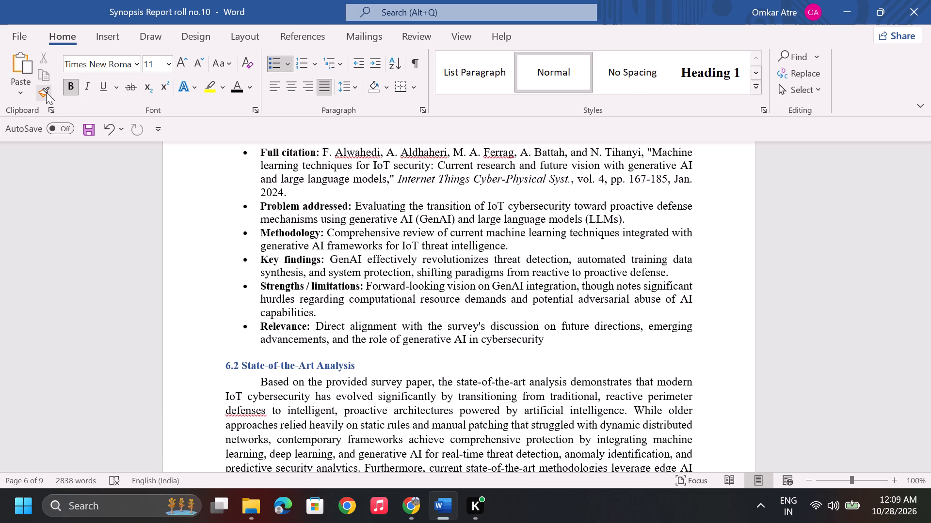
click(46, 92)
scroll(314, 306, down, 17)
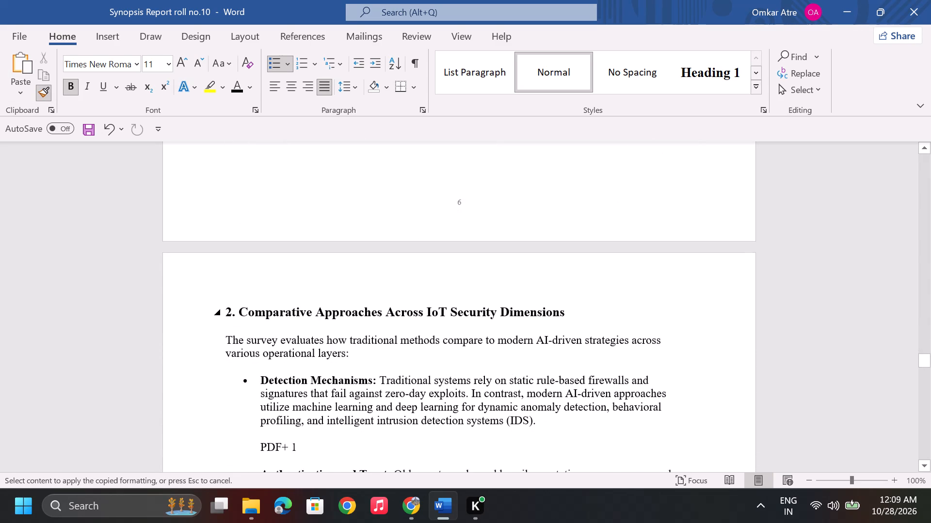
drag(571, 313, 198, 318)
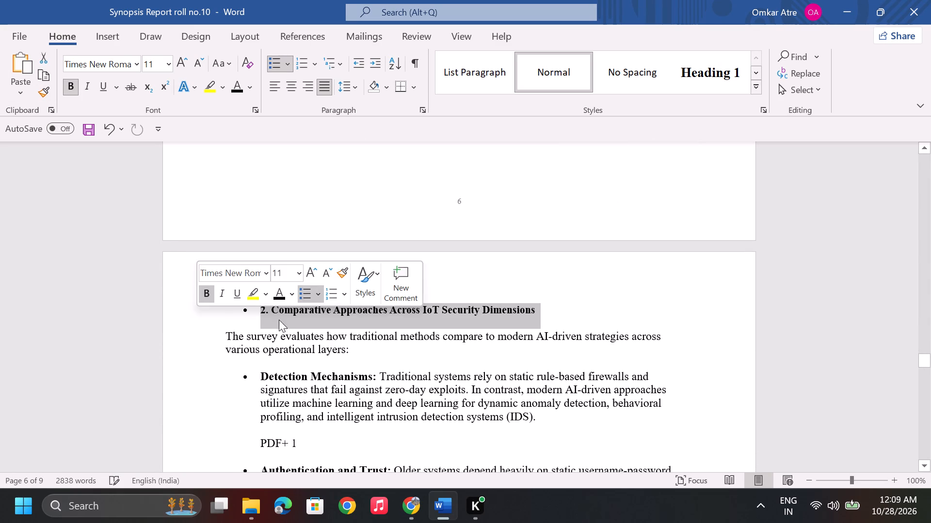
click(300, 323)
Remove the bullet and indent from the "2. Comparative Approaches Across IoT Security Dimensions" heading so it starts at the page margin.
scroll(320, 323, up, 5)
scroll(320, 323, down, 4)
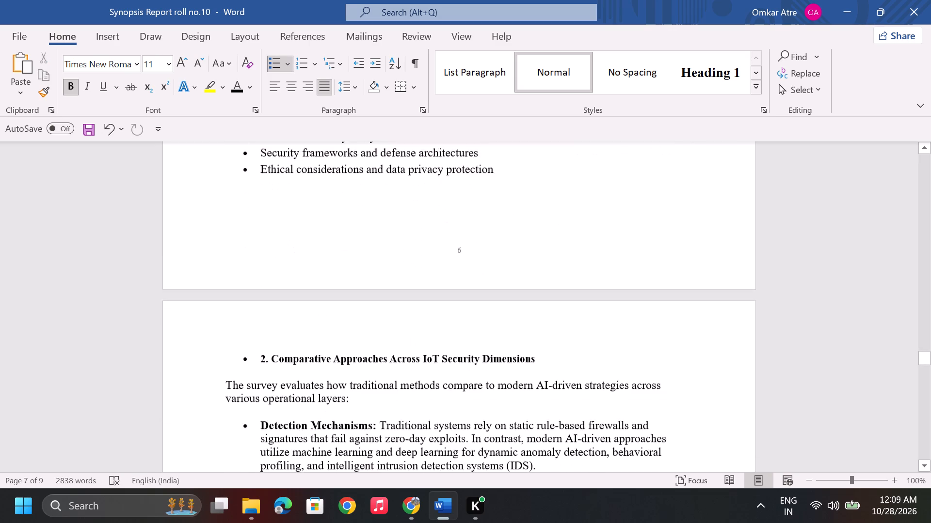
scroll(320, 321, up, 10)
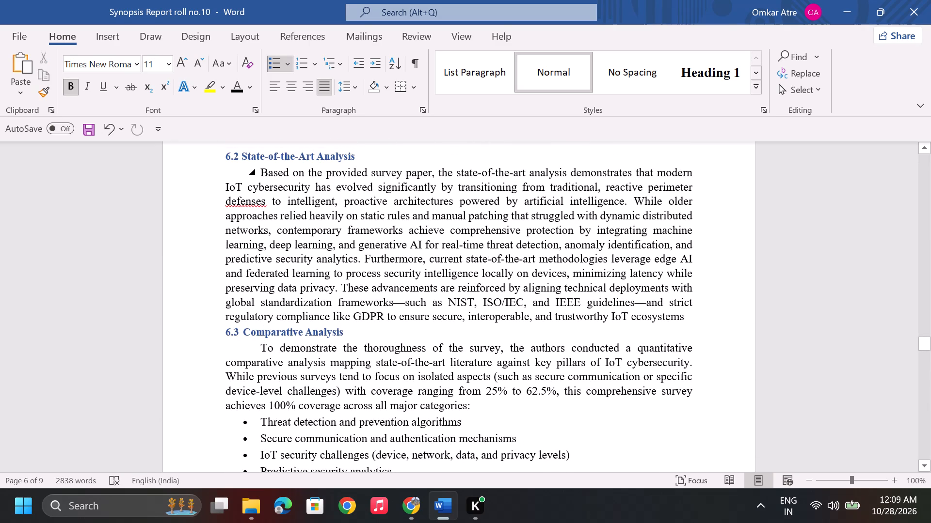
scroll(276, 308, down, 12)
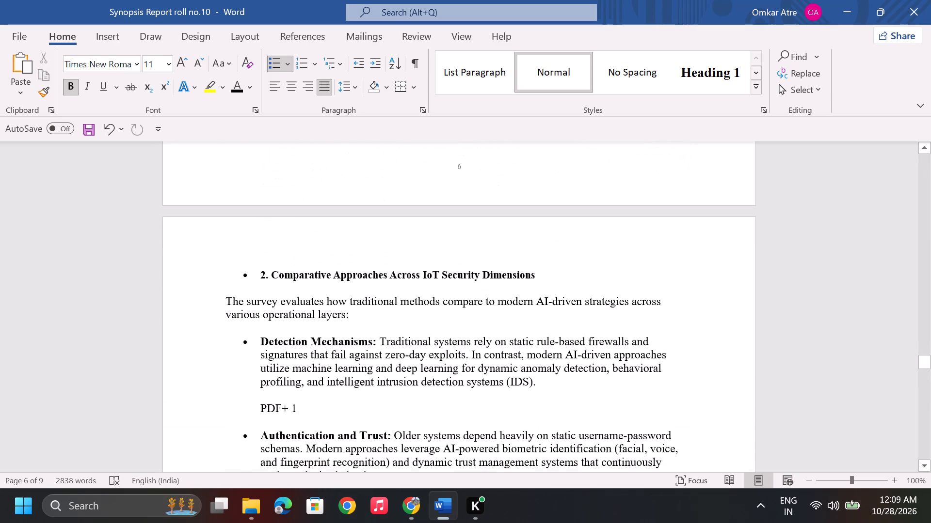
scroll(273, 310, up, 8)
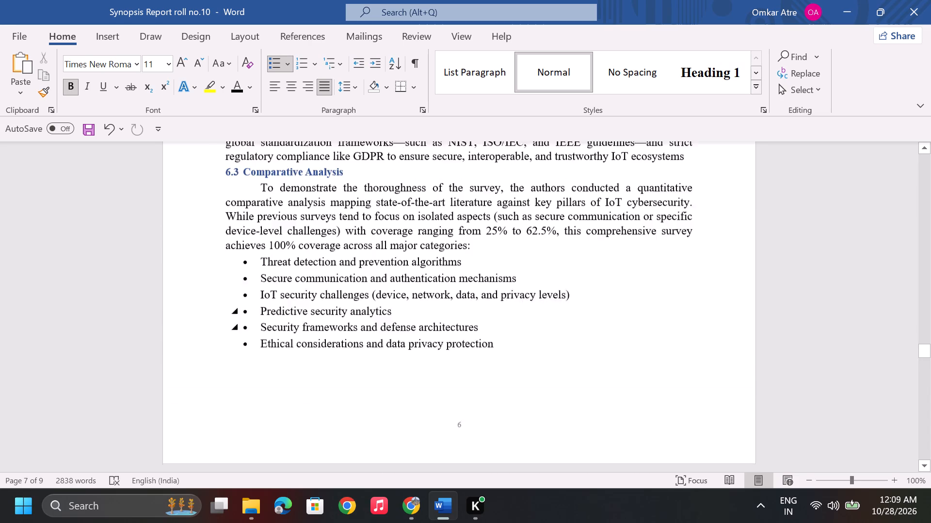
scroll(249, 340, down, 7)
click(259, 312)
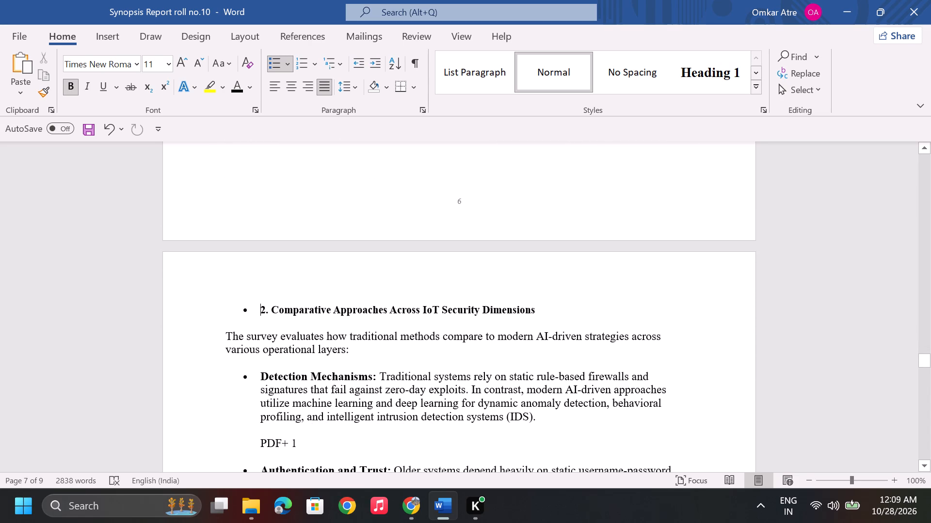
key(BackSpace)
key(BackSpace)
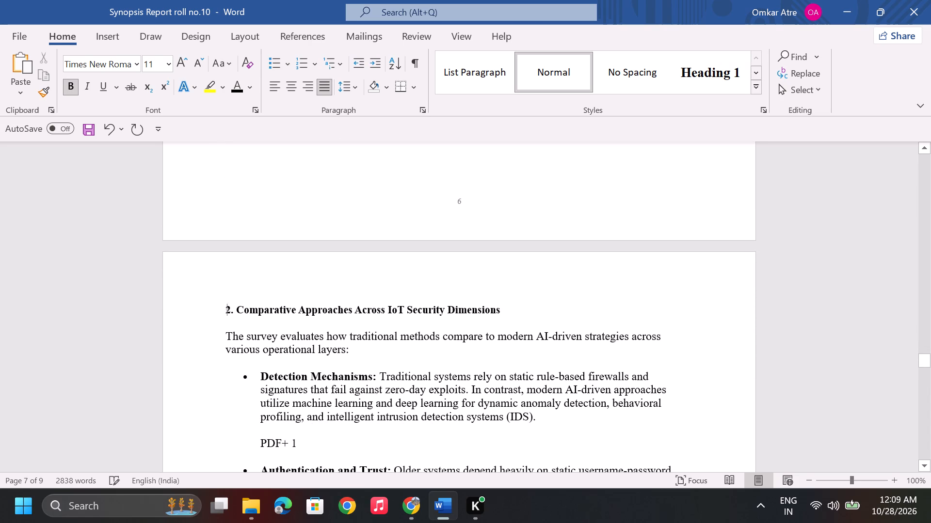
Review the literature review from Research Paper 4 through 6.2 and 6.3 down to the comparative approaches text.
scroll(294, 307, up, 13)
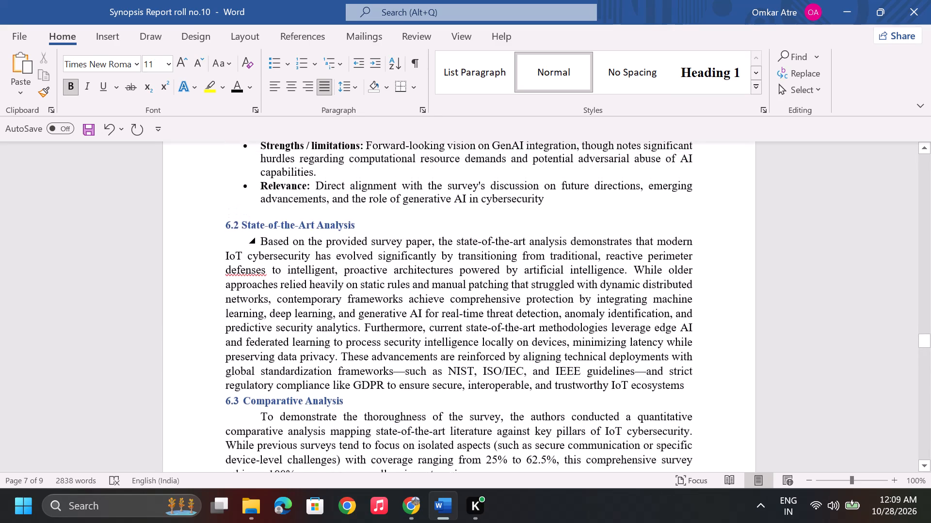
scroll(294, 307, up, 15)
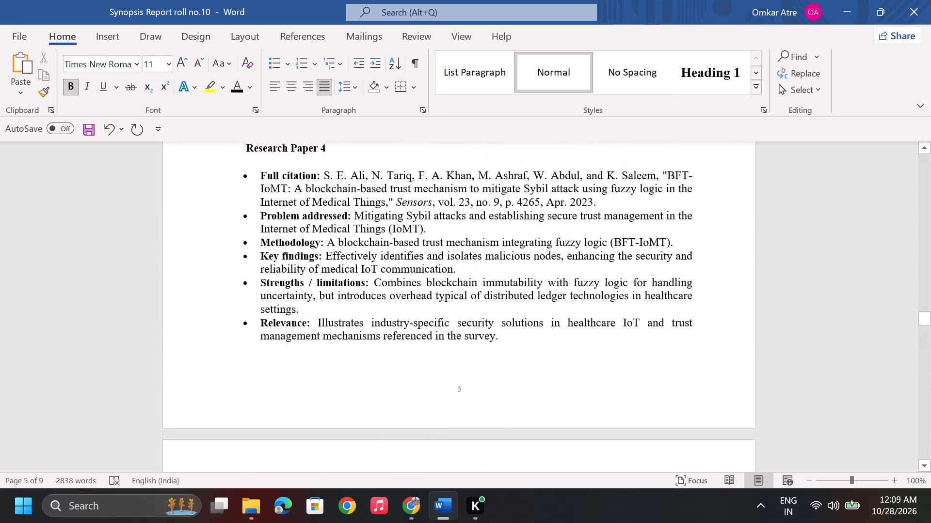
scroll(285, 300, down, 19)
scroll(284, 299, down, 8)
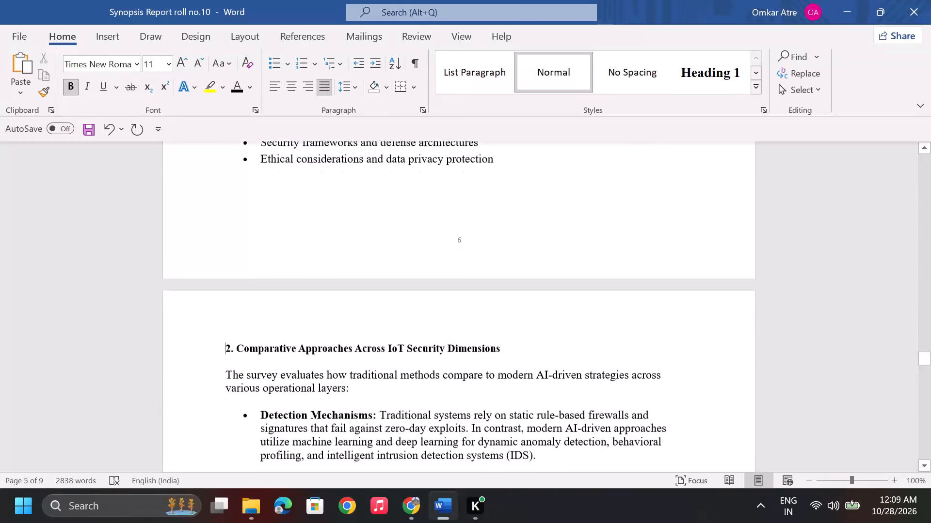
scroll(284, 299, up, 6)
scroll(284, 299, down, 5)
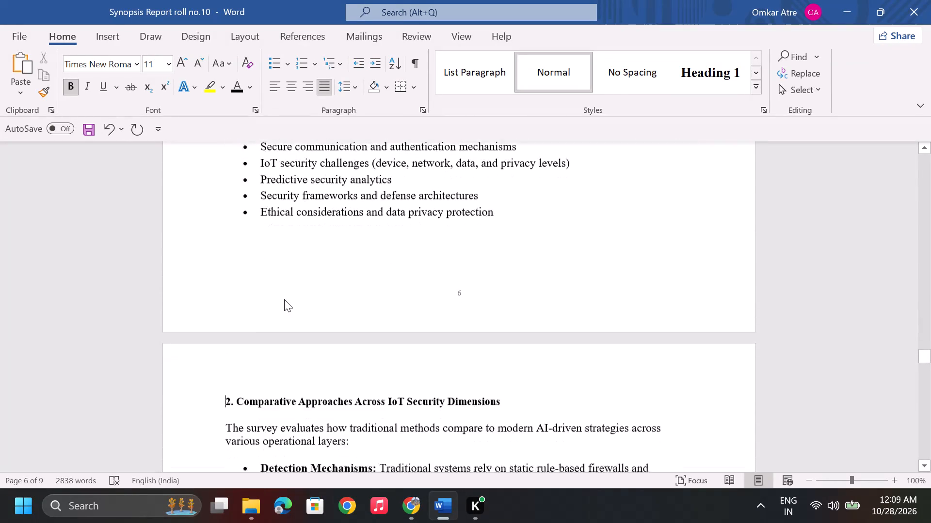
scroll(284, 299, down, 6)
scroll(315, 236, up, 2)
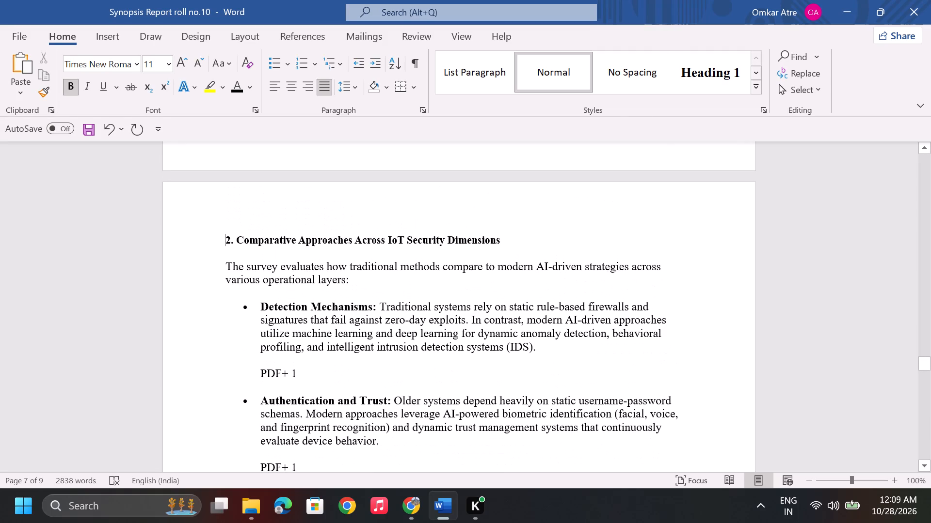
Copy the "2. Comparative Approaches" heading's formatting onto the "Detection Mechanisms:", "Authentication and Trust:" and "Data Processing Architecture:" bullet labels.
click(309, 239)
click(38, 91)
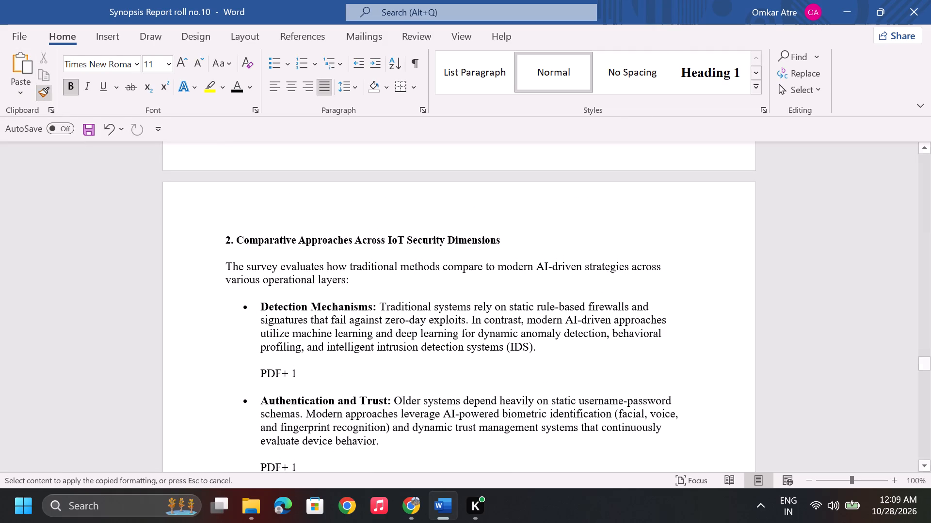
drag(376, 308, 237, 308)
click(285, 314)
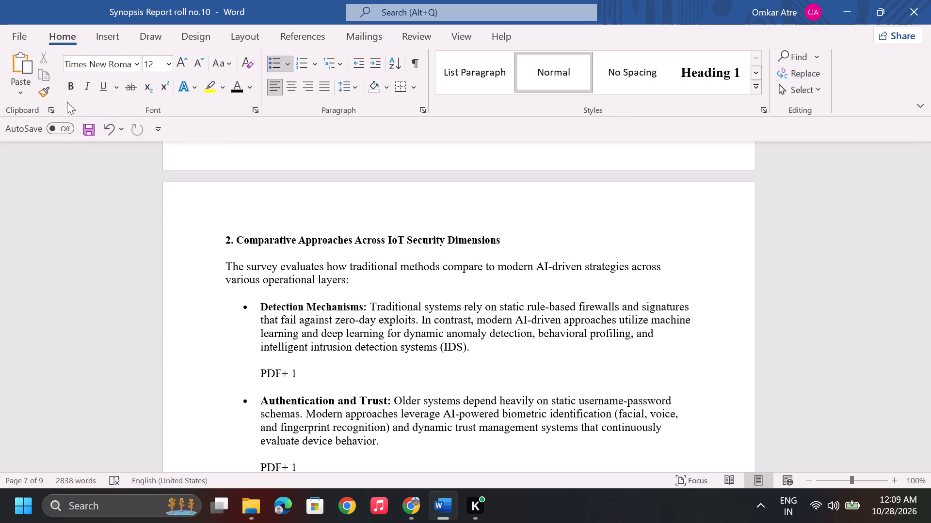
click(318, 309)
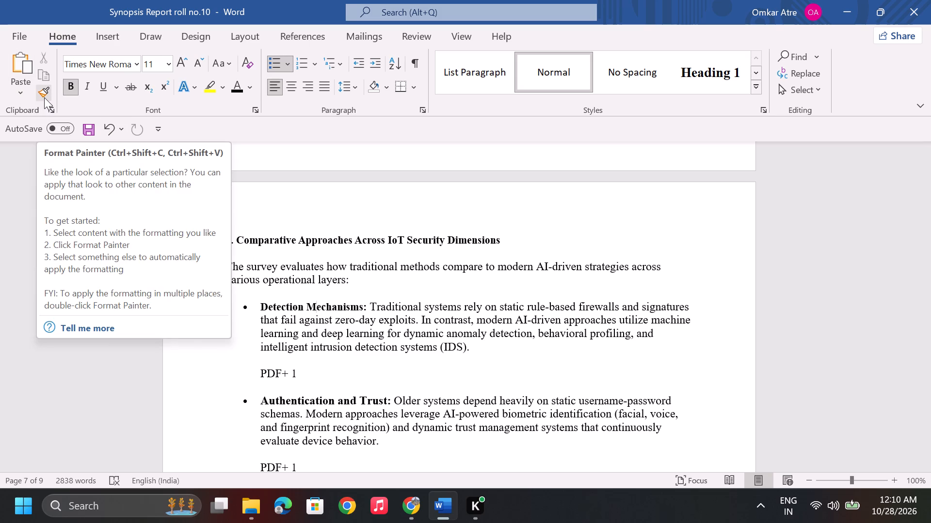
click(46, 96)
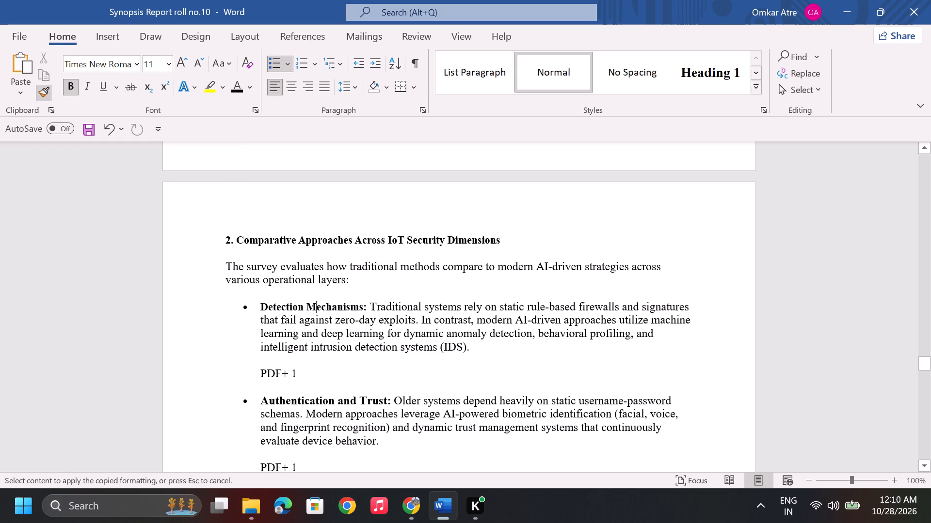
drag(392, 402, 267, 400)
click(321, 403)
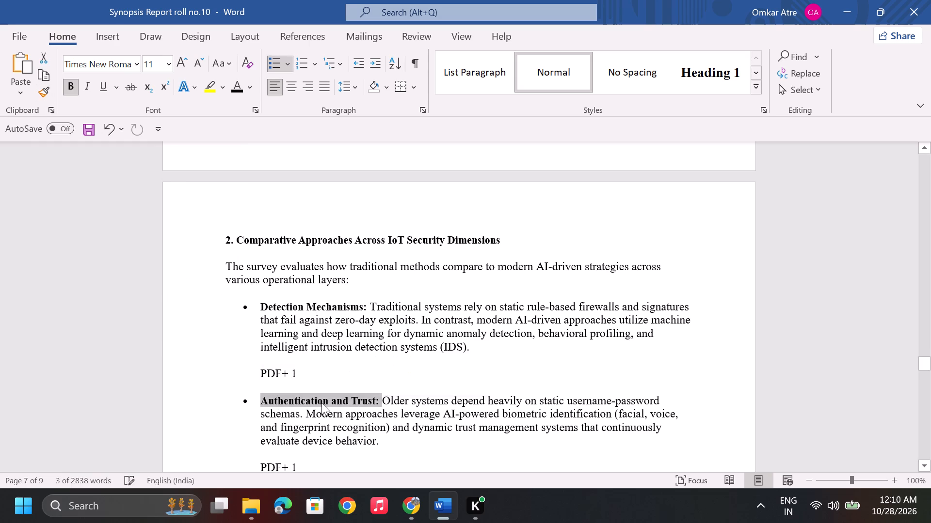
scroll(336, 394, down, 3)
click(40, 91)
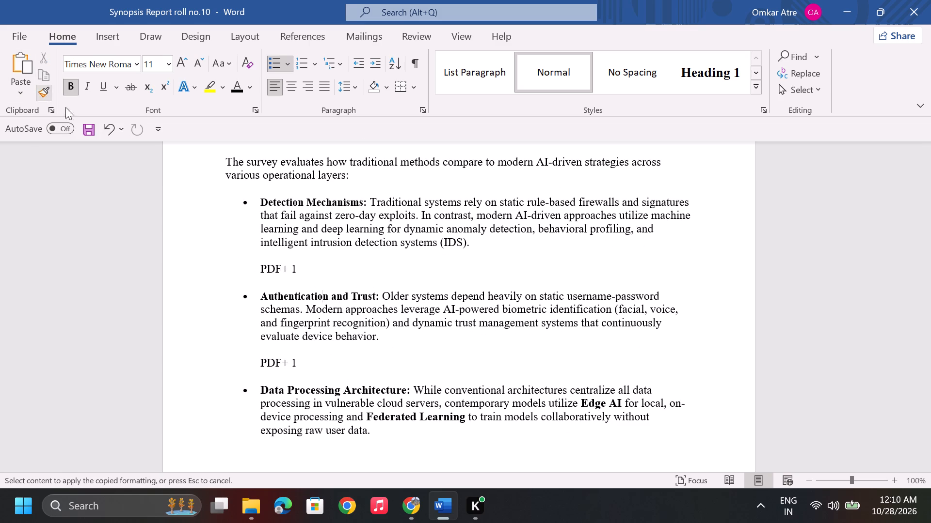
drag(415, 393, 266, 387)
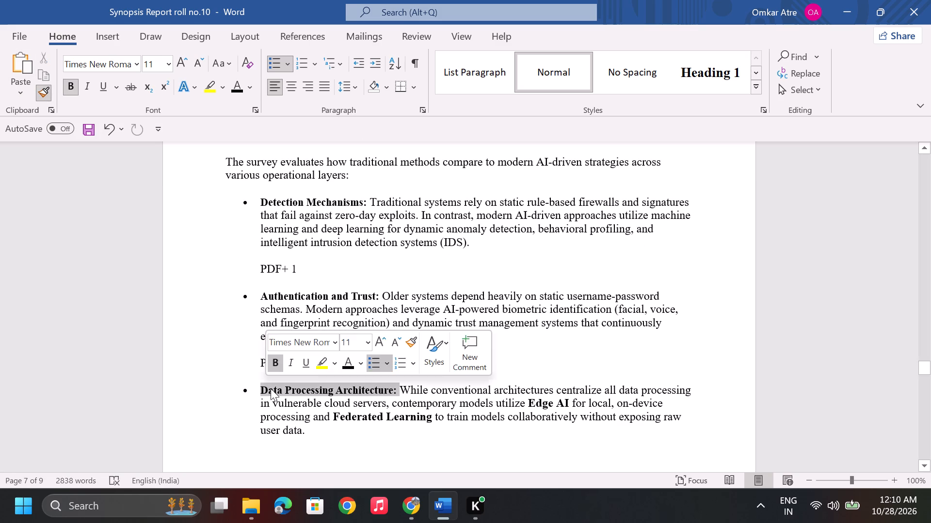
click(278, 391)
Delete the two stray "PDF+ 1" lines beneath the Authentication and Trust and Detection Mechanisms bullets.
scroll(335, 374, down, 4)
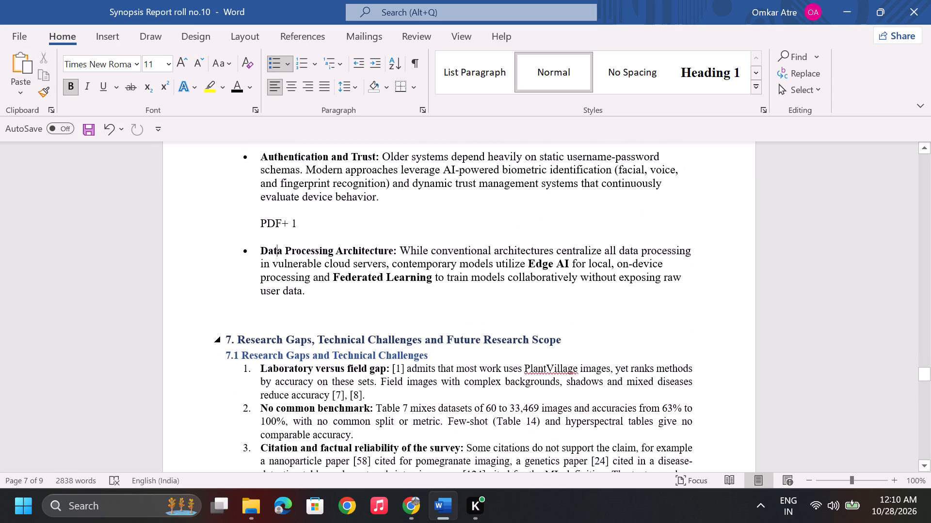
scroll(320, 333, up, 7)
scroll(320, 331, down, 2)
drag(305, 398, 286, 398)
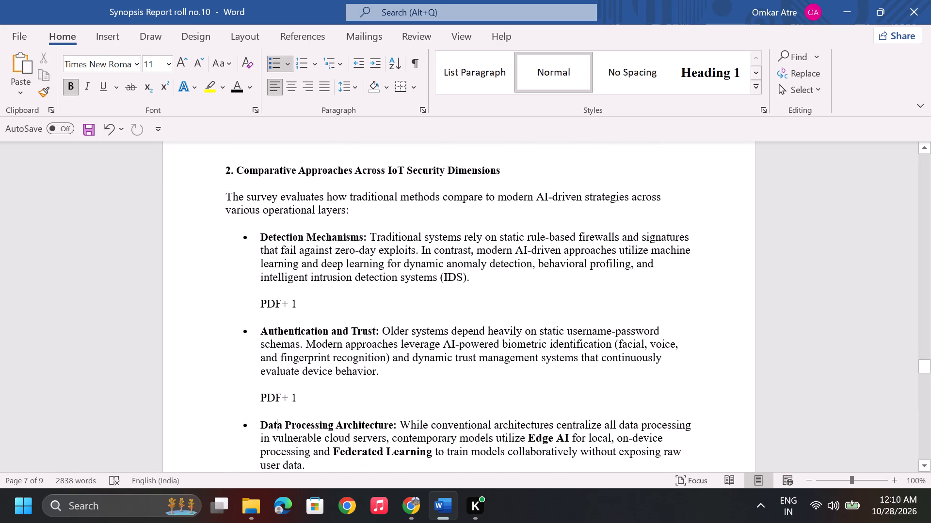
drag(286, 398, 235, 401)
key(BackSpace)
drag(317, 305, 186, 303)
key(BackSpace)
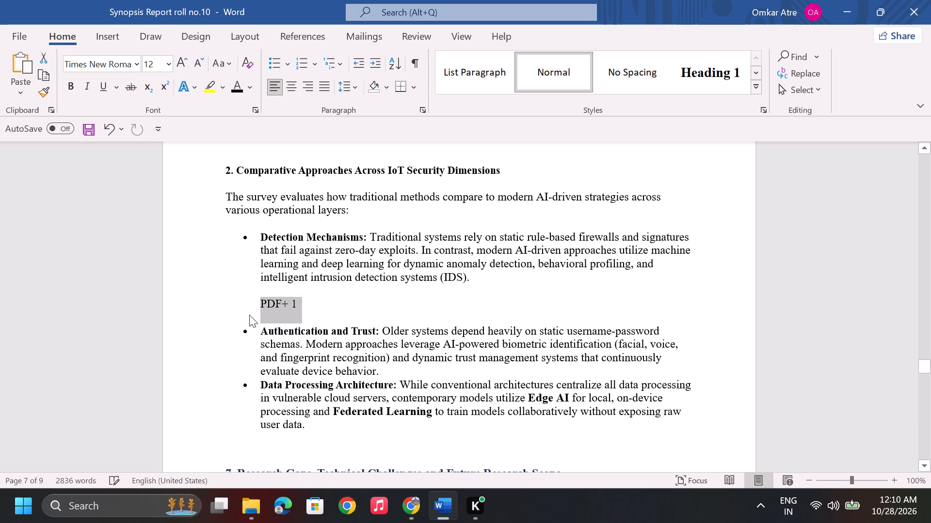
Remove the extra blank line between the Data Processing Architecture bullet and the section 7 heading.
scroll(341, 216, up, 4)
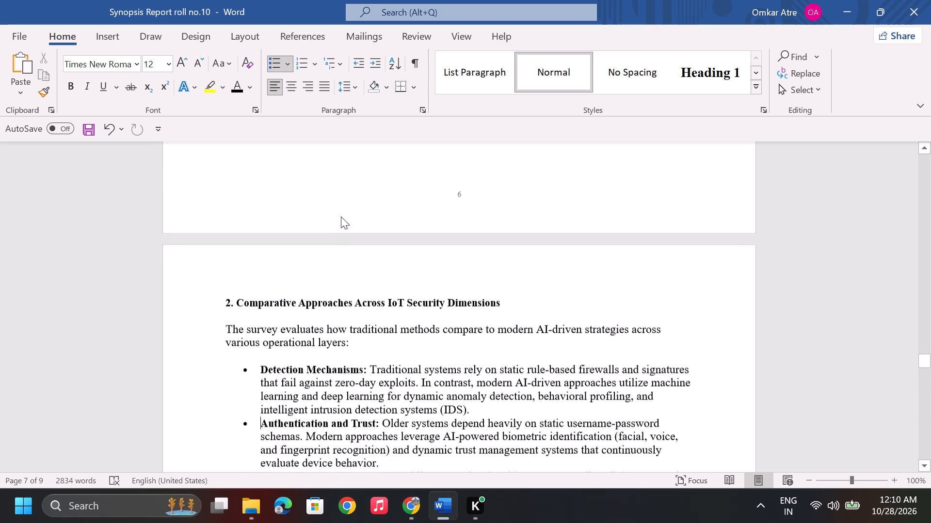
scroll(341, 216, down, 8)
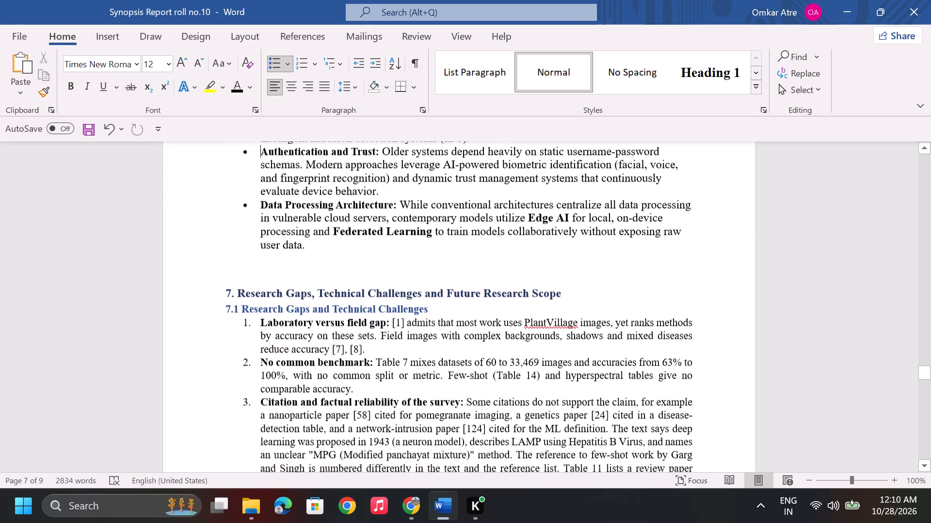
click(319, 271)
key(BackSpace)
scroll(430, 285, down, 2)
drag(444, 217, 266, 192)
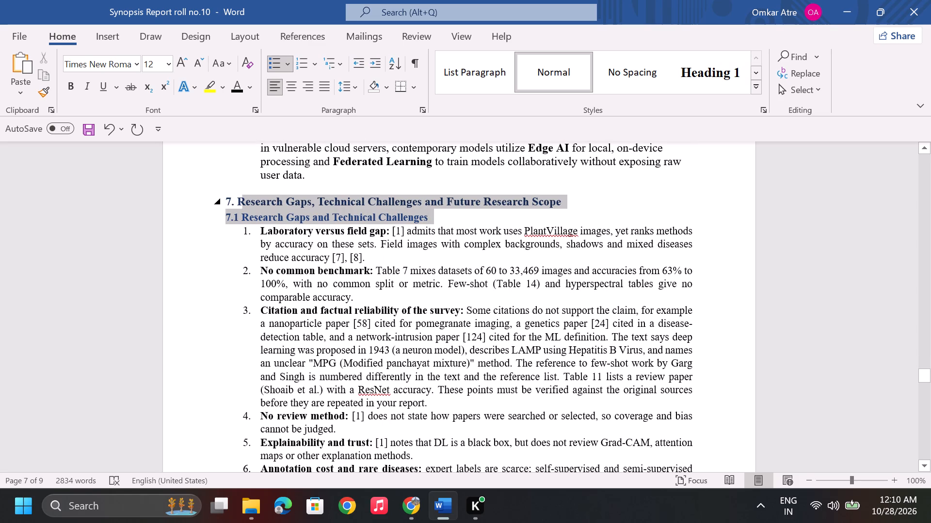
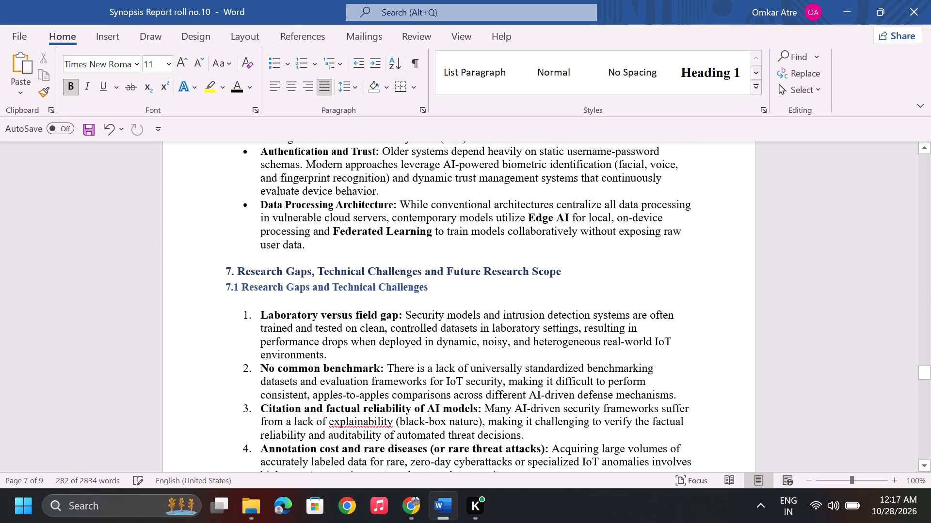
click(302, 206)
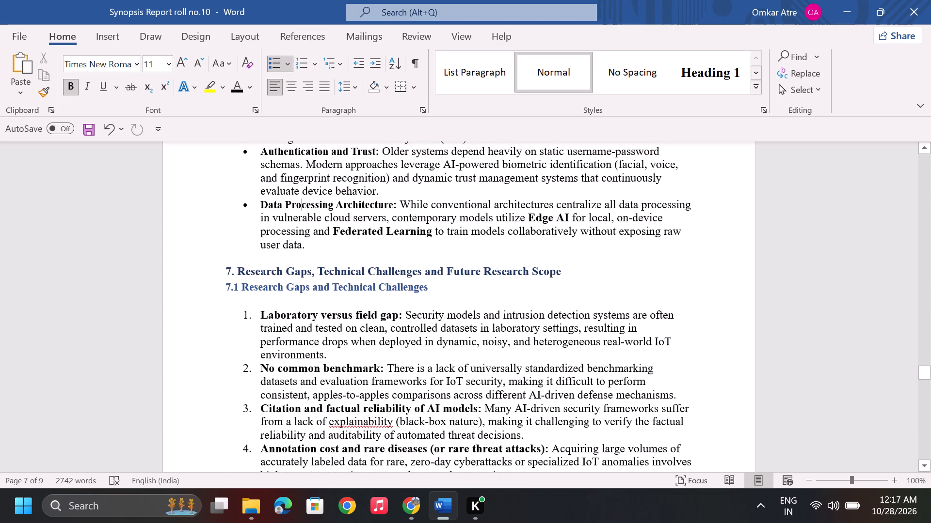
click(42, 87)
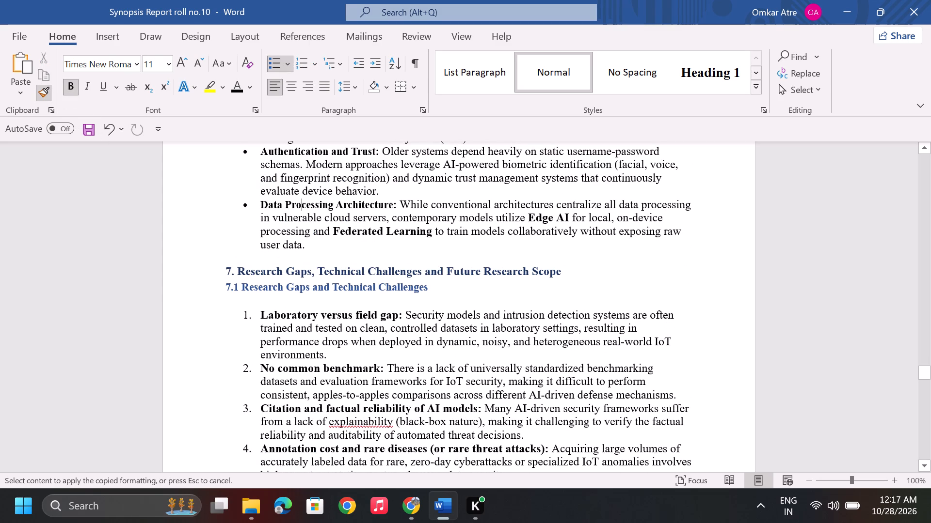
drag(401, 318, 253, 317)
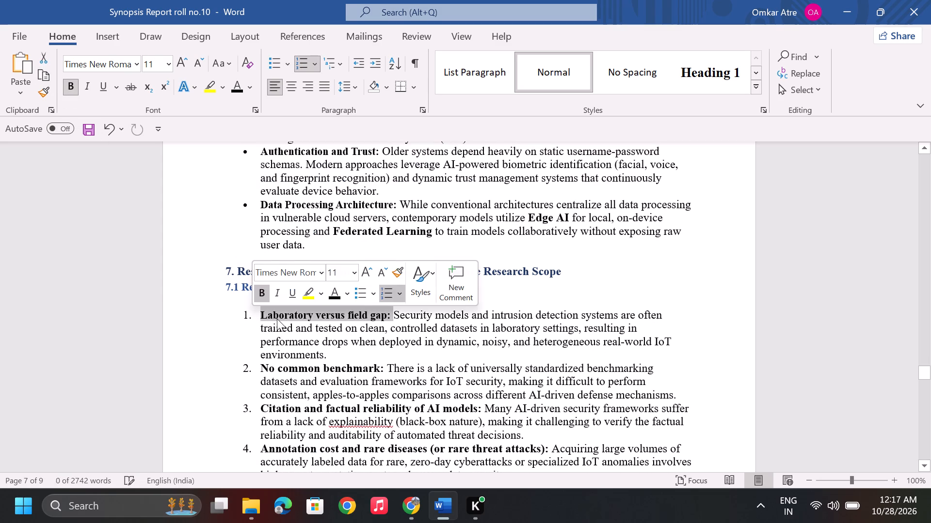
click(278, 319)
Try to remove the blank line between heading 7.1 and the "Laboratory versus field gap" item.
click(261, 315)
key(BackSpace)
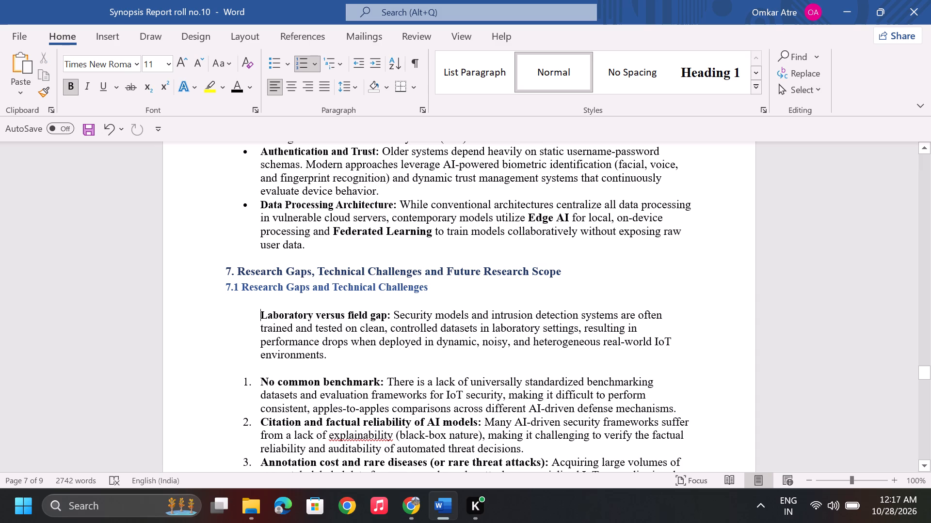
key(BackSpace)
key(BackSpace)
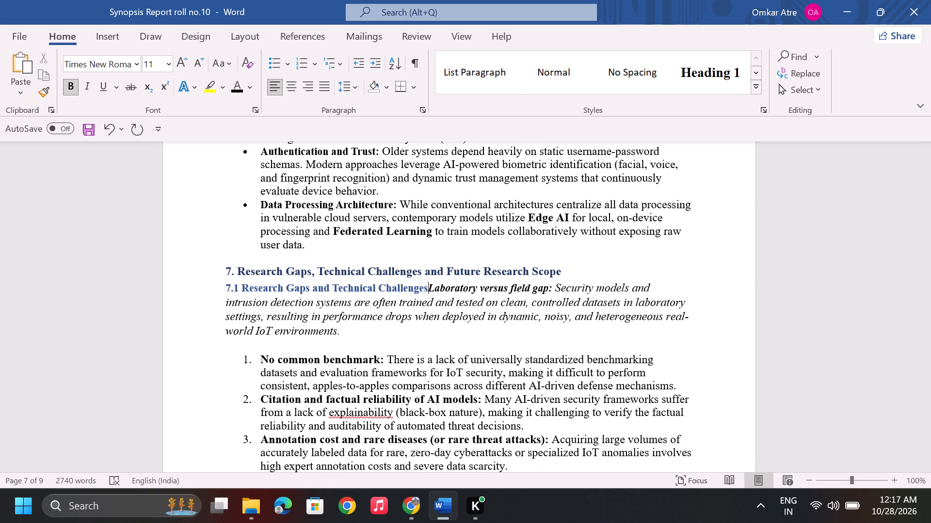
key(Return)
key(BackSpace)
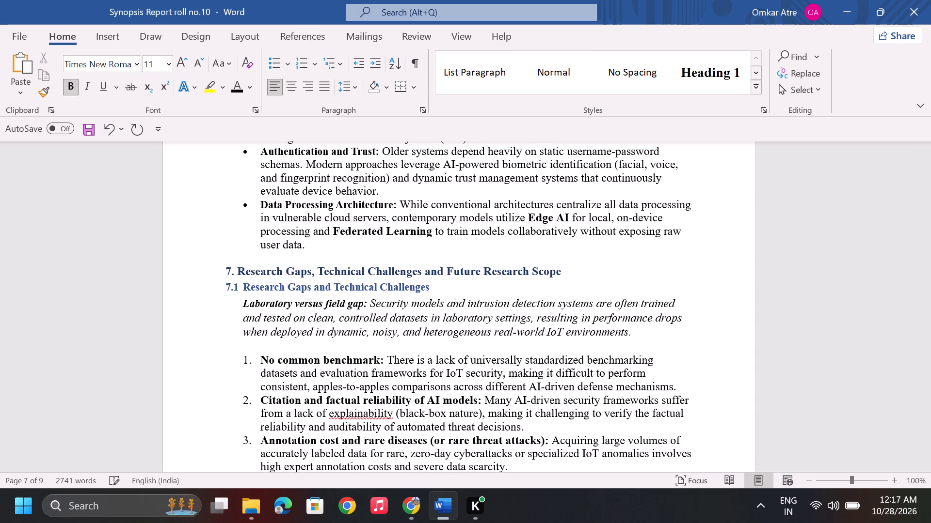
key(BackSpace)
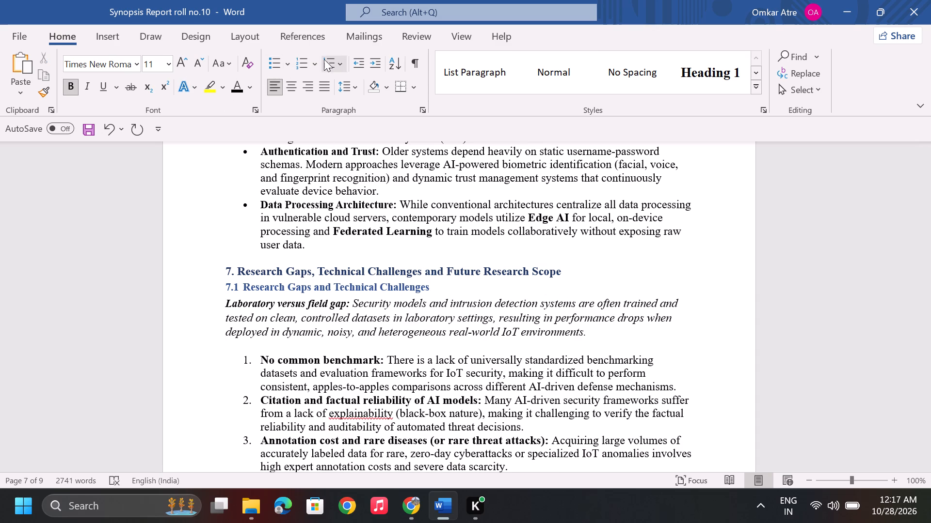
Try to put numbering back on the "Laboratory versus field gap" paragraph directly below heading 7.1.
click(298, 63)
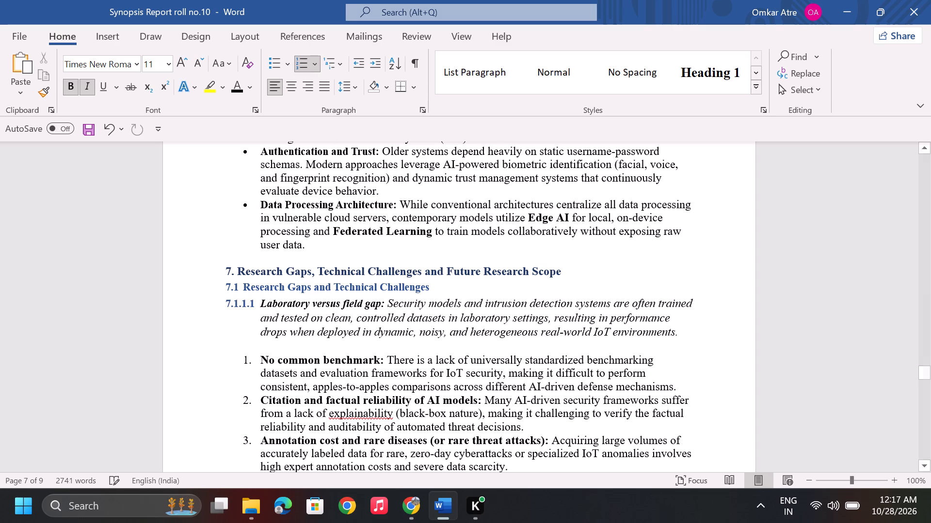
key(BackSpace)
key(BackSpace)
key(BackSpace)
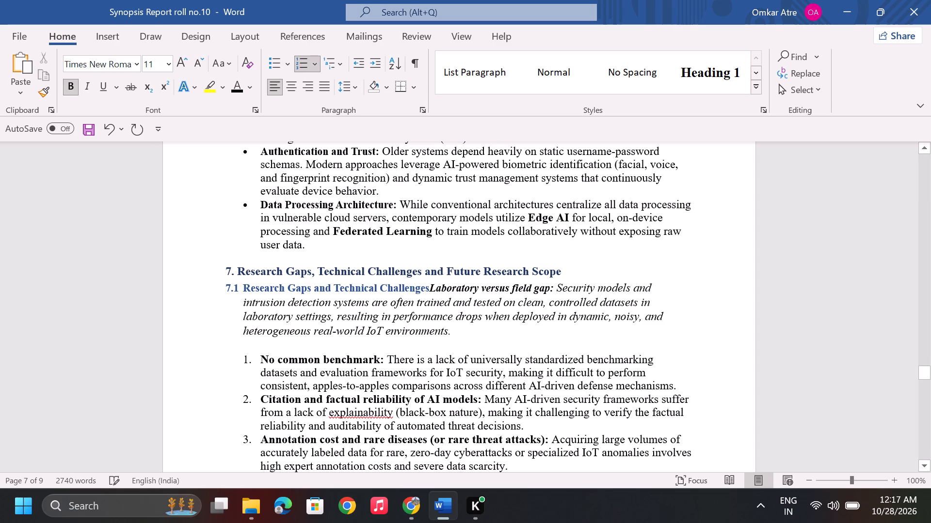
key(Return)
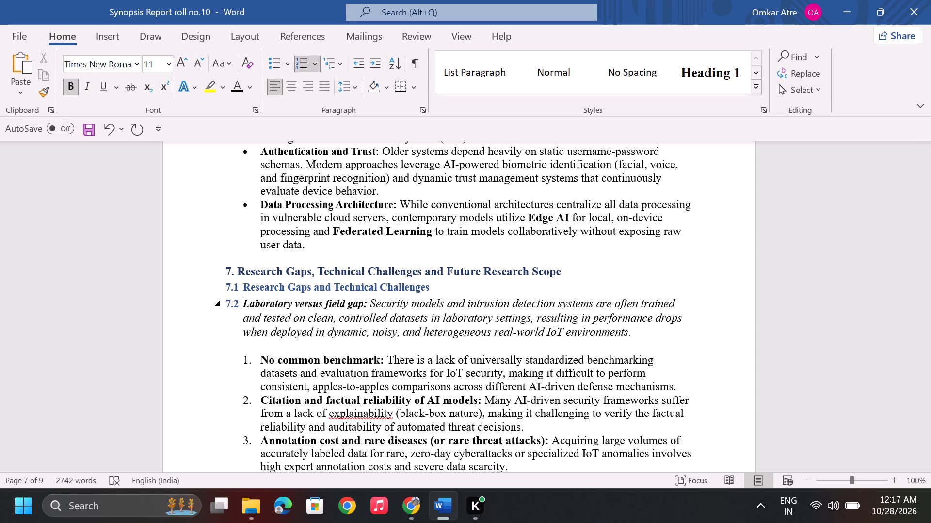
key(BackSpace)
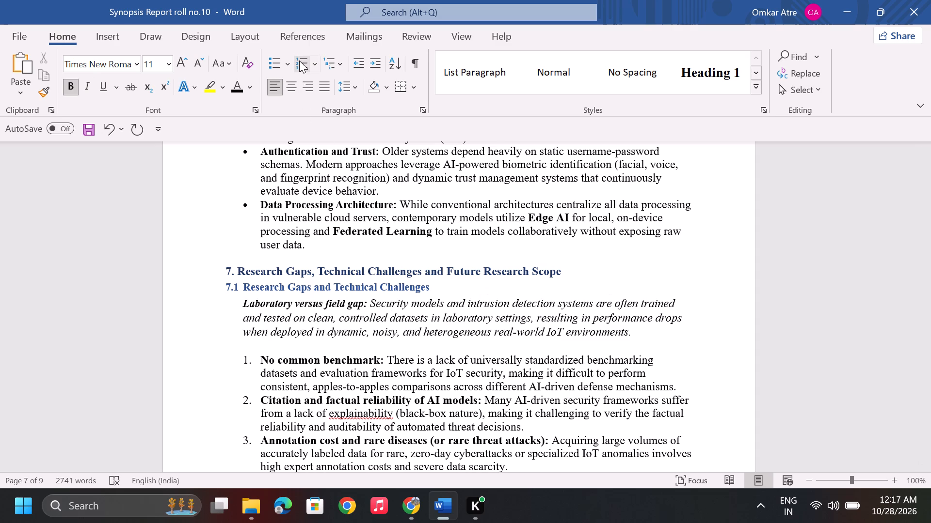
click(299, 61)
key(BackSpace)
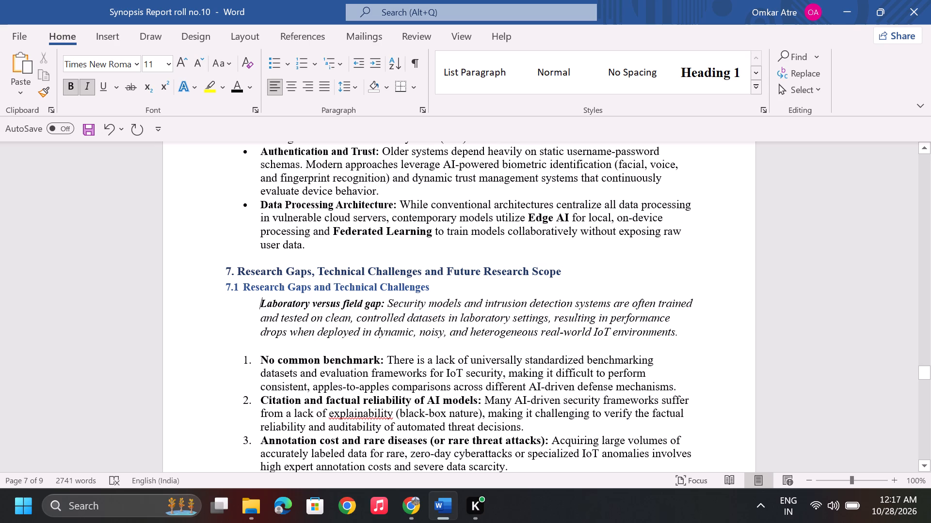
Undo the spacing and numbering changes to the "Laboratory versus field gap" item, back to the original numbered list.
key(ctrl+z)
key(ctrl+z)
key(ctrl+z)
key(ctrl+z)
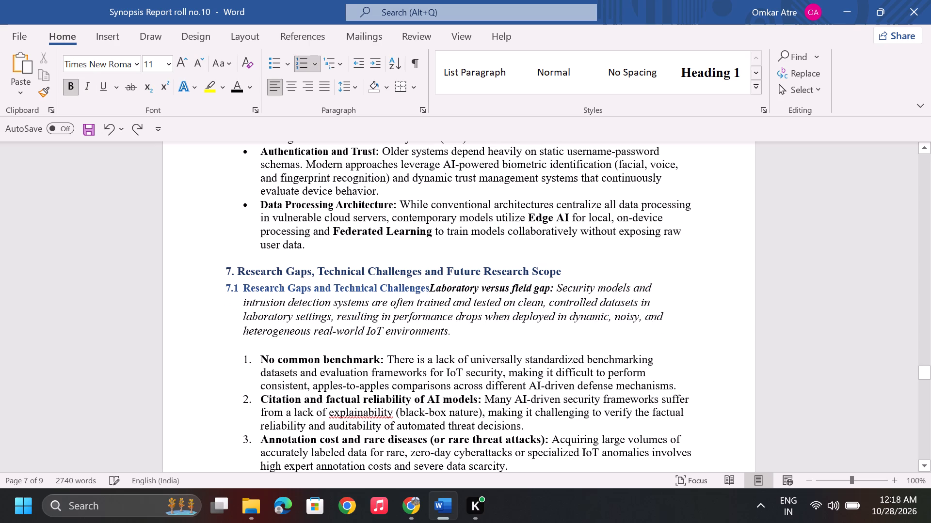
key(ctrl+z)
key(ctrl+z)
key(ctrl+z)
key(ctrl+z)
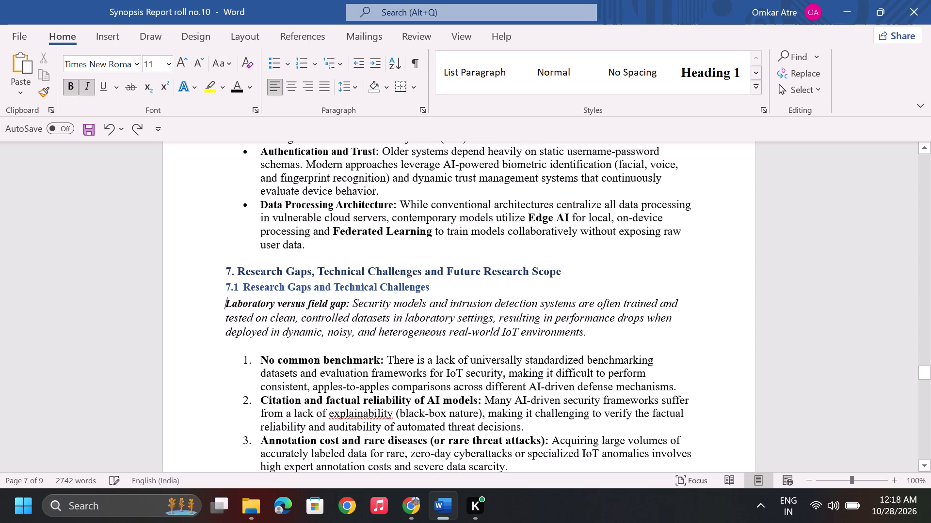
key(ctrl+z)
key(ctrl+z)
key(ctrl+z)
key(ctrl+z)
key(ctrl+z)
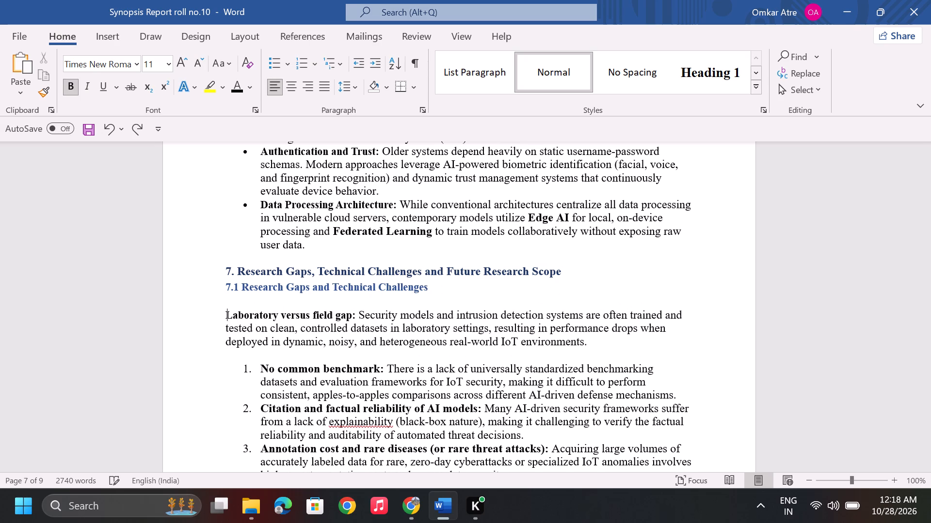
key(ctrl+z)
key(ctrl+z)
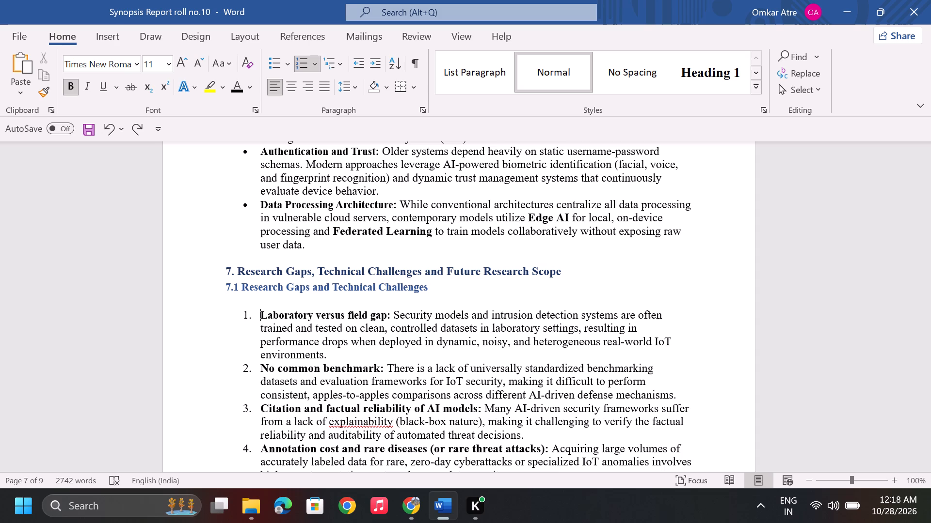
Examine the text alignment from section 6.2 through the bulleted list of section 6.3 and the comparative approaches part.
click(285, 316)
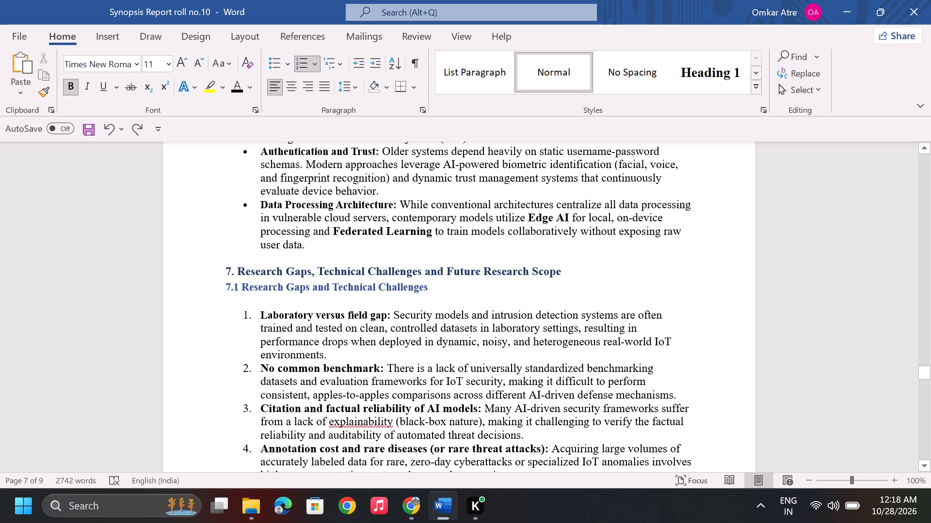
scroll(306, 362, down, 6)
scroll(306, 362, up, 13)
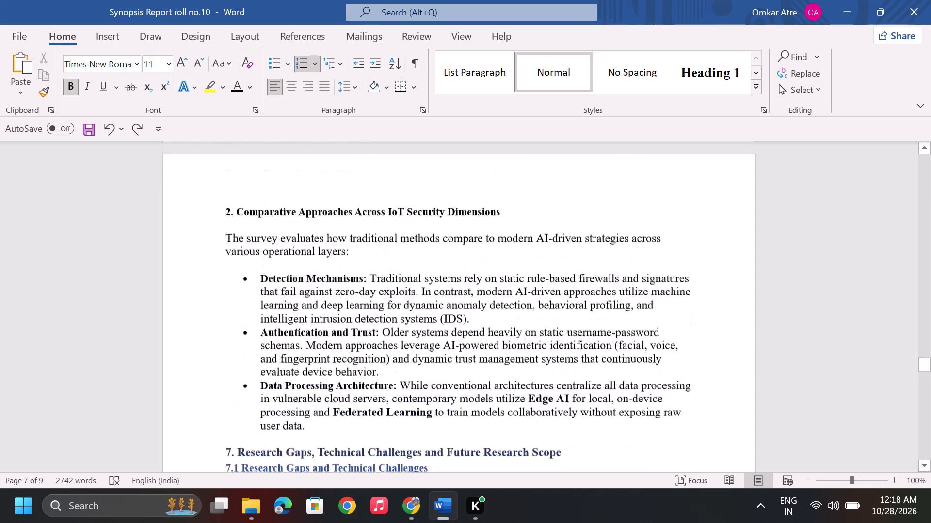
scroll(306, 361, up, 15)
scroll(306, 361, down, 2)
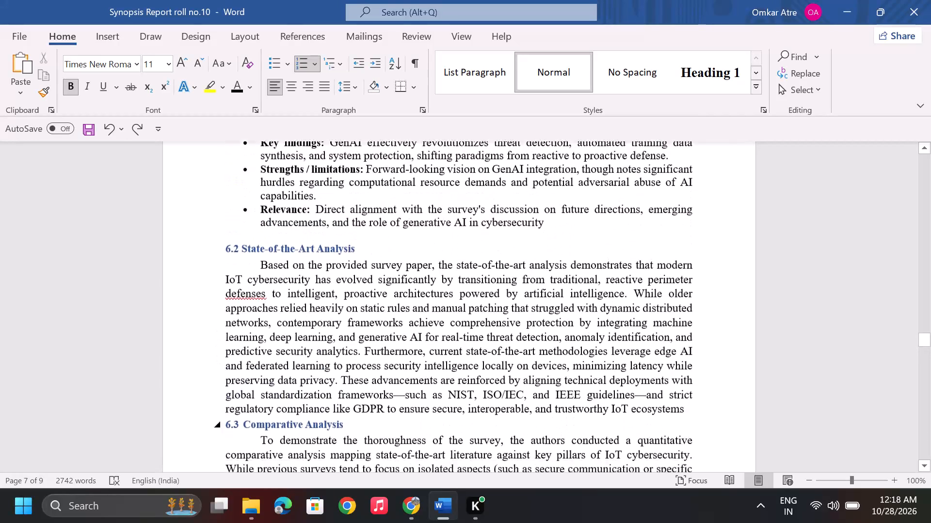
scroll(306, 361, down, 5)
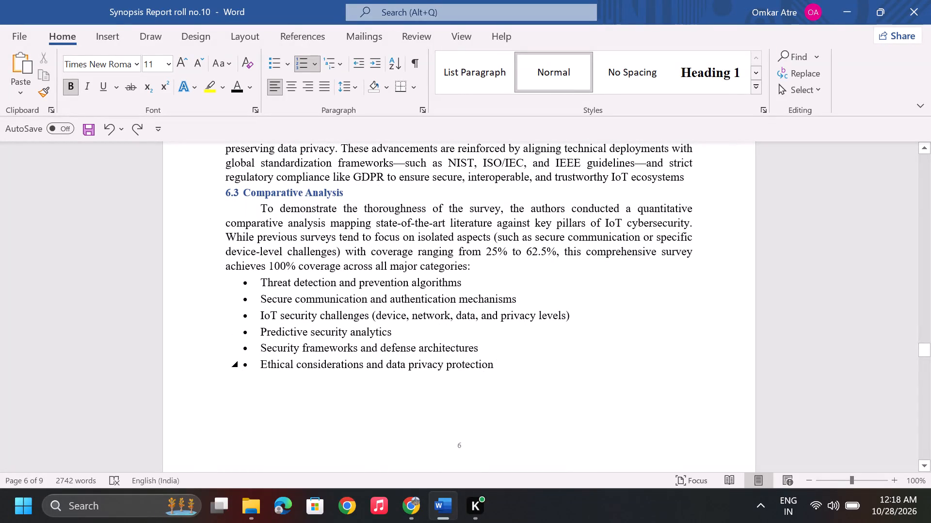
drag(505, 368, 200, 278)
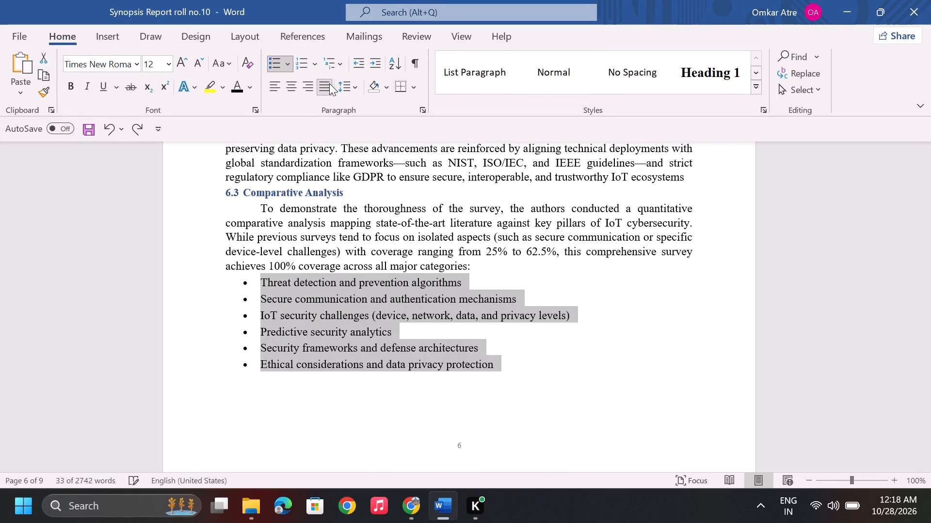
click(492, 286)
Justify the "Comparative Approaches Across IoT Security Dimensions" heading, its introduction and its three bulleted items.
scroll(502, 299, down, 10)
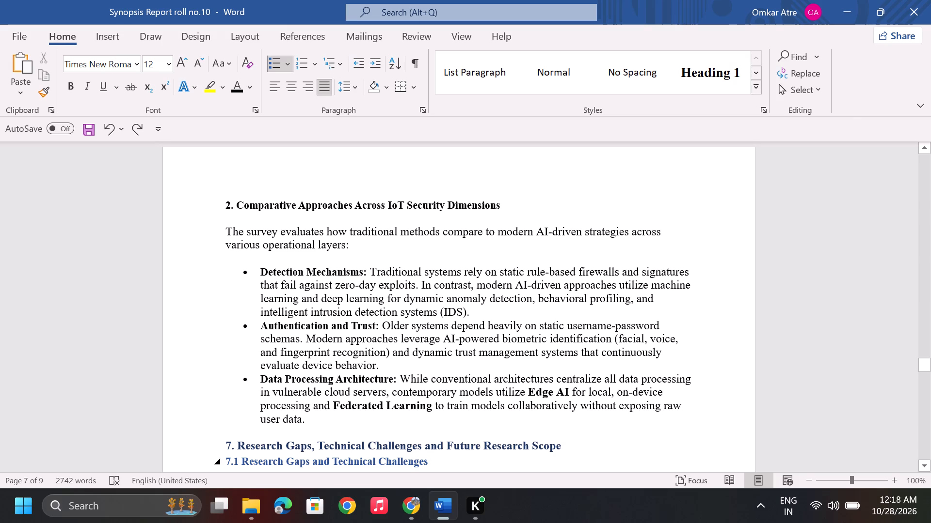
drag(324, 420, 177, 178)
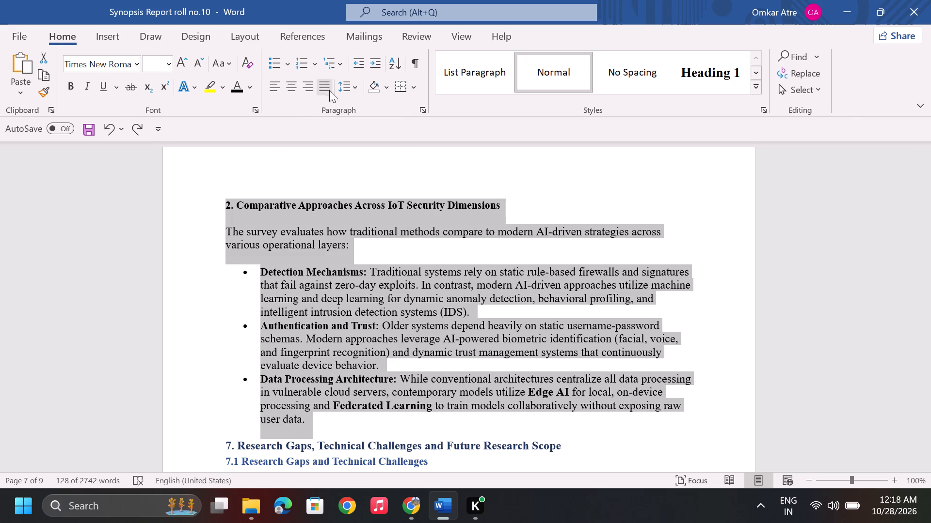
click(328, 88)
click(439, 346)
Convert the "Deployment" bullet in section 7.1 into item 6 of the numbered list, without a blank line above it.
scroll(452, 281, up, 14)
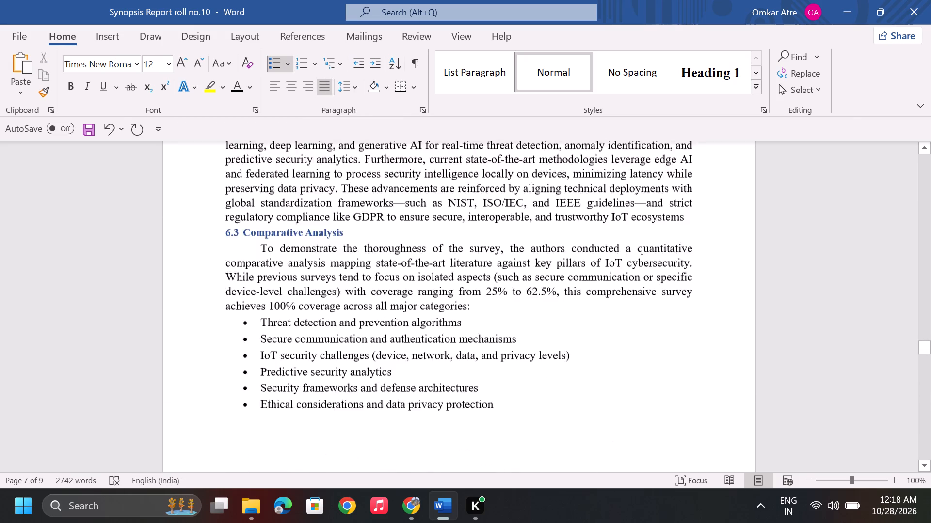
scroll(451, 280, up, 8)
scroll(451, 280, down, 20)
scroll(451, 280, down, 12)
scroll(446, 331, up, 3)
scroll(446, 331, down, 1)
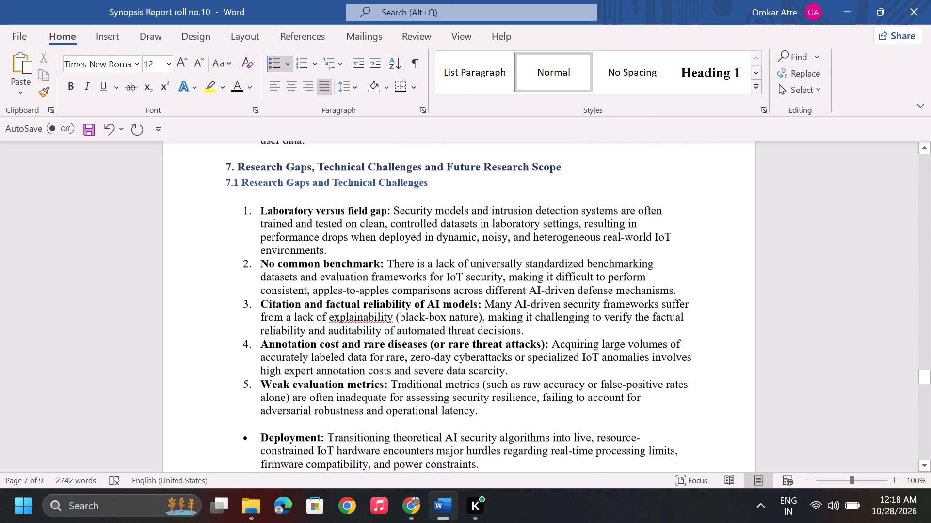
scroll(448, 427, down, 1)
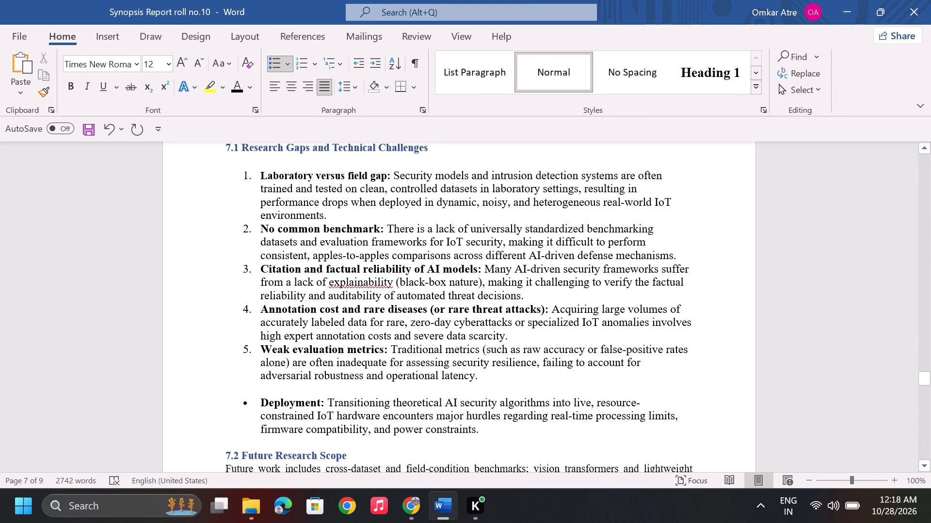
click(264, 403)
key(BackSpace)
key(BackSpace)
key(BackSpace)
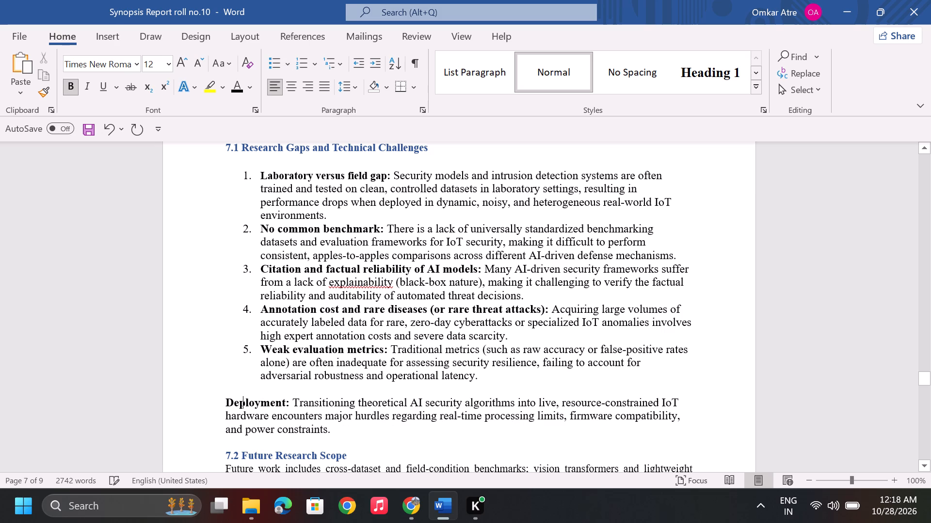
key(BackSpace)
key(Return)
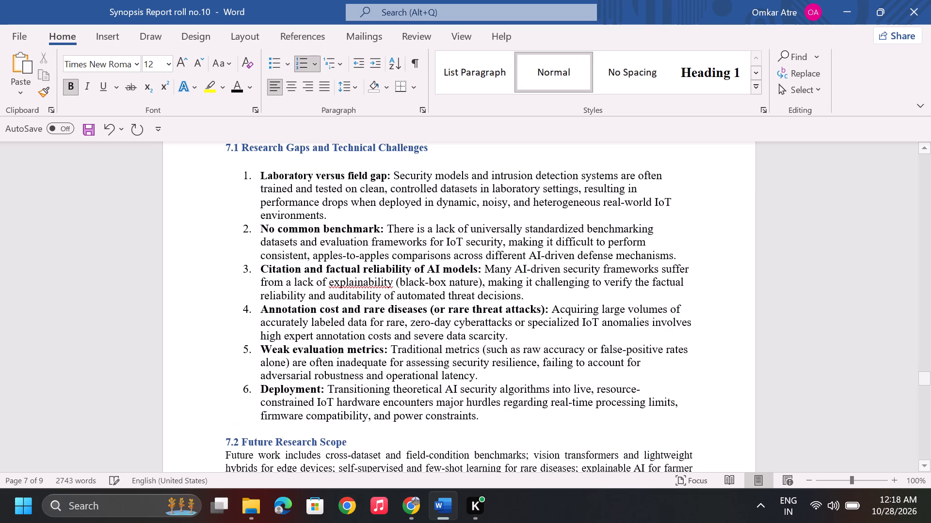
Justify all six numbered items under heading 7.1.
drag(499, 422, 238, 173)
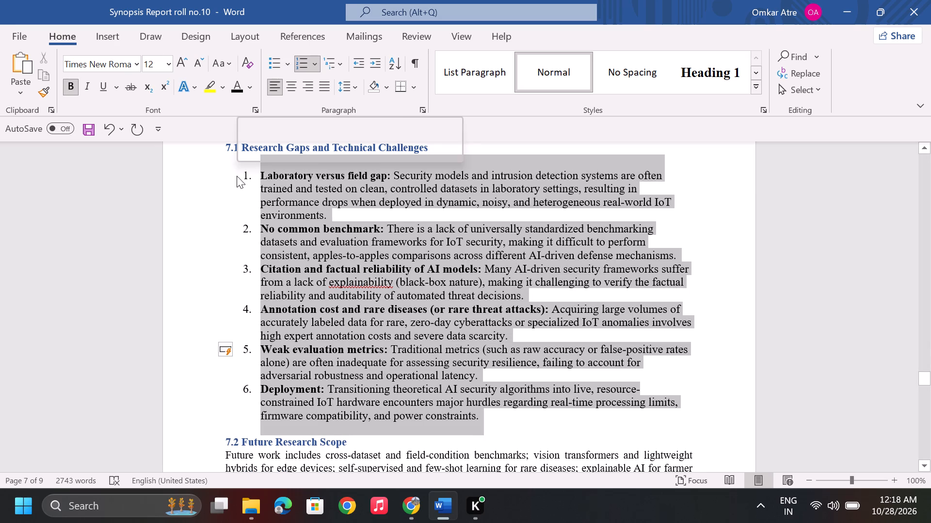
click(319, 90)
click(89, 323)
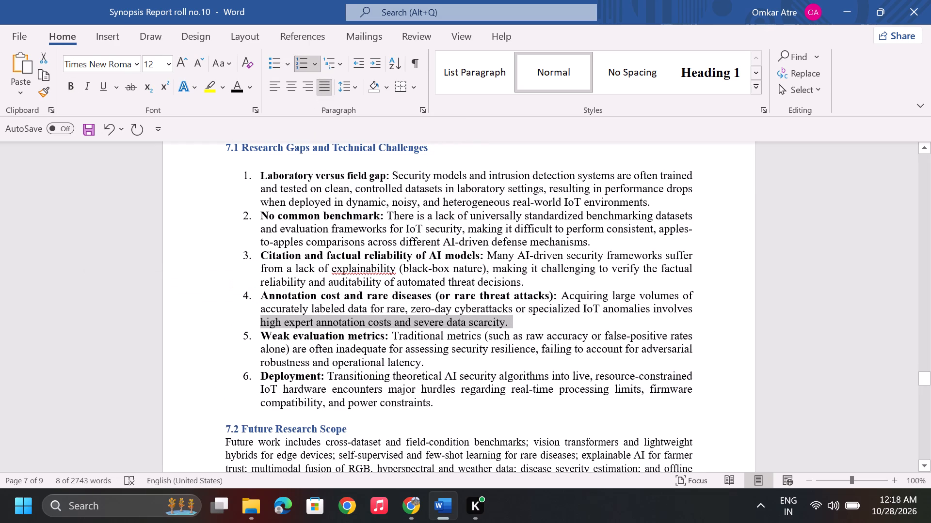
click(785, 287)
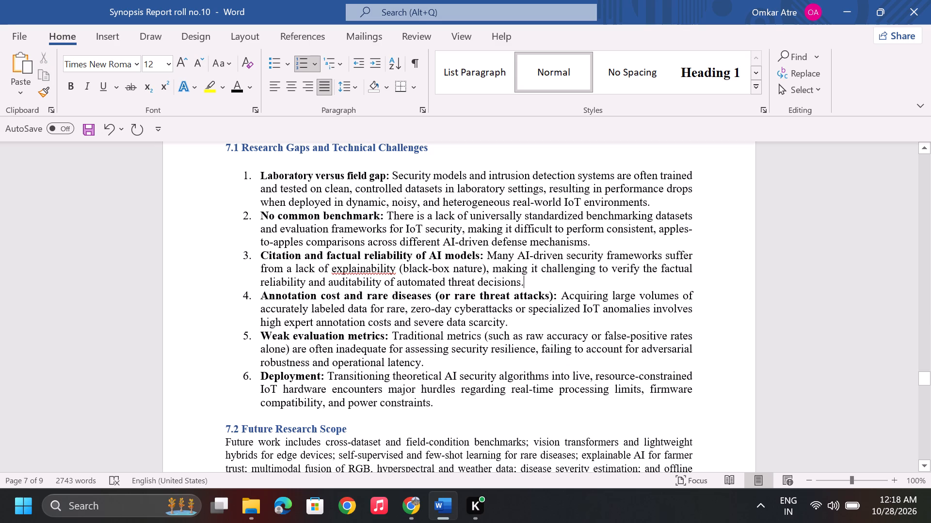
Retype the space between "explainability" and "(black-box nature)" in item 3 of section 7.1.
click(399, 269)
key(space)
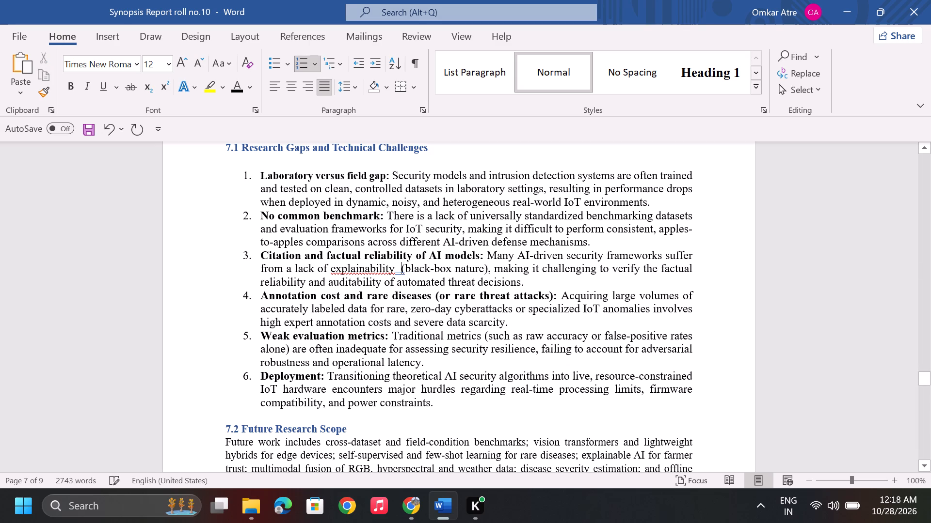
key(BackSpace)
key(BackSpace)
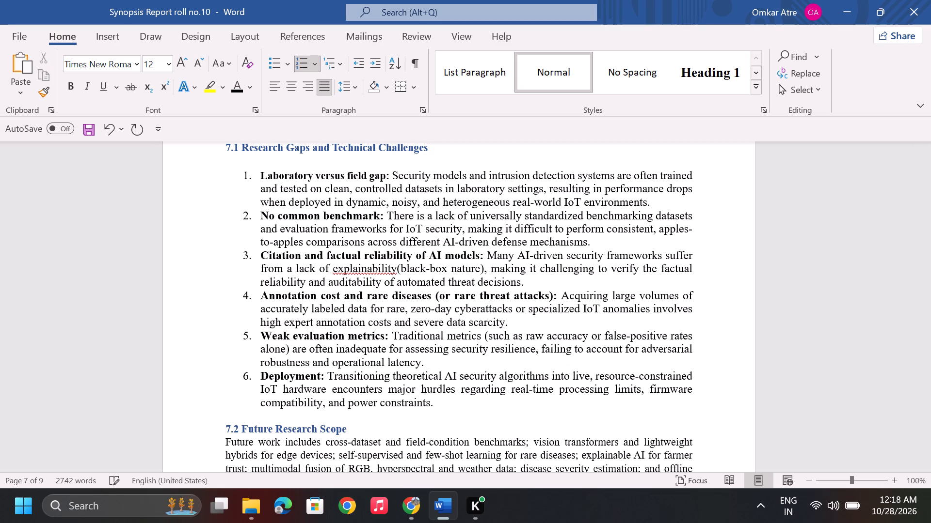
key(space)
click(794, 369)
scroll(551, 426, down, 3)
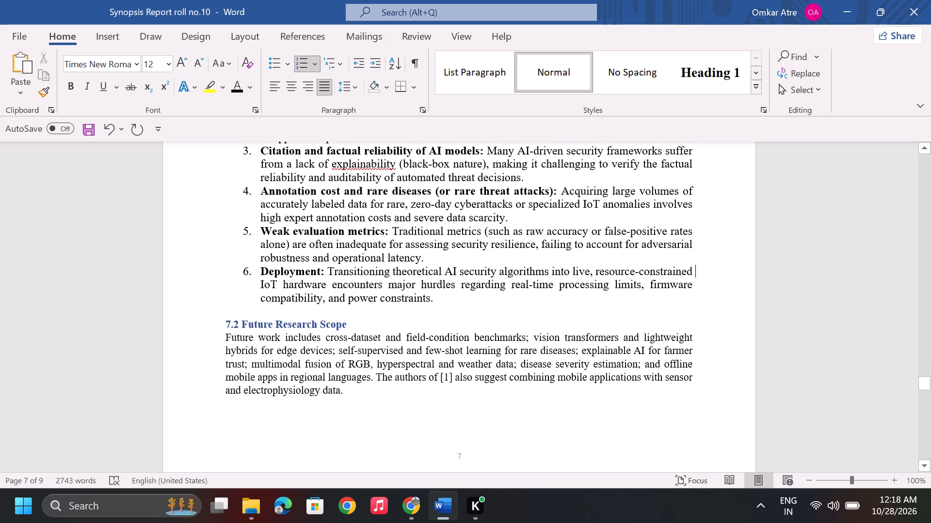
drag(347, 325, 225, 324)
key(ctrl+c)
key(alt+Tab)
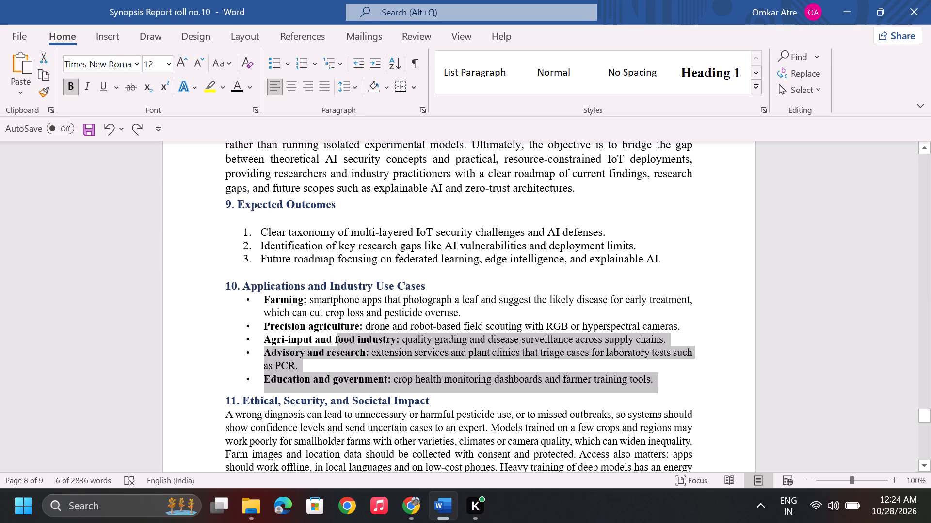
drag(336, 327, 243, 300)
click(298, 313)
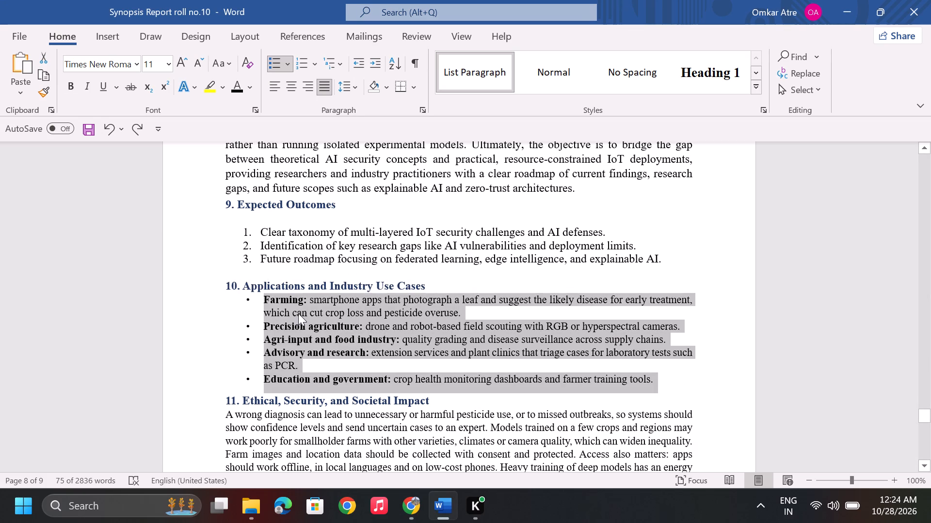
drag(655, 379, 261, 323)
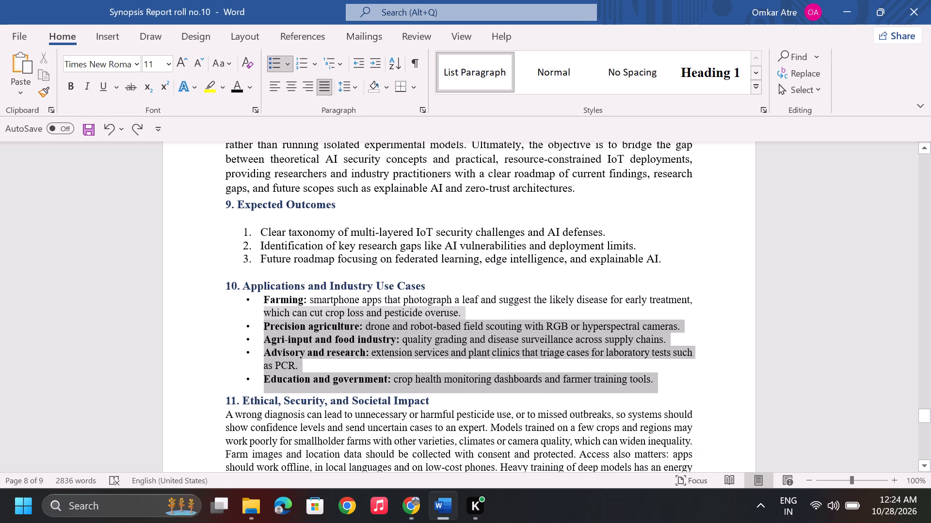
drag(261, 323, 260, 323)
right_click(270, 332)
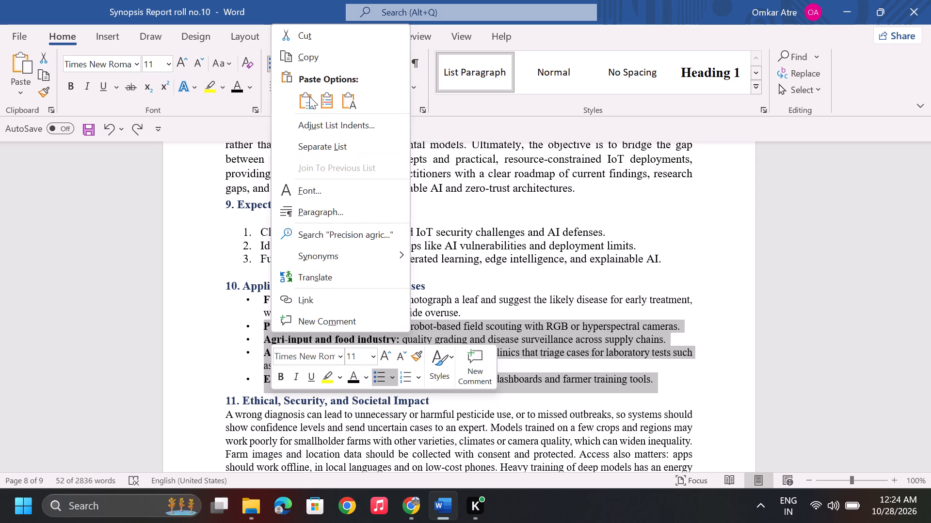
click(309, 95)
scroll(402, 322, up, 6)
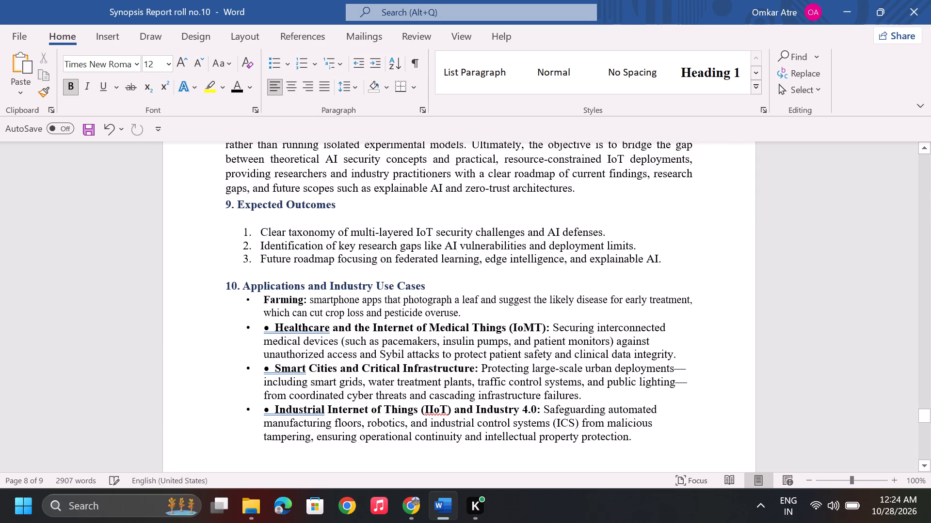
Apply the Farming description's formatting to the Healthcare, Smart Cities, Industrial IoT and Connected Vehicles descriptions in section 10 with Format Painter.
click(321, 301)
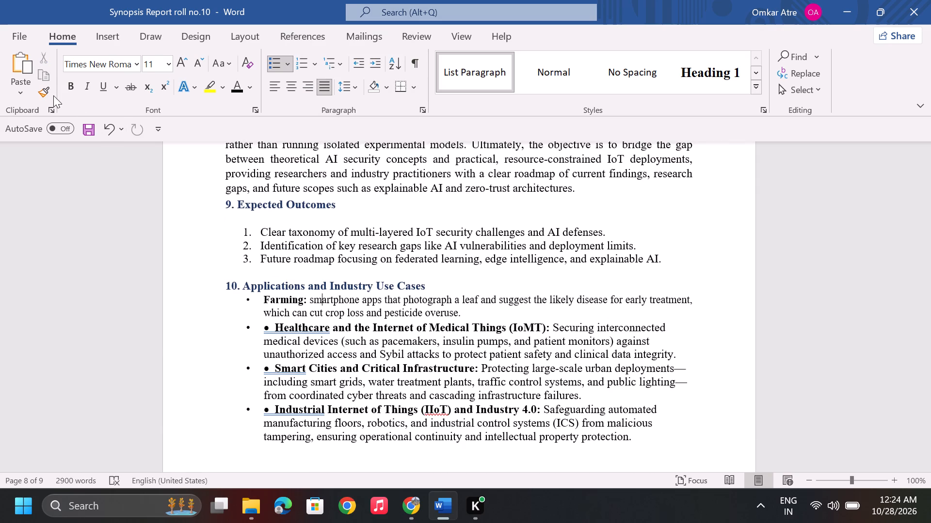
click(47, 92)
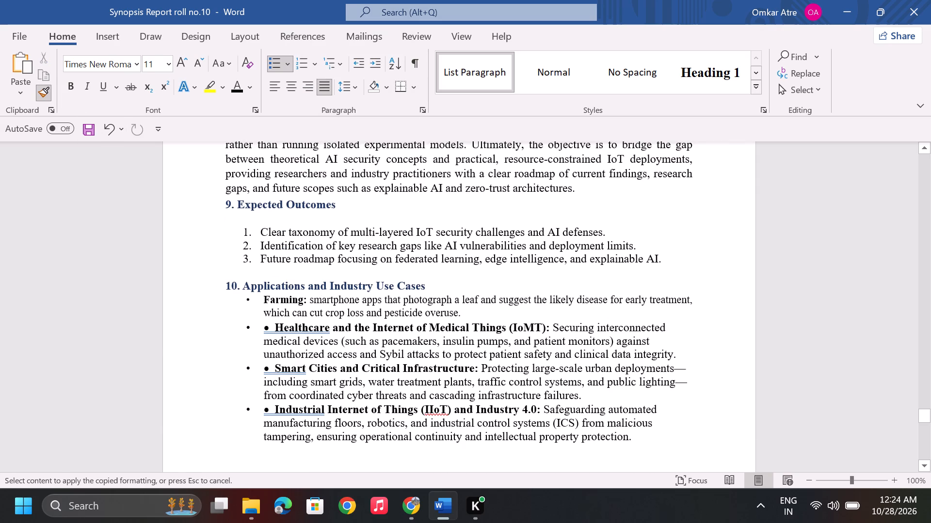
drag(554, 329, 712, 359)
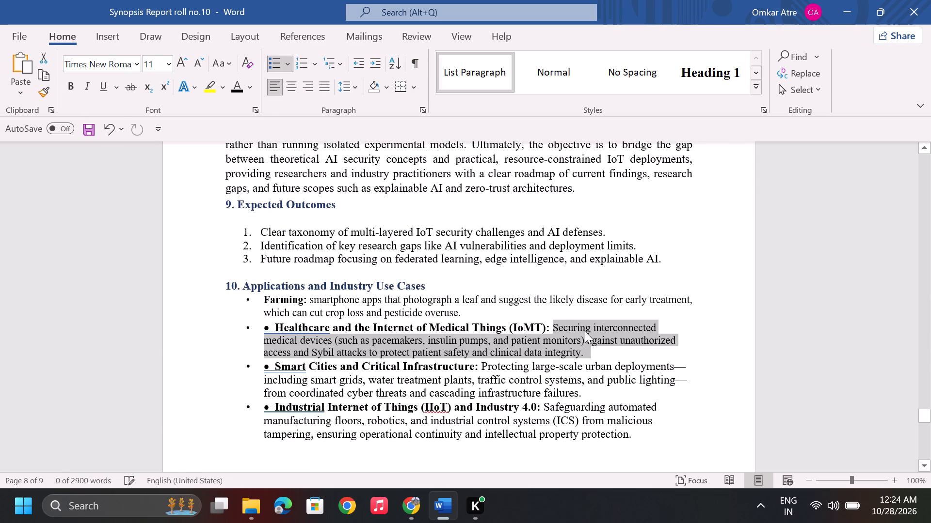
click(565, 342)
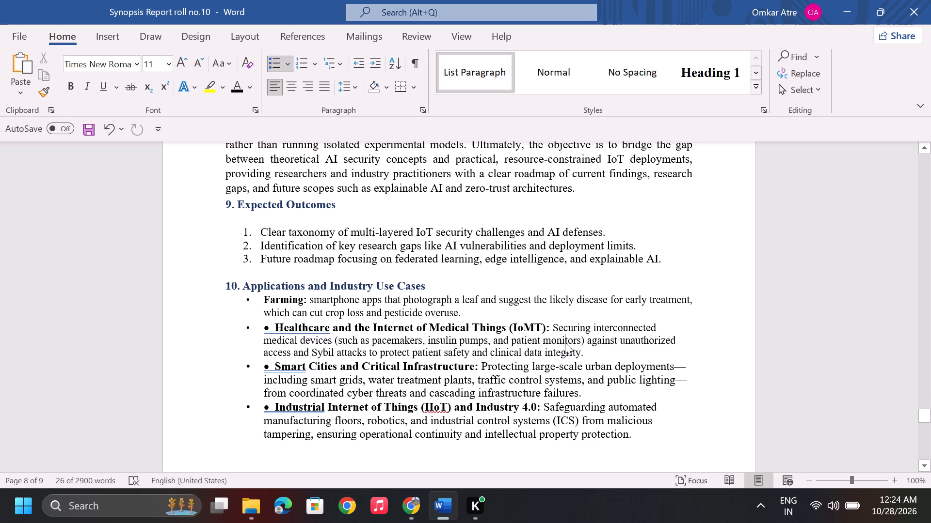
click(48, 92)
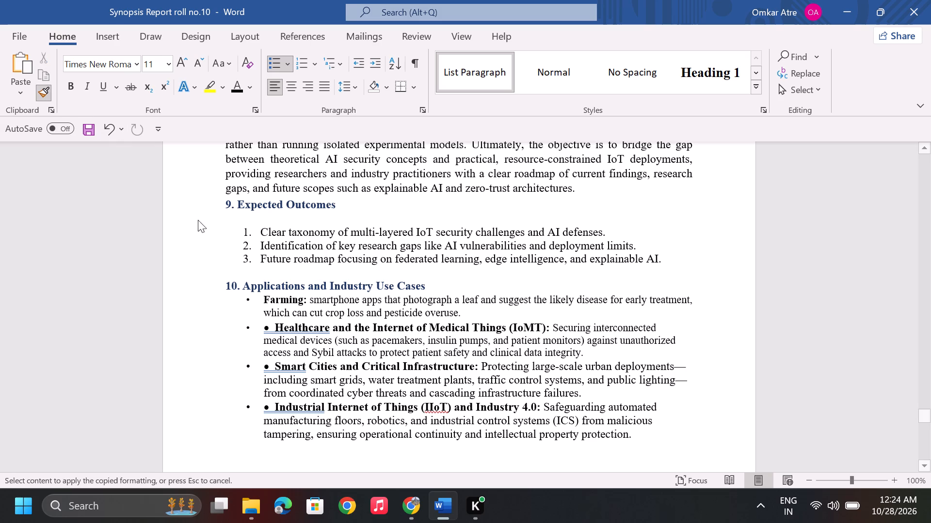
drag(481, 366, 509, 386)
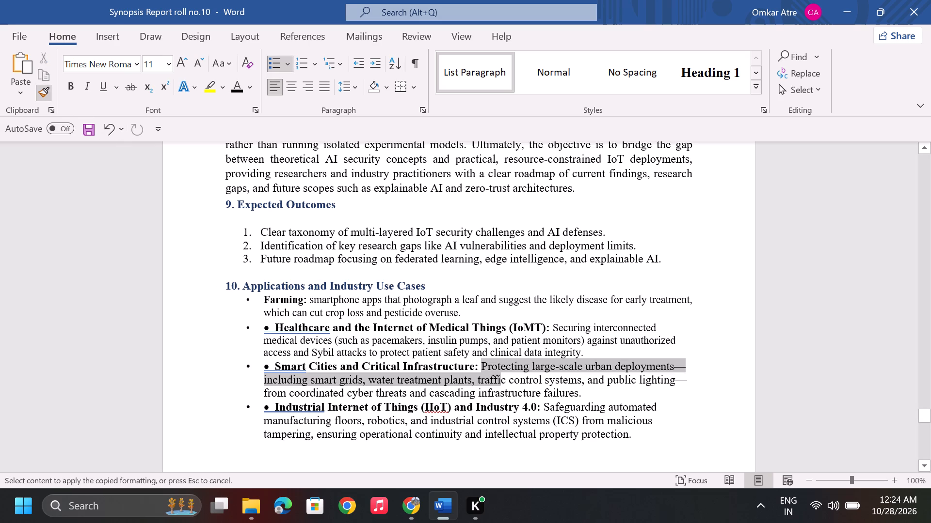
drag(509, 386, 582, 394)
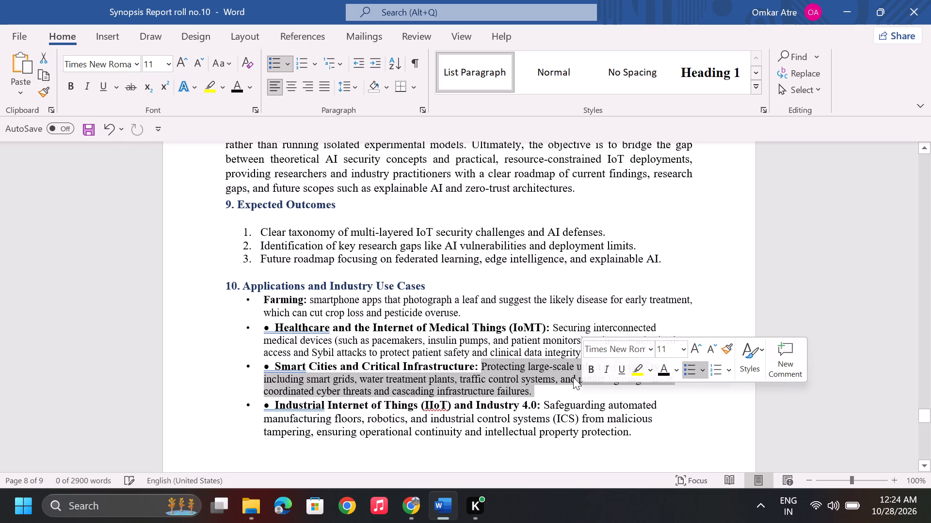
click(732, 350)
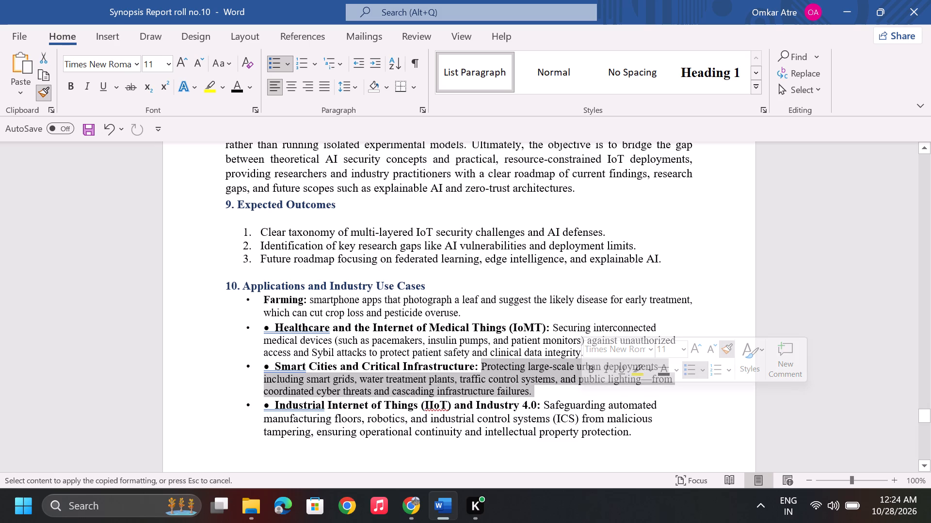
drag(547, 404, 623, 433)
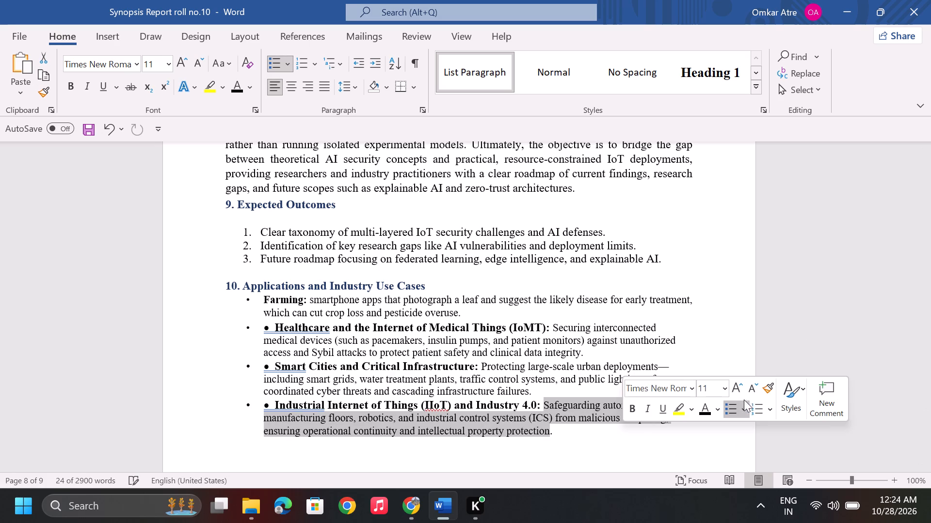
click(774, 389)
scroll(529, 370, down, 6)
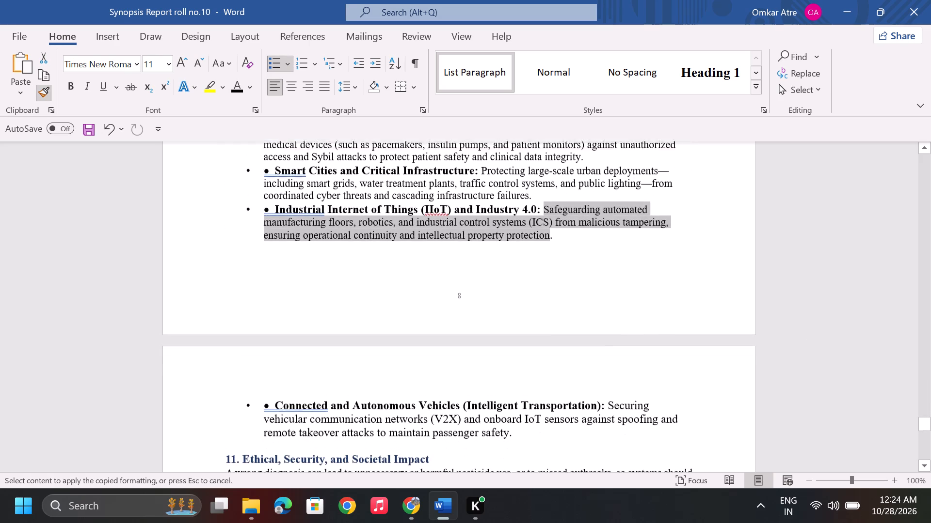
drag(609, 391, 608, 393)
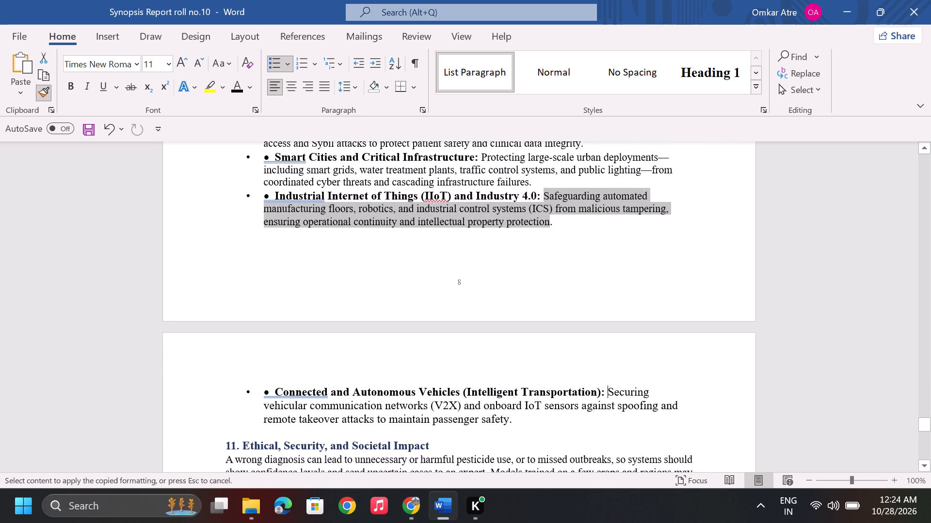
drag(608, 393, 614, 415)
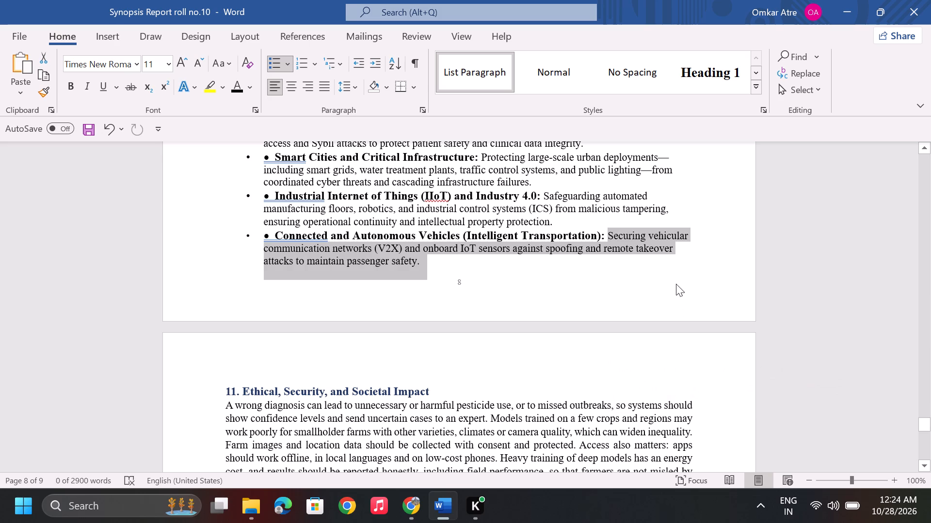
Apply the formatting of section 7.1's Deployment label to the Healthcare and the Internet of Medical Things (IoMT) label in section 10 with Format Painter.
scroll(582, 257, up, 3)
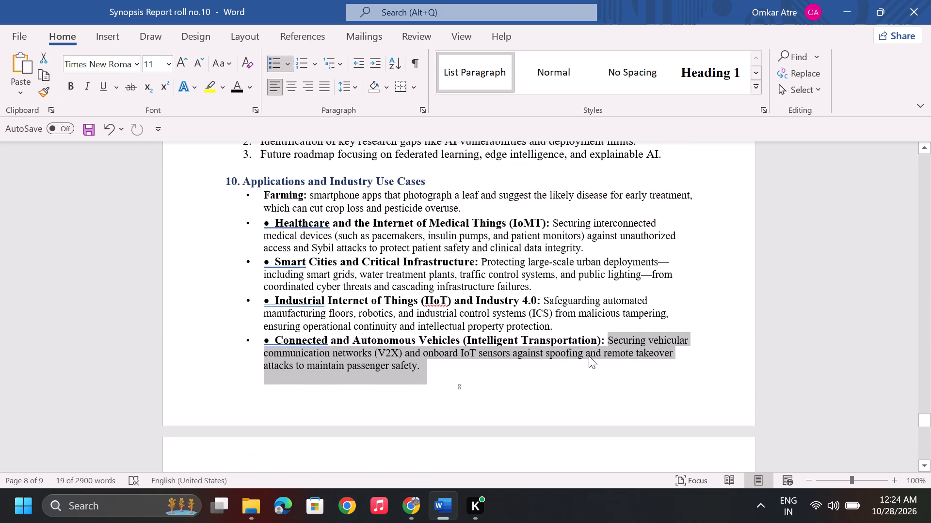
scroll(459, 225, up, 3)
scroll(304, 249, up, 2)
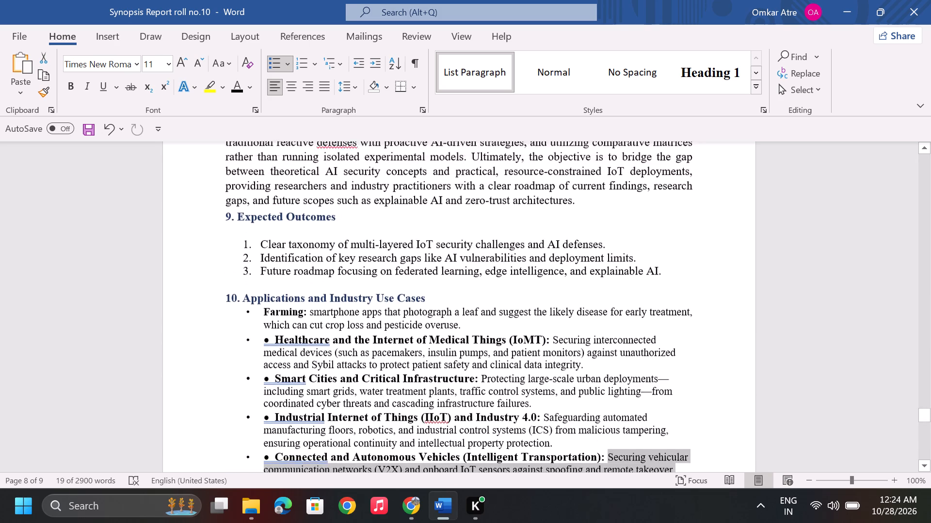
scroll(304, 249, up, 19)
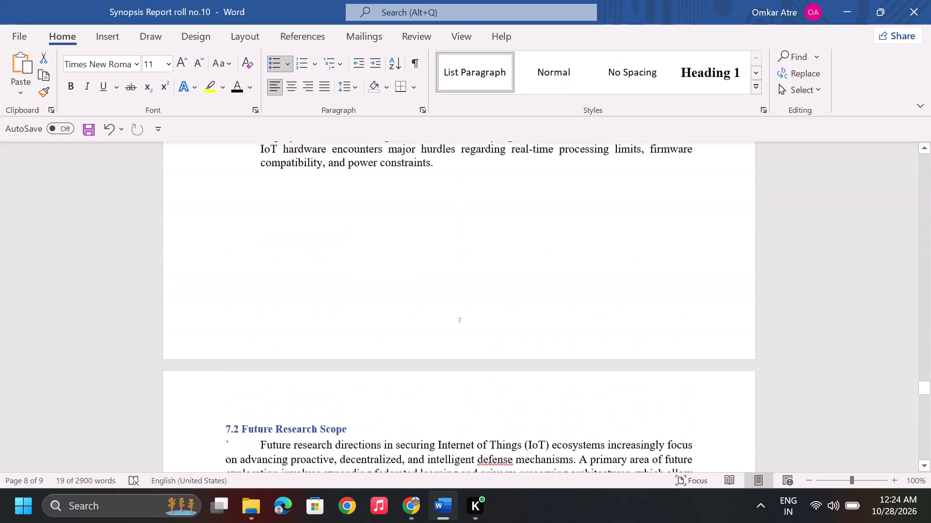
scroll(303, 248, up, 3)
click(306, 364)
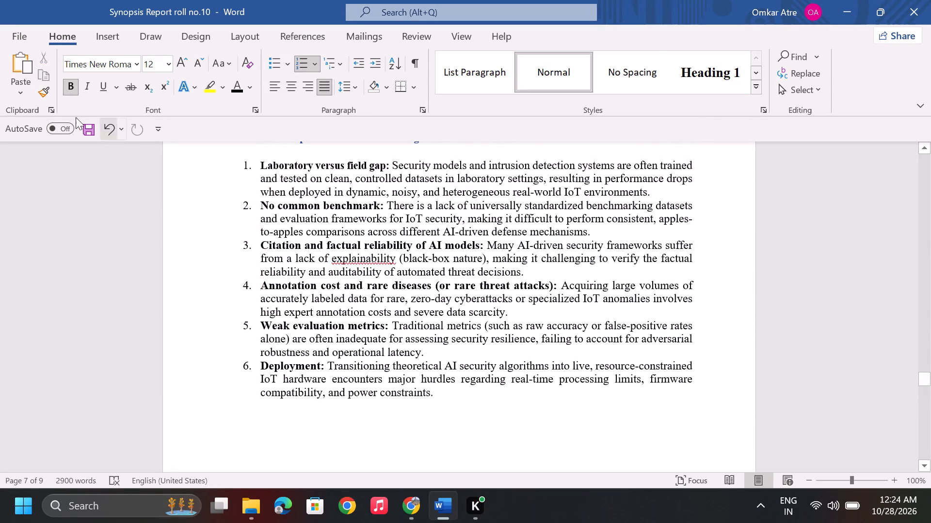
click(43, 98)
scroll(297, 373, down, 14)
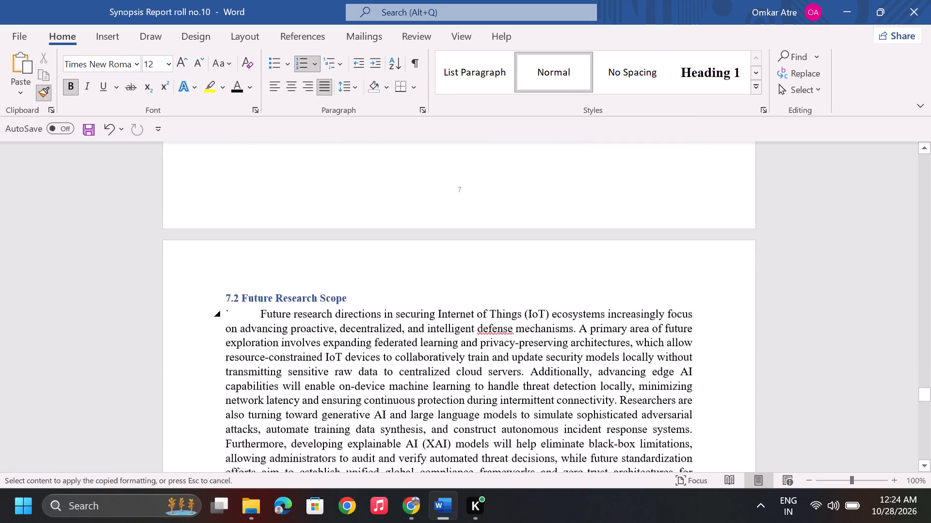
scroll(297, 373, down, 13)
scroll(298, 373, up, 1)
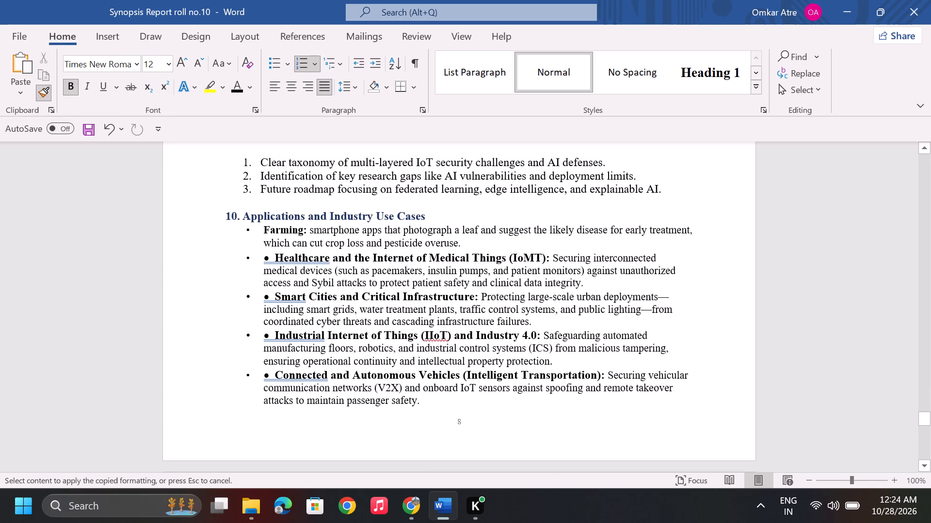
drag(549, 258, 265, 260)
Delete the stray extra bullet symbol and spaces in front of the Healthcare label in section 10.
click(282, 256)
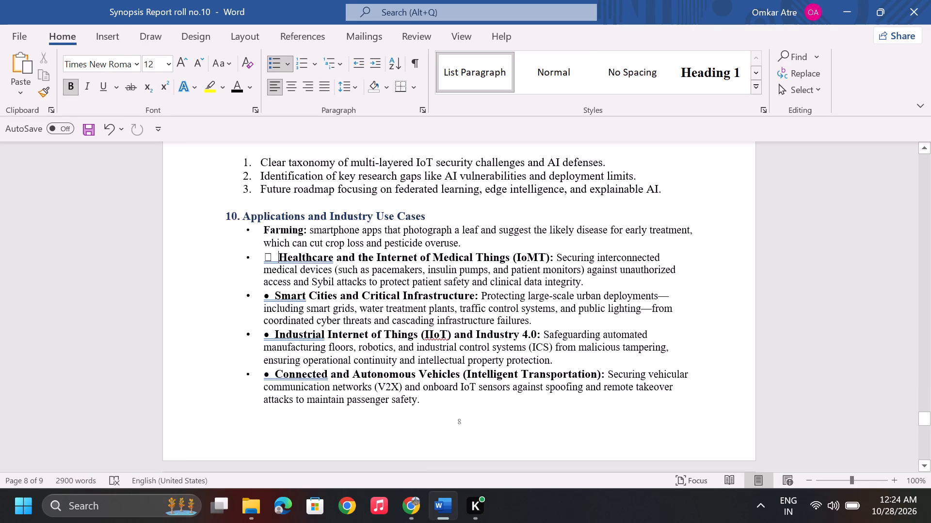
key(BackSpace)
key(BackSpace)
key(BackSpace)
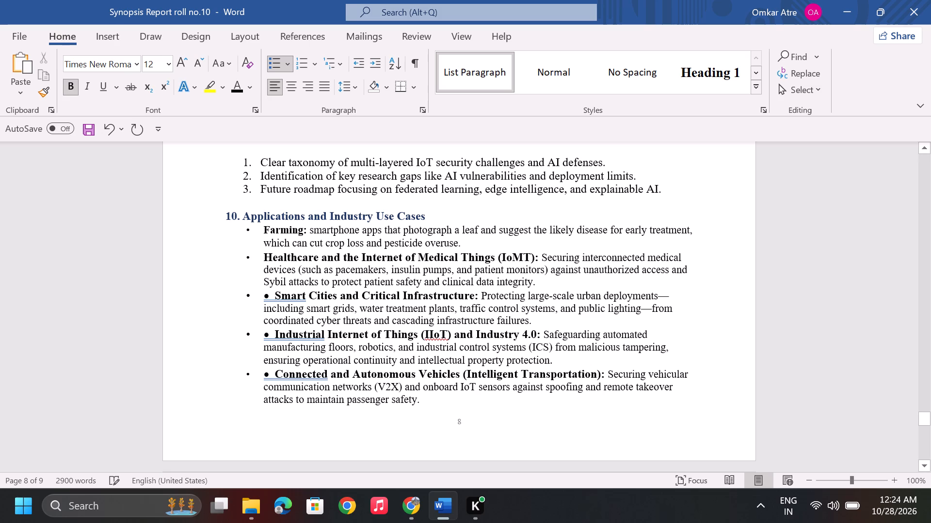
Apply the bold Farming label's formatting to the Smart Cities and Critical Infrastructure label with Format Painter.
click(291, 230)
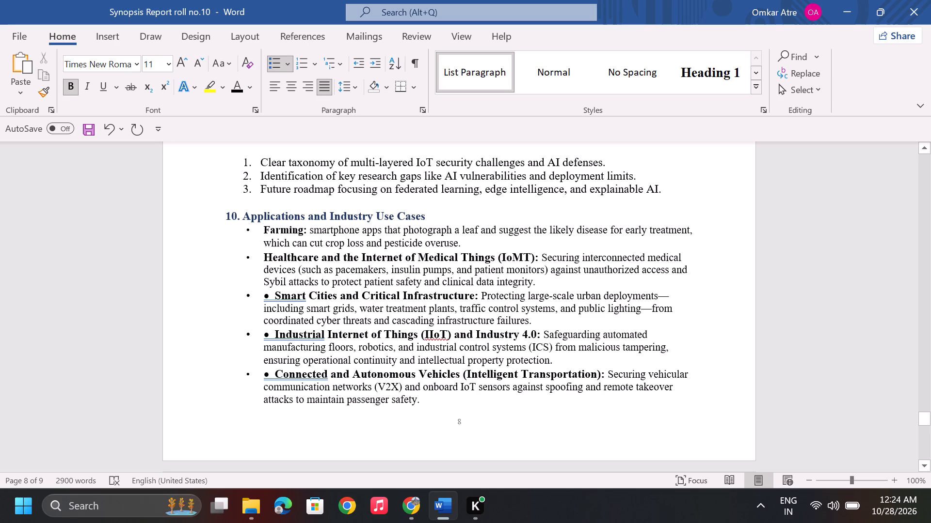
click(50, 92)
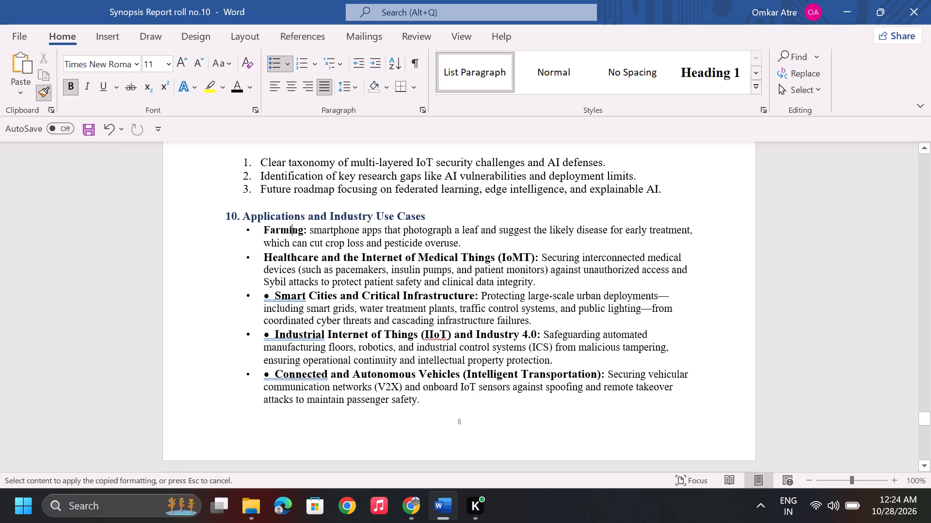
drag(480, 295, 242, 294)
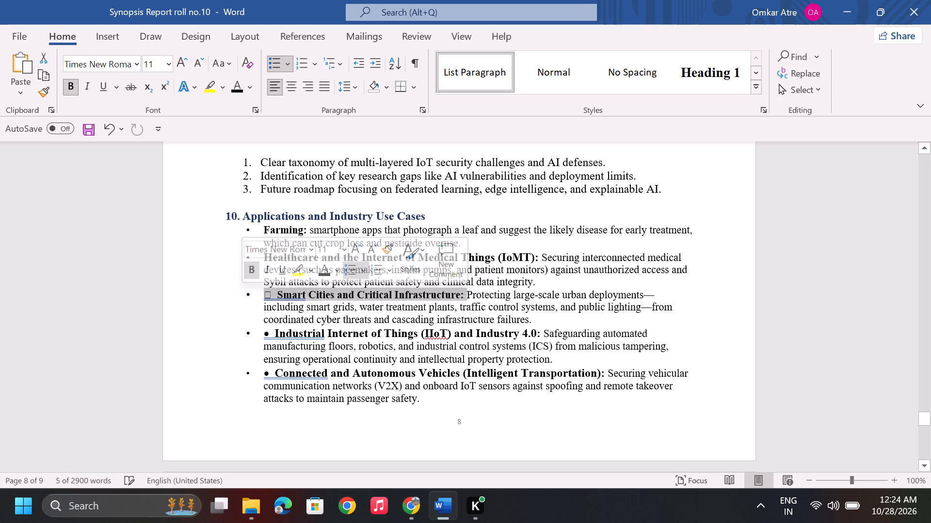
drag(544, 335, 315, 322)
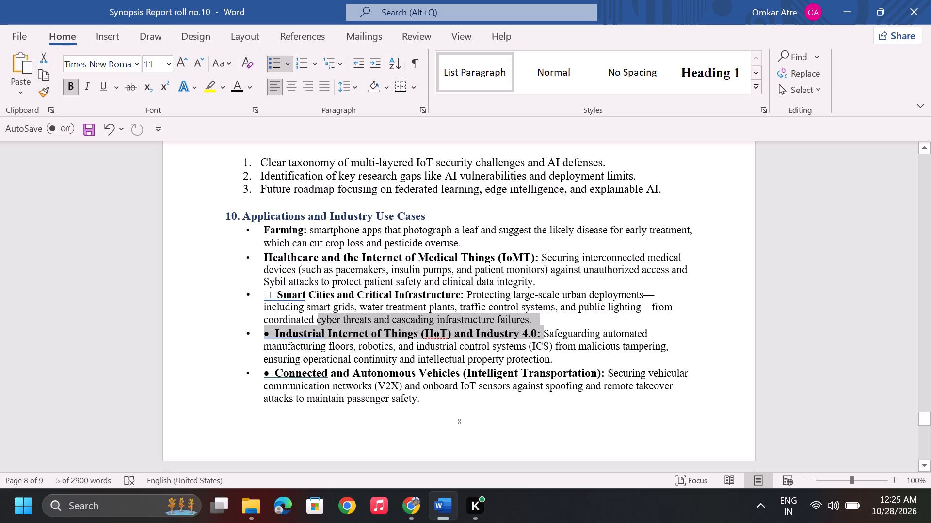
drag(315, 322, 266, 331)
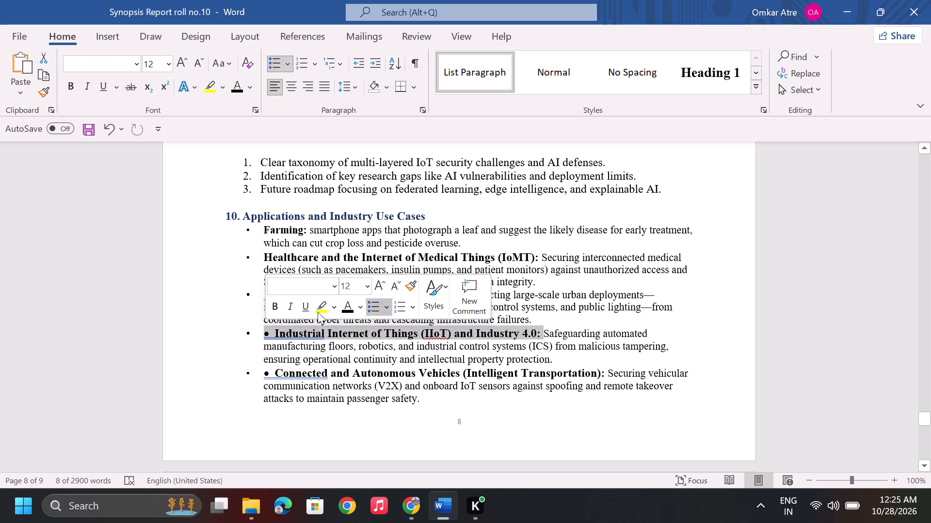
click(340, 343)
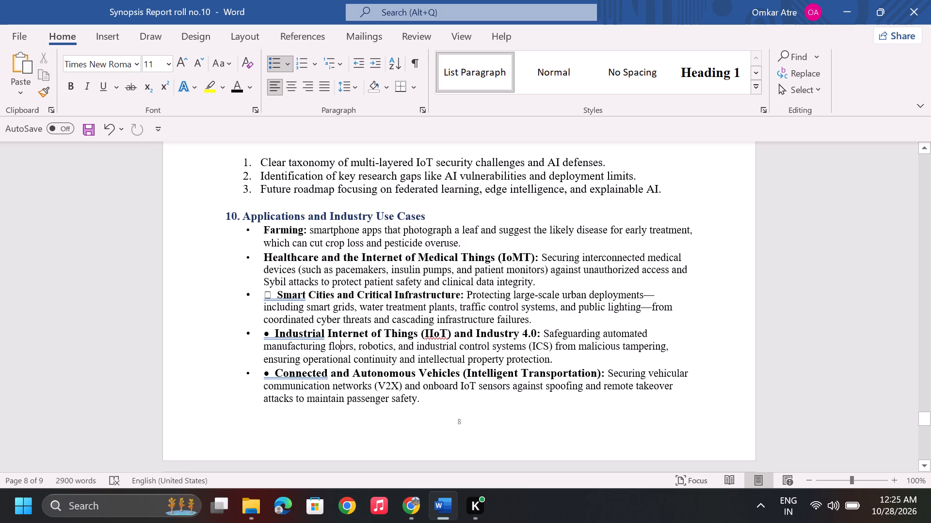
Apply the bold Farming label's formatting to the Healthcare and the Internet of Medical Things (IoMT) label with Format Painter.
click(293, 231)
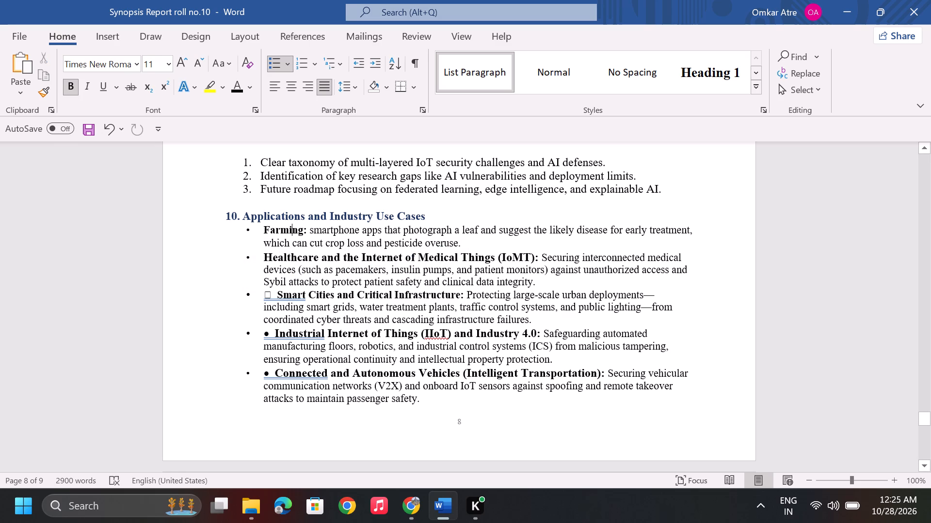
click(36, 92)
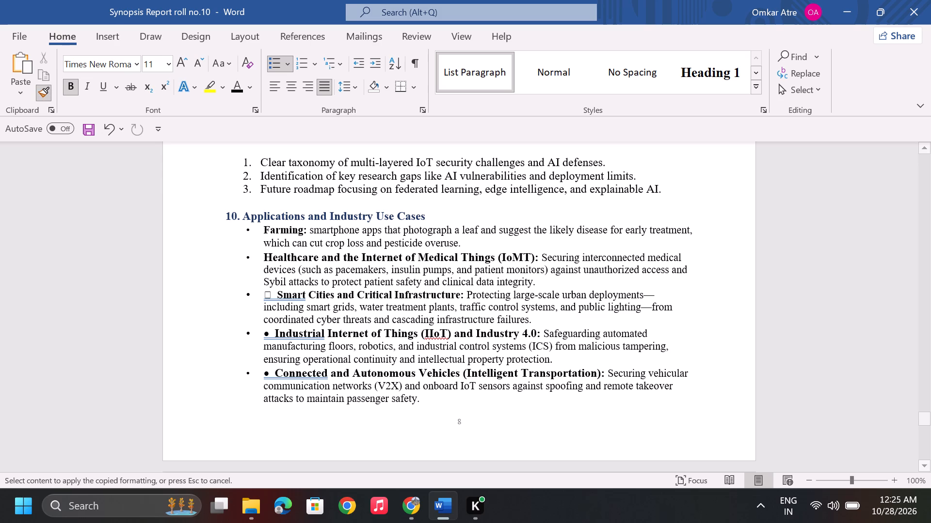
drag(265, 257, 538, 258)
click(449, 310)
In section 7.1, apply the Laboratory versus field gap label's formatting to the No common benchmark and Citation and factual reliability labels with Format Painter.
scroll(445, 305, up, 14)
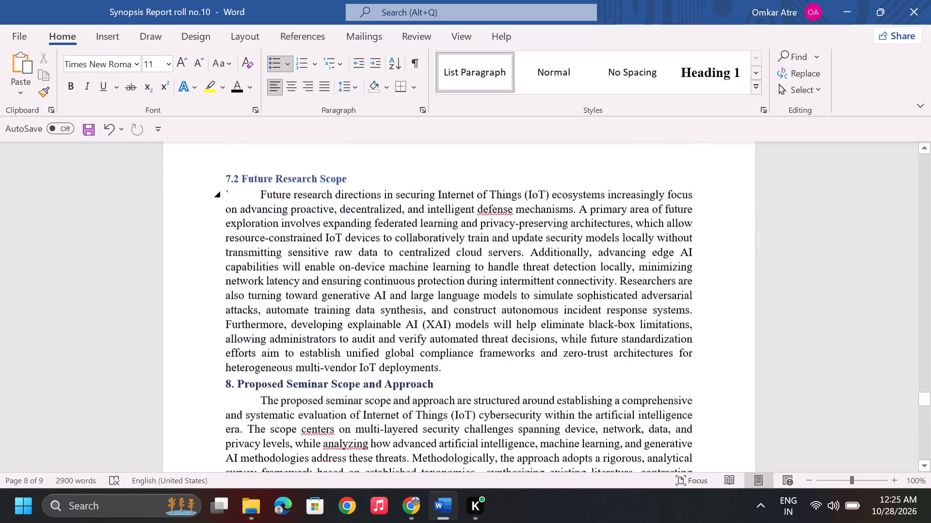
scroll(444, 305, up, 10)
scroll(362, 329, up, 4)
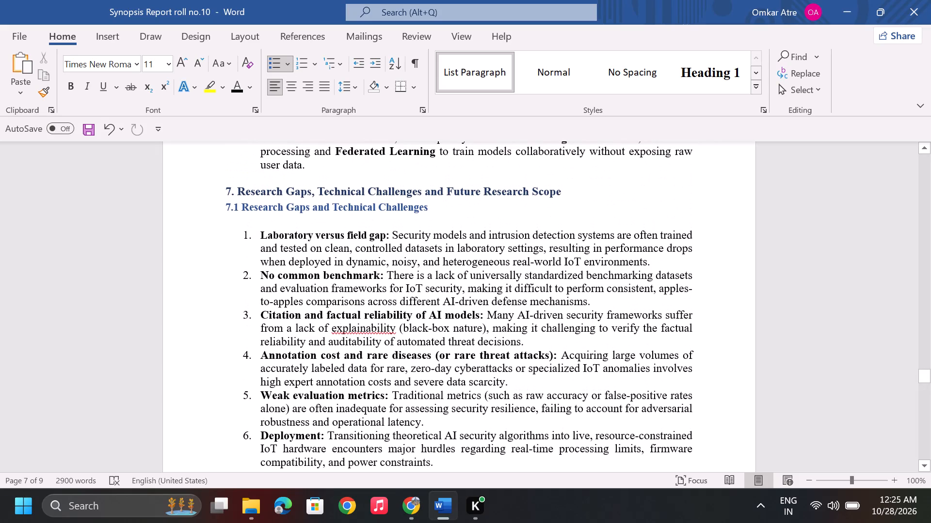
click(360, 231)
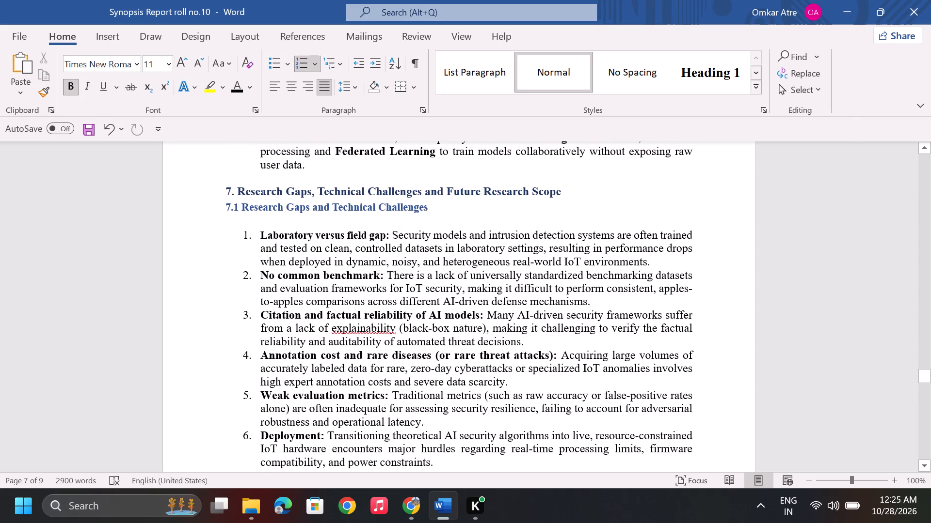
click(50, 88)
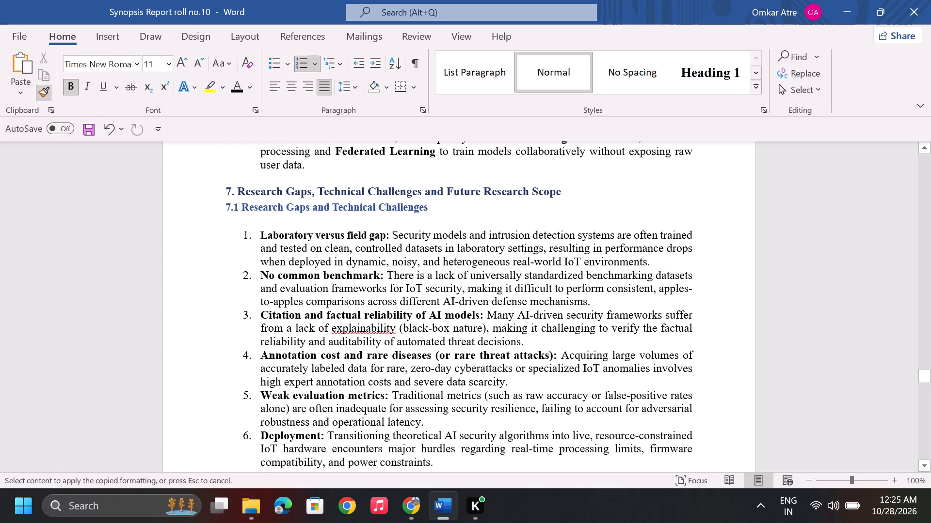
drag(386, 276, 239, 280)
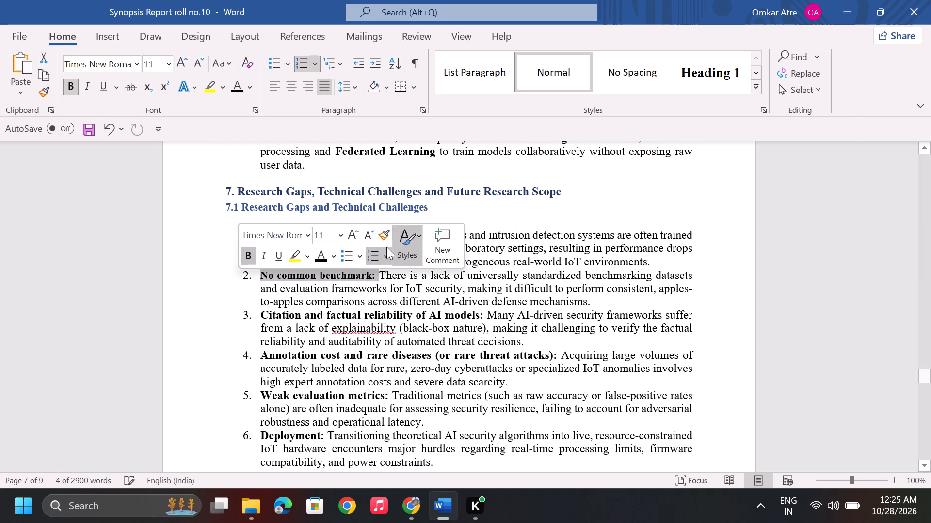
click(384, 235)
drag(484, 313, 482, 313)
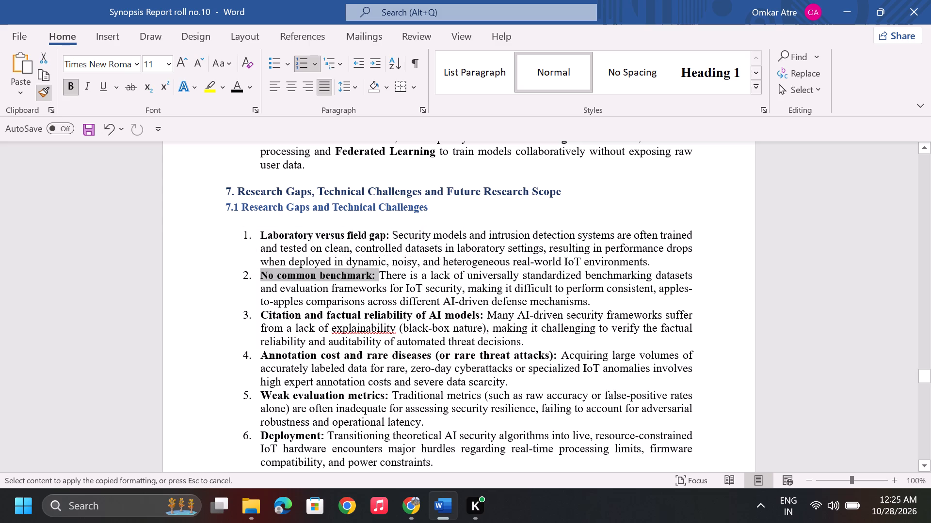
drag(482, 313, 270, 315)
Apply the same label formatting to the Annotation cost, Weak evaluation metrics and Deployment labels in section 7.1 with Format Painter.
click(418, 269)
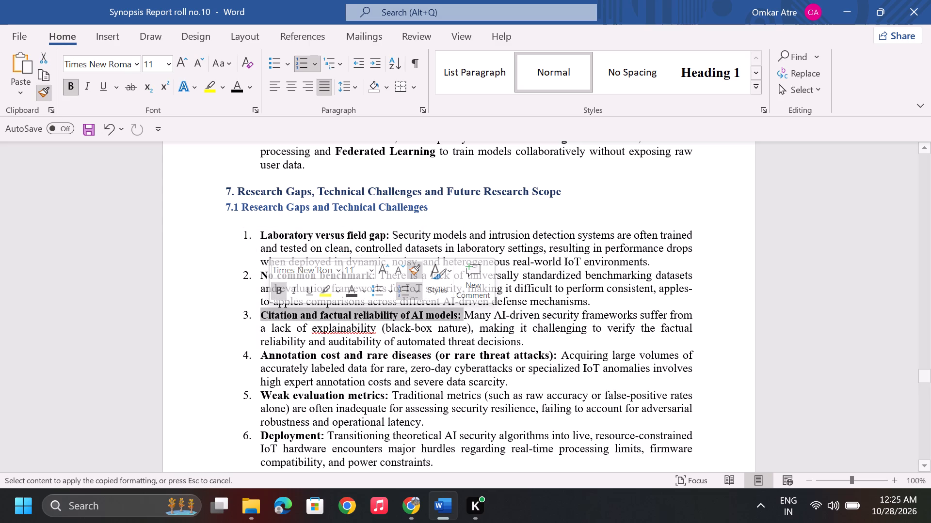
drag(559, 357, 257, 354)
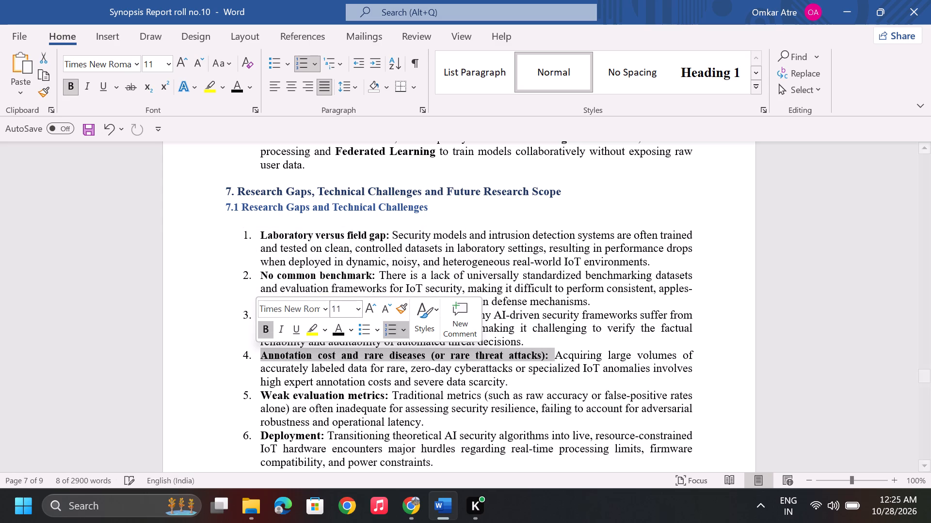
click(407, 312)
drag(390, 397, 282, 397)
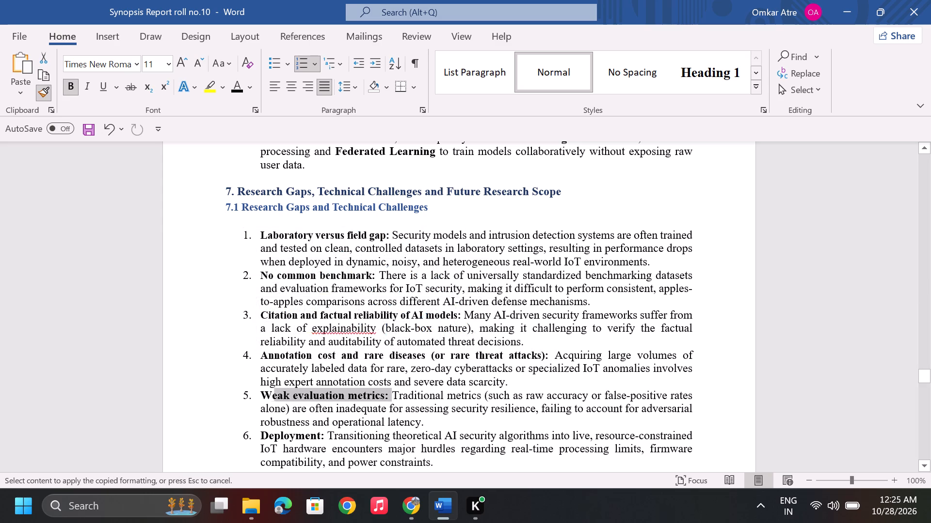
drag(282, 397, 274, 394)
click(419, 345)
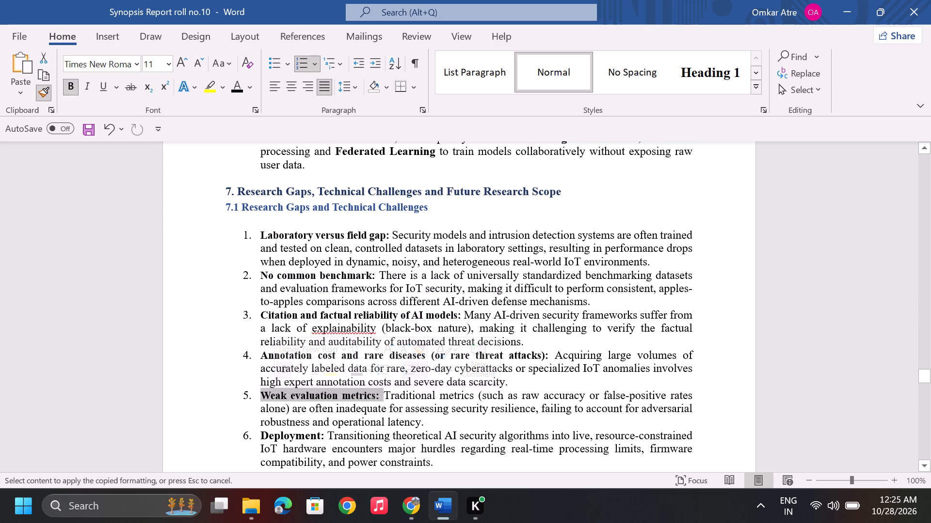
drag(326, 437, 277, 434)
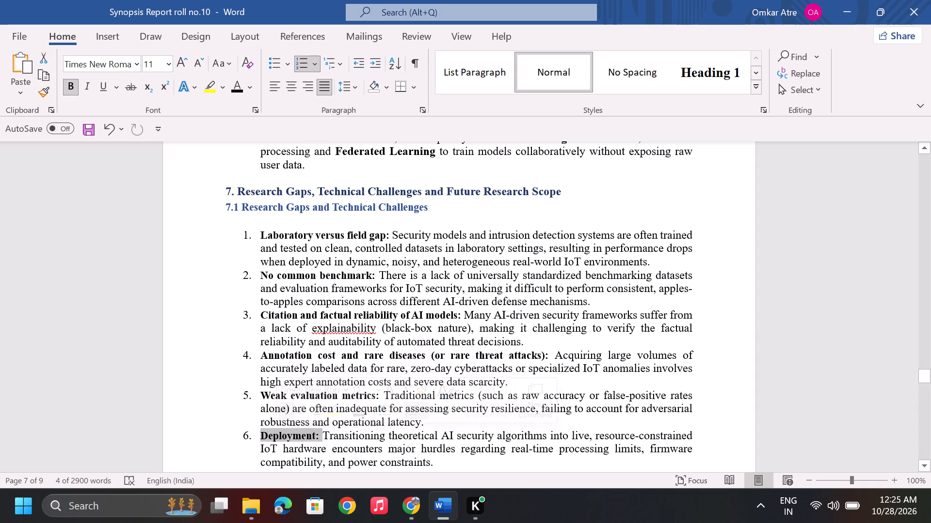
In section 10, apply the Healthcare label's formatting to the Industrial Internet of Things and Connected and Autonomous Vehicles labels with Format Painter.
scroll(422, 329, down, 4)
scroll(422, 329, down, 20)
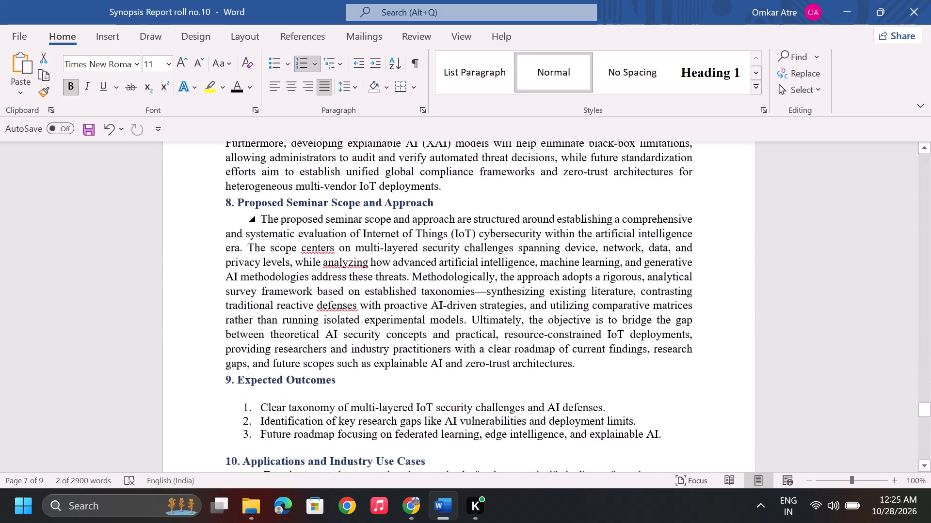
scroll(422, 329, down, 7)
scroll(422, 329, up, 3)
click(305, 256)
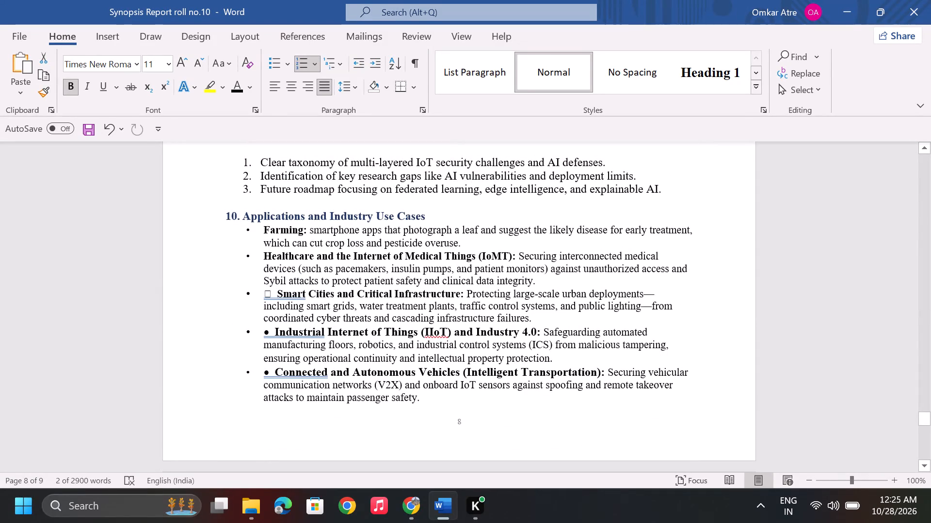
click(41, 91)
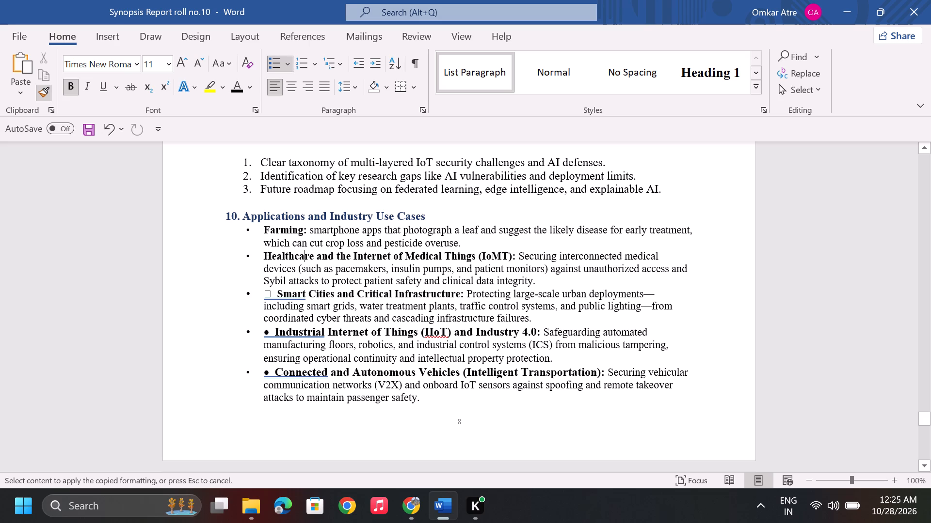
drag(538, 331, 299, 330)
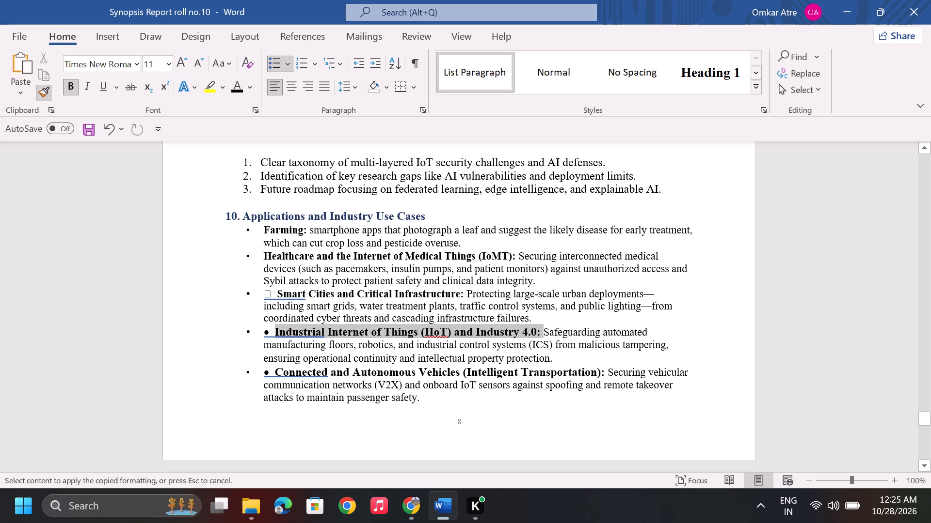
drag(299, 330, 268, 330)
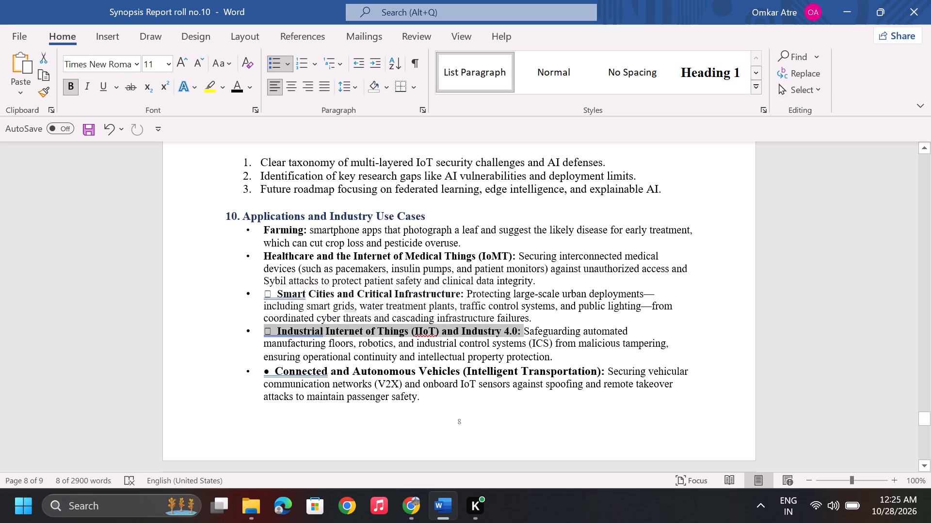
click(48, 95)
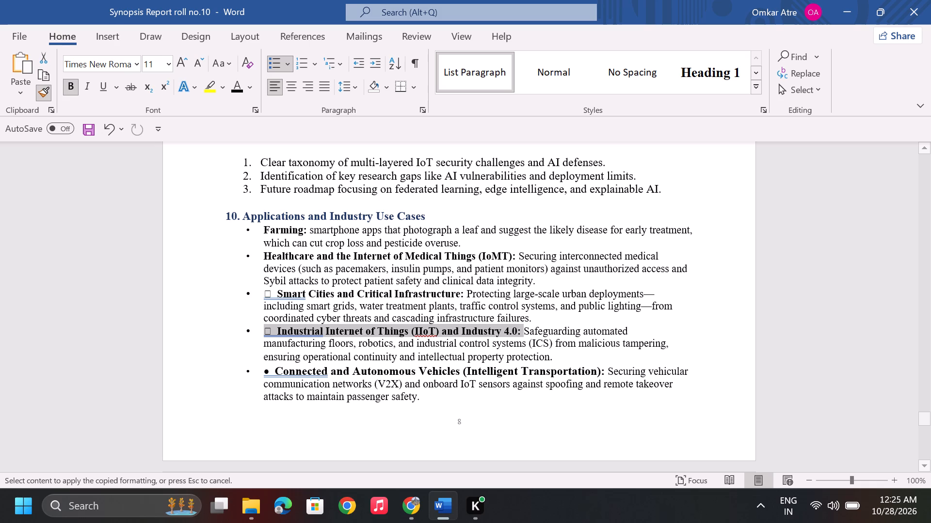
drag(604, 370, 273, 372)
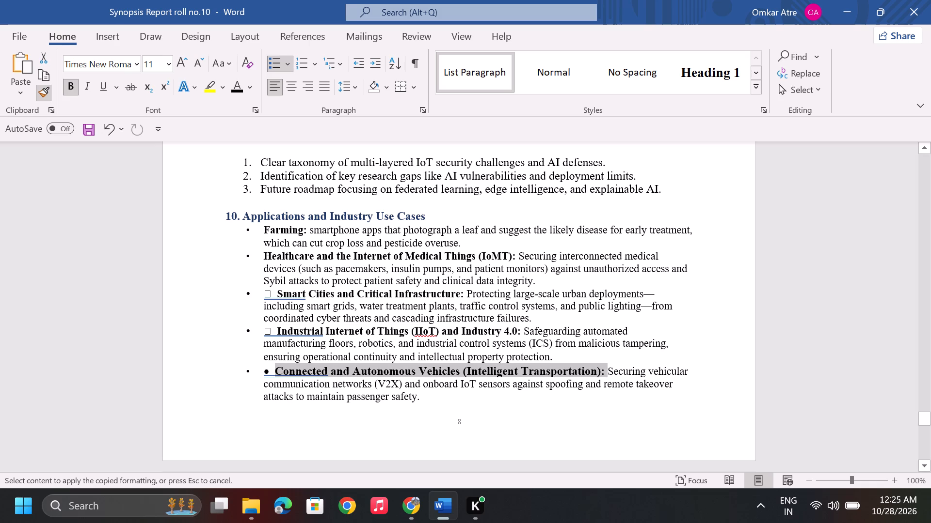
drag(273, 372, 266, 372)
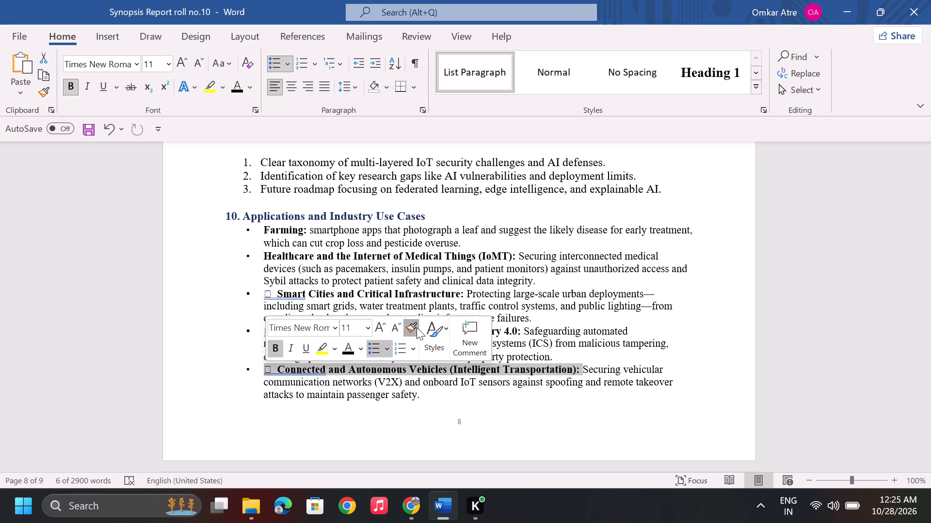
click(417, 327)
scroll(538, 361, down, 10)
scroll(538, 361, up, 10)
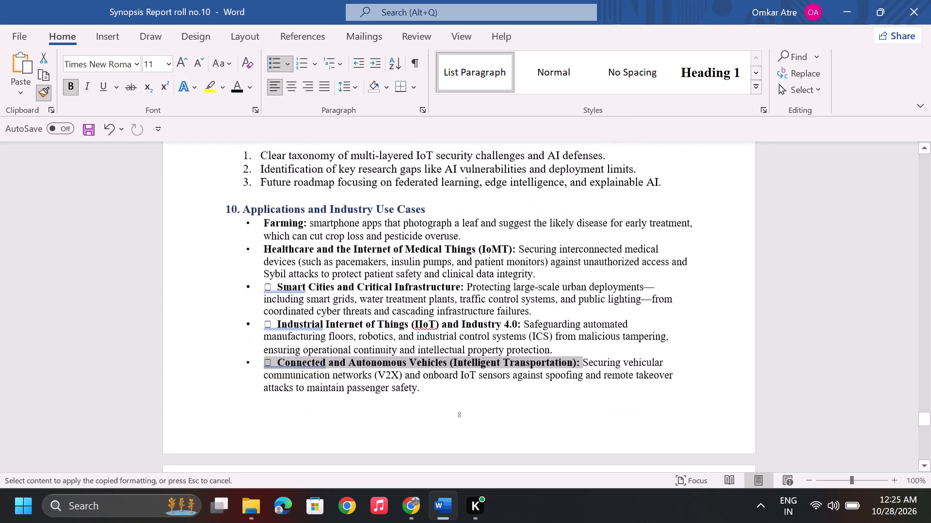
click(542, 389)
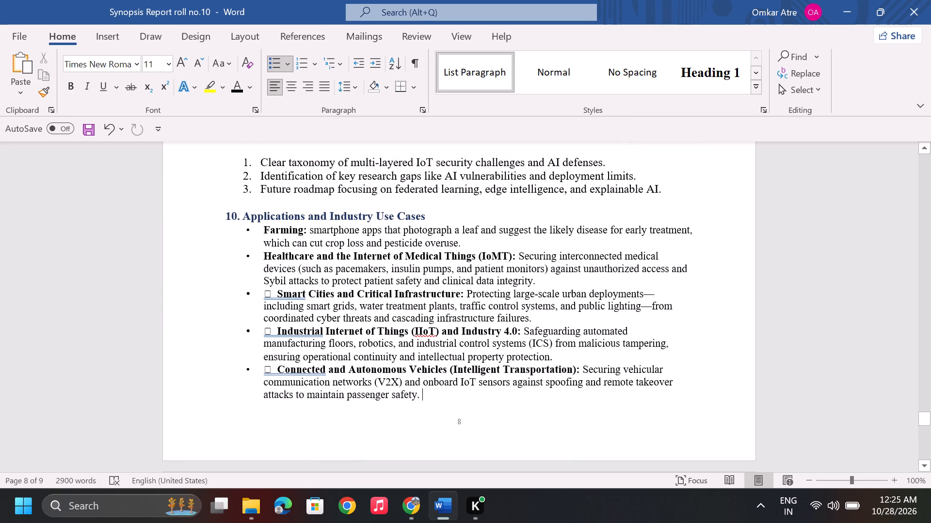
Delete the stray box characters before the Connected and Autonomous Vehicles, Industrial Internet of Things and Smart Cities labels in section 10.
click(279, 369)
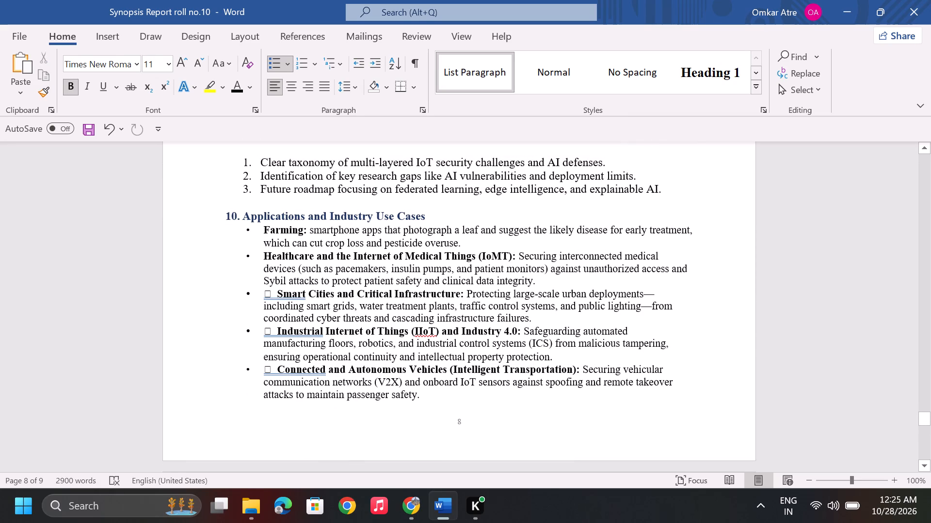
key(BackSpace)
key(BackSpace)
key(BackSpace)
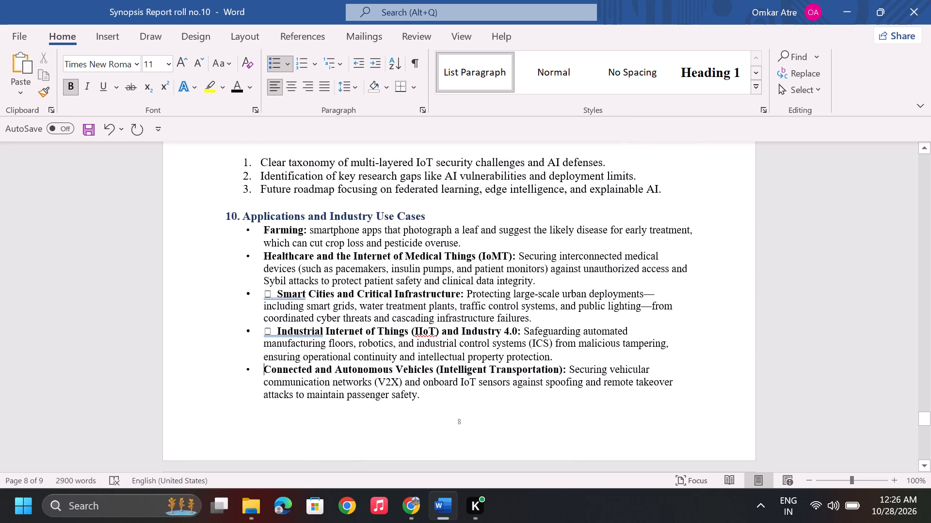
click(278, 333)
key(BackSpace)
key(BackSpace)
key(BackSpace)
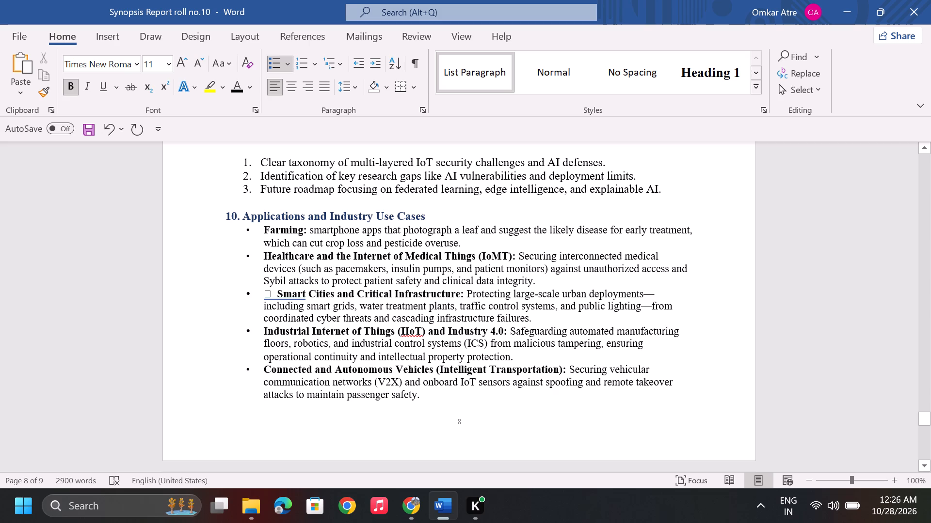
click(276, 295)
key(BackSpace)
key(BackSpace)
key(BackSpace)
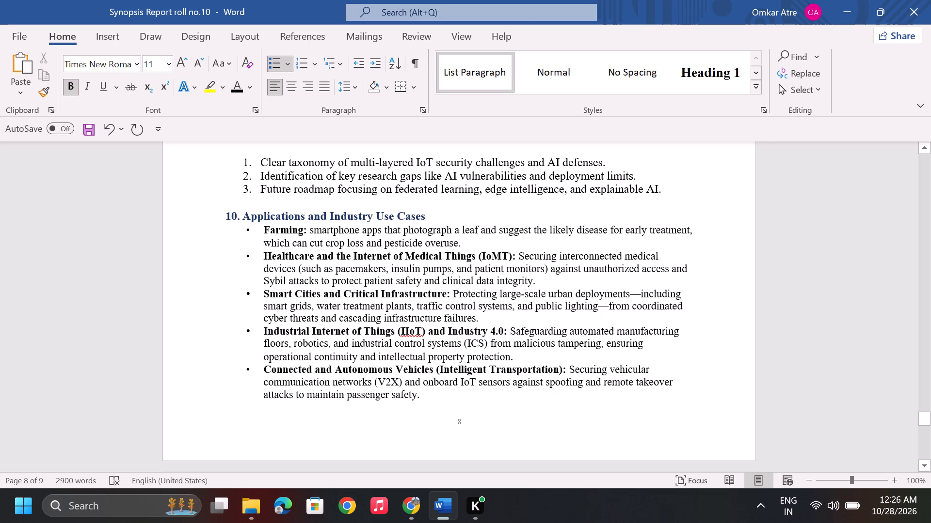
Look over the formatting of sections 7 through 10, from the research gaps to the industry use cases.
scroll(516, 382, up, 20)
scroll(516, 382, up, 16)
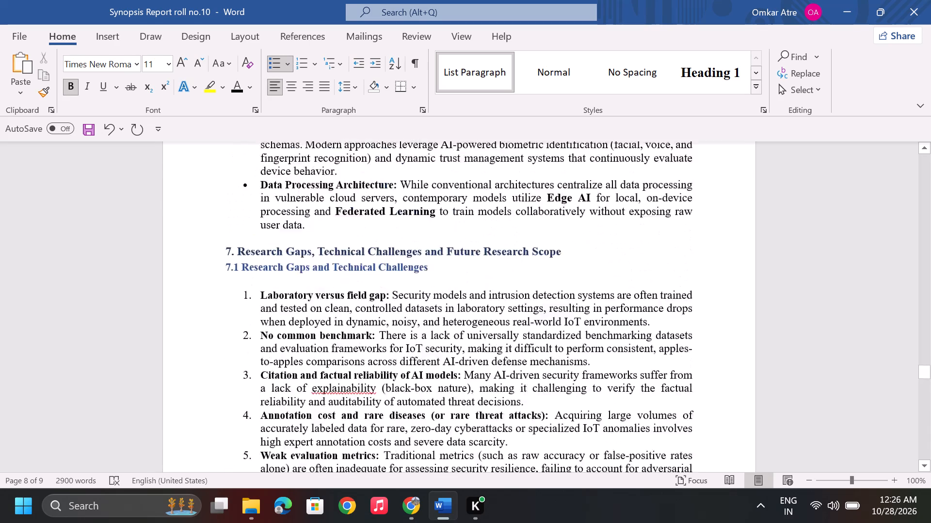
scroll(515, 380, up, 2)
scroll(515, 380, down, 11)
scroll(515, 380, up, 2)
scroll(515, 380, down, 12)
scroll(515, 380, up, 8)
scroll(515, 380, down, 17)
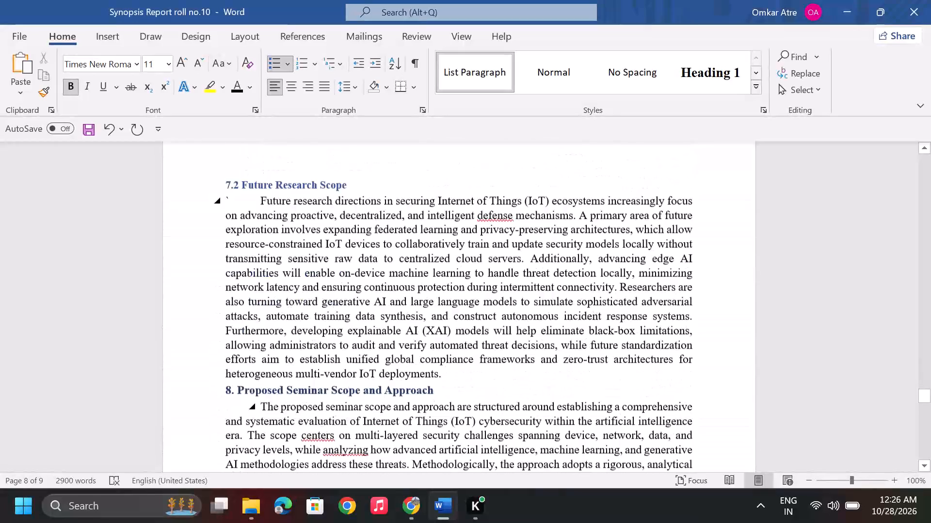
scroll(515, 380, up, 5)
scroll(515, 380, down, 11)
scroll(515, 380, up, 5)
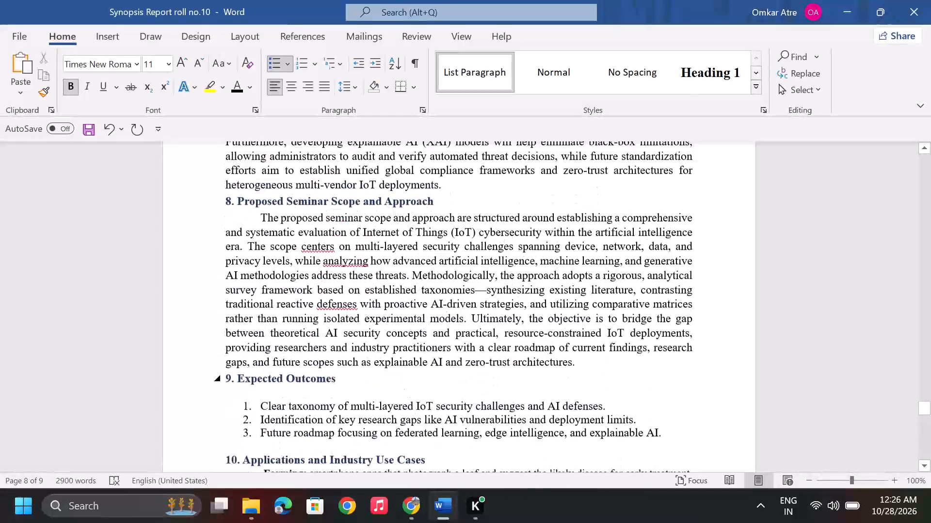
scroll(507, 381, down, 6)
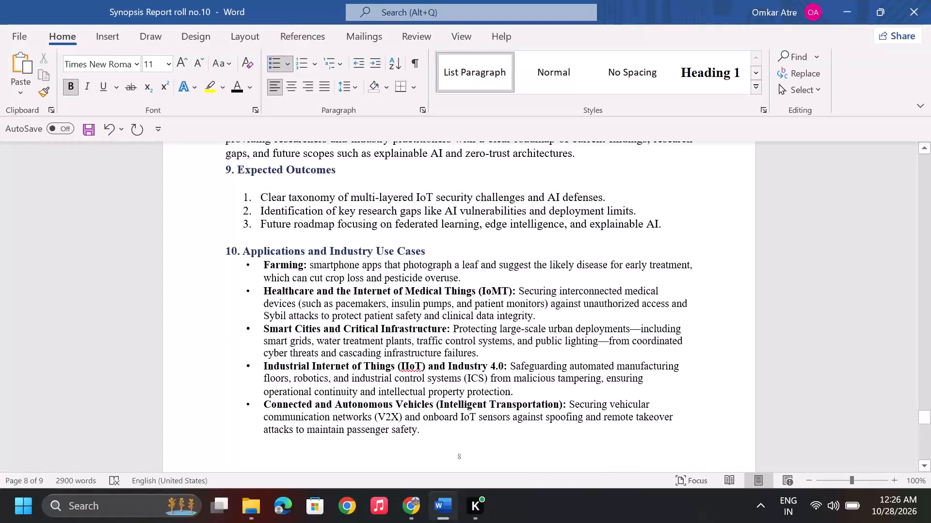
Justify all the bullet points under section 10, Applications and Industry Use Cases.
drag(419, 433, 206, 266)
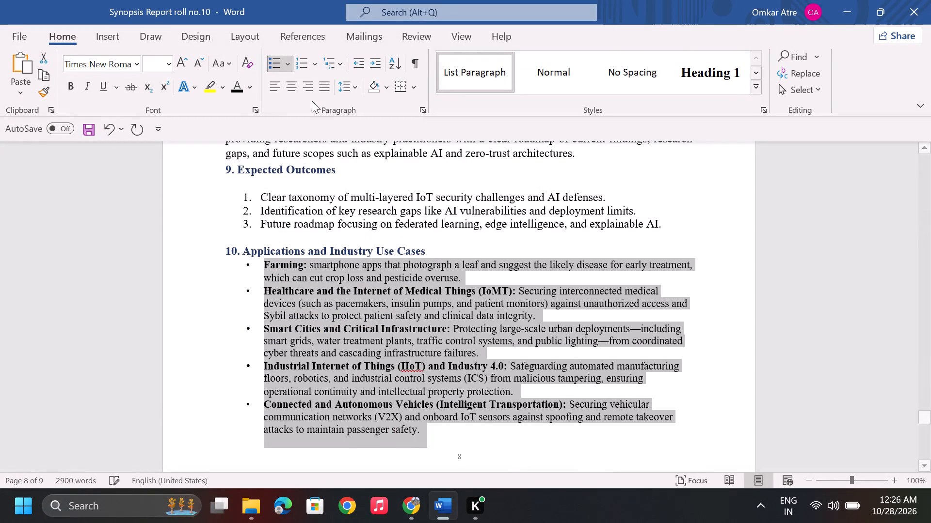
click(329, 83)
click(424, 316)
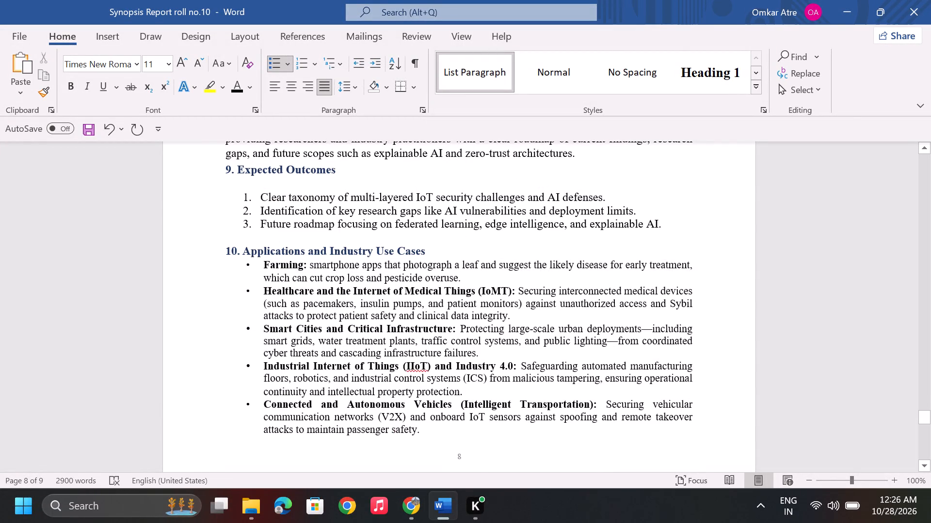
scroll(461, 380, down, 8)
scroll(426, 302, down, 4)
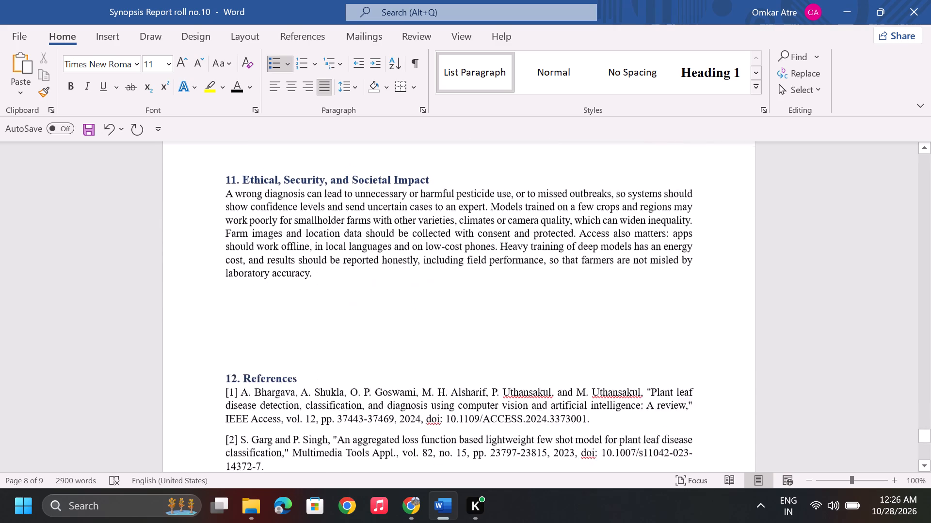
scroll(426, 302, down, 7)
scroll(426, 302, up, 16)
scroll(426, 302, down, 5)
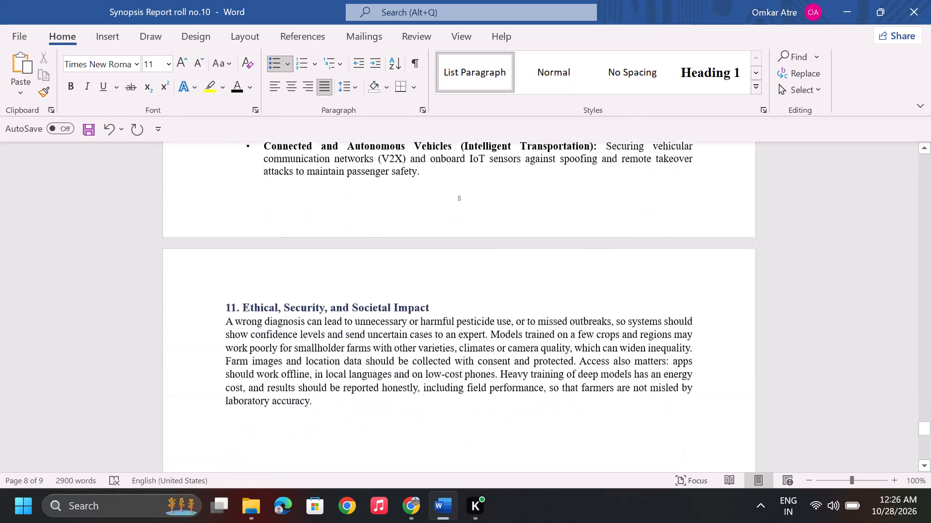
drag(438, 286, 278, 287)
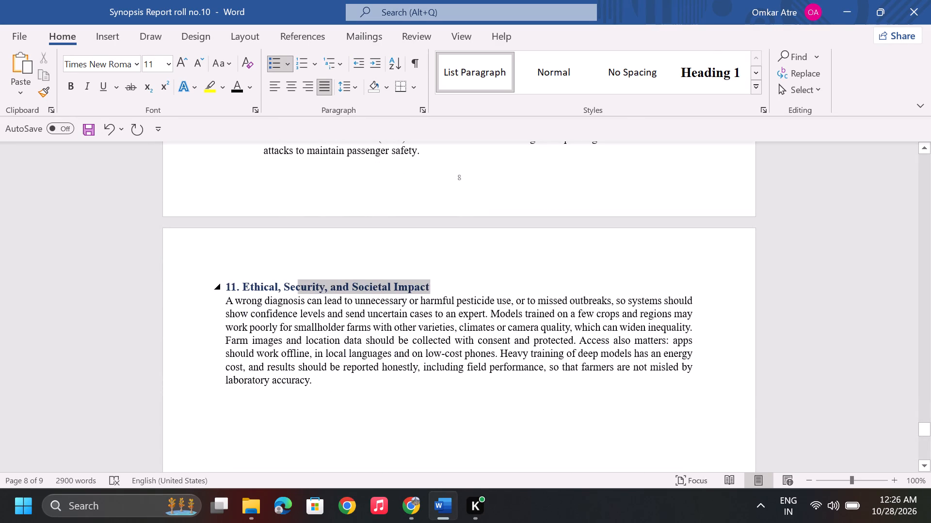
drag(278, 287, 223, 286)
key(ctrl+c)
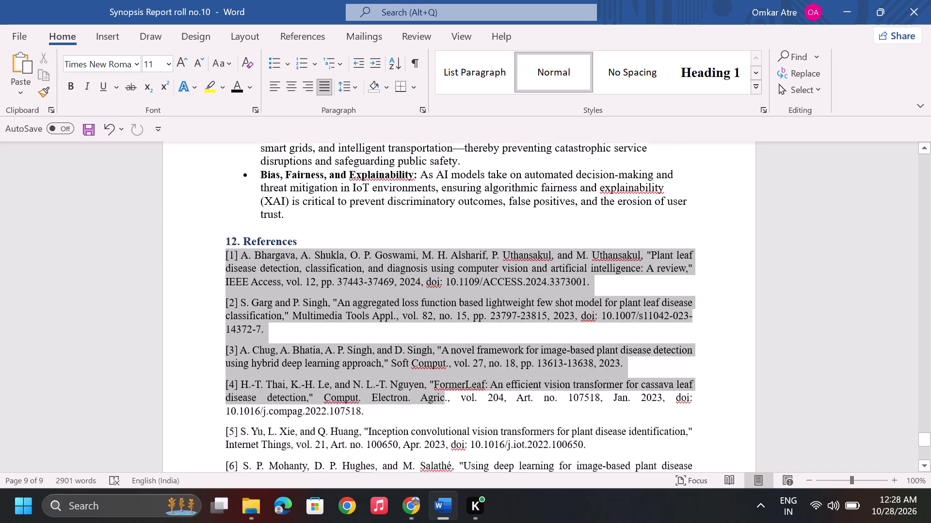
scroll(431, 410, down, 4)
drag(431, 410, 513, 400)
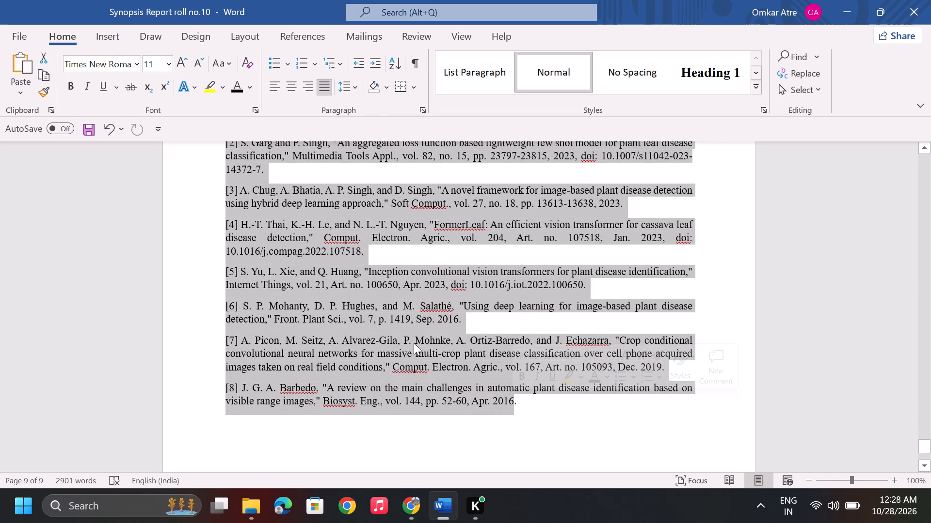
right_click(354, 301)
click(393, 133)
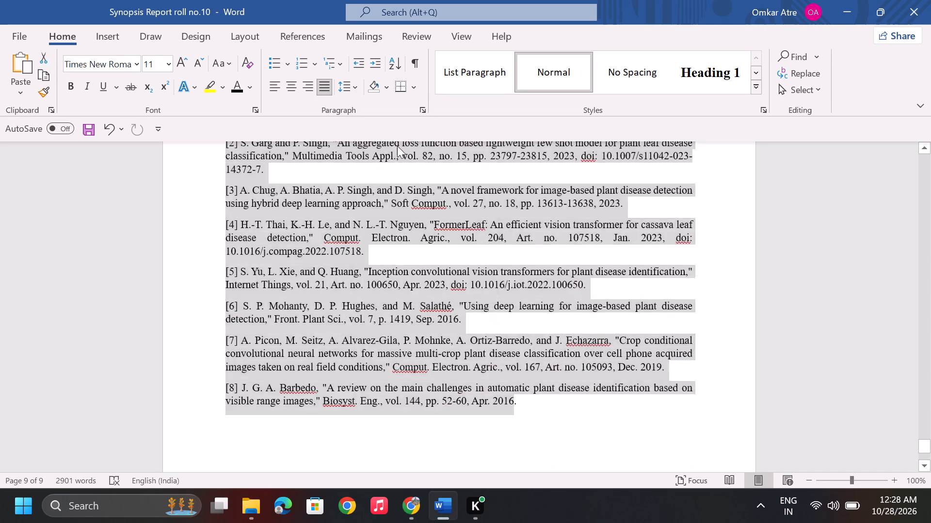
Apply the Bias, Fairness, and Explainability label's formatting to the Base Survey Paper label in section 12 with Format Painter.
scroll(439, 288, up, 5)
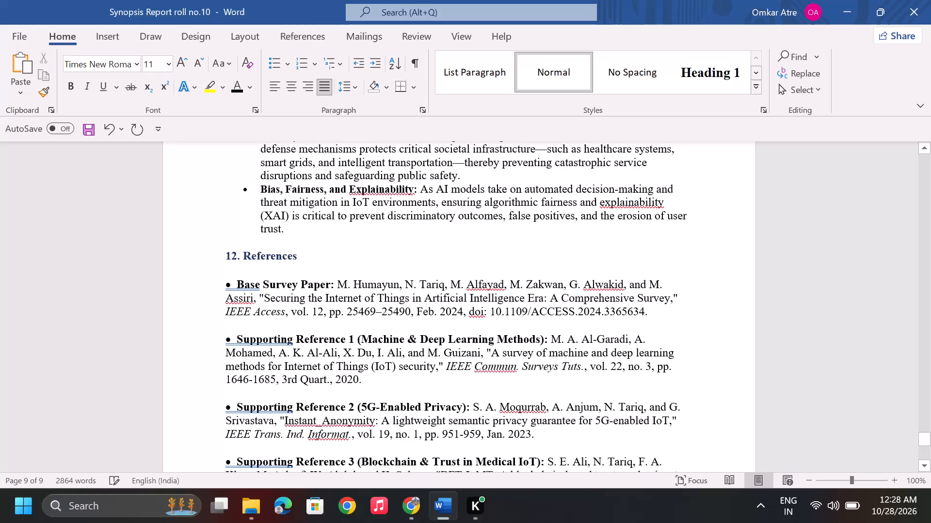
scroll(441, 327, down, 3)
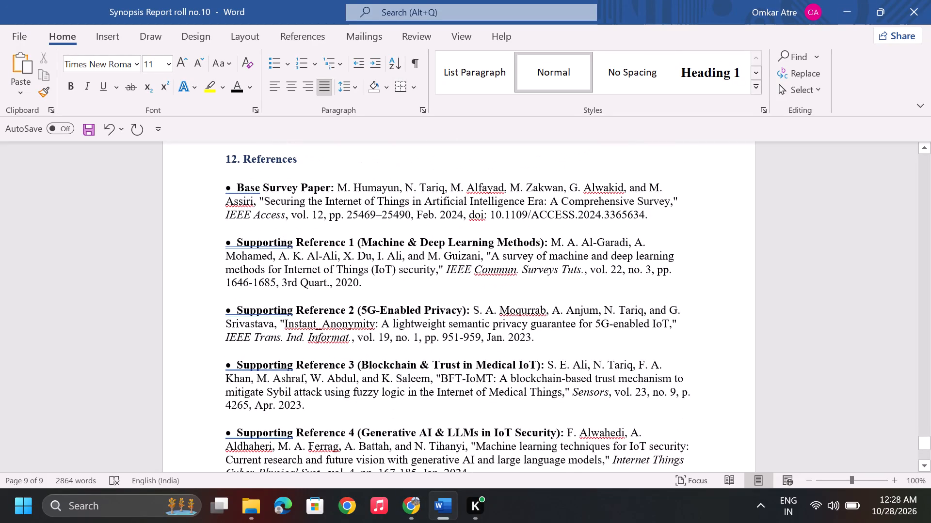
scroll(441, 327, down, 2)
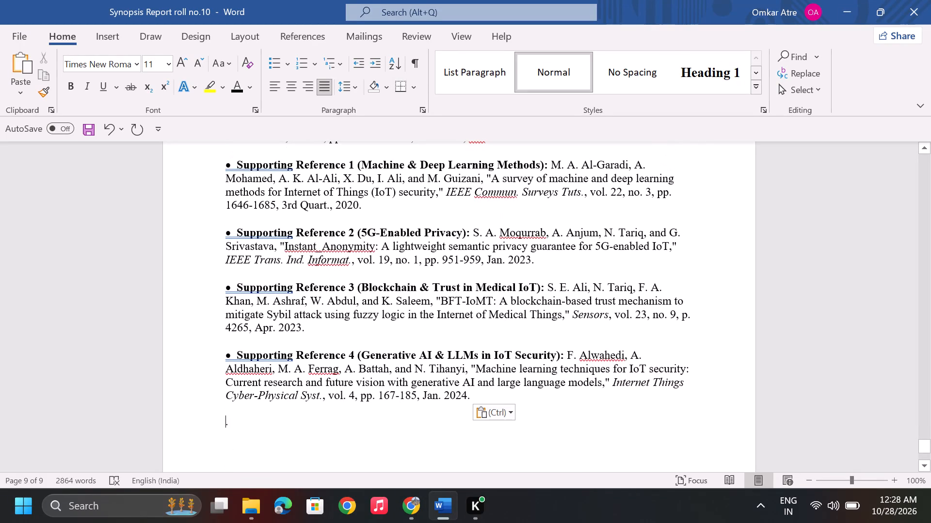
scroll(435, 333, up, 7)
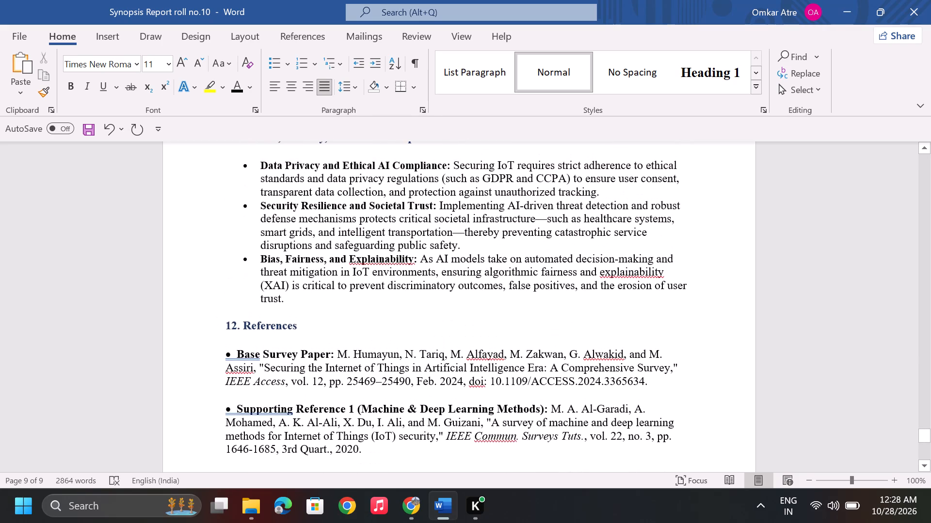
click(311, 261)
click(48, 92)
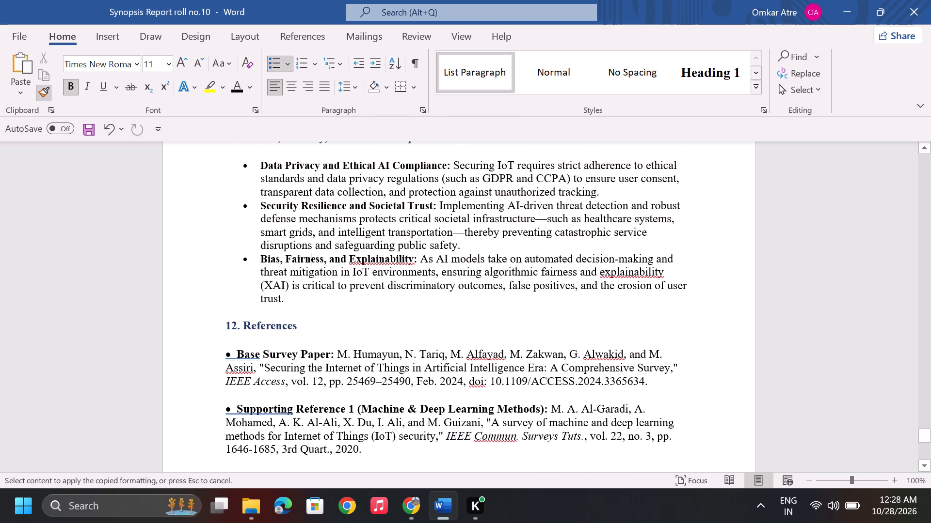
drag(336, 354, 215, 356)
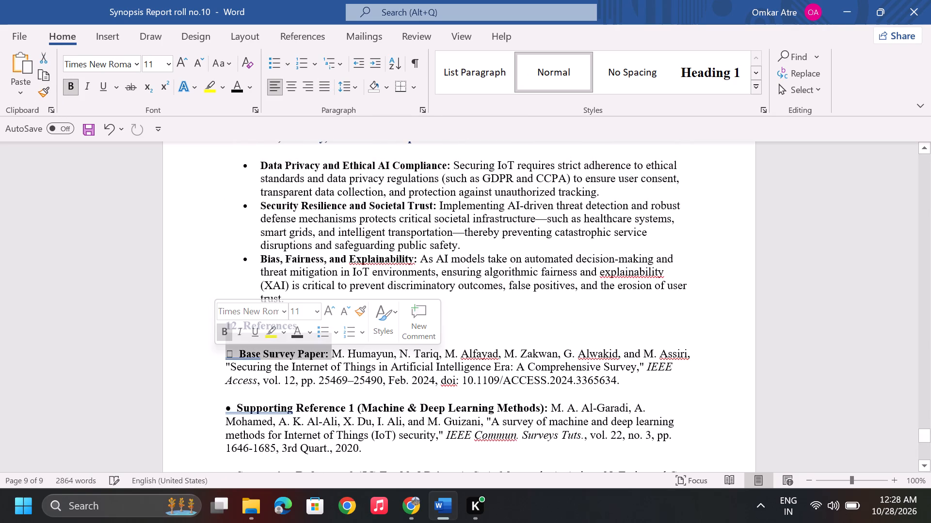
Delete the stray character before the Base Survey Paper label and turn that paragraph into a bulleted list item.
click(259, 362)
click(241, 353)
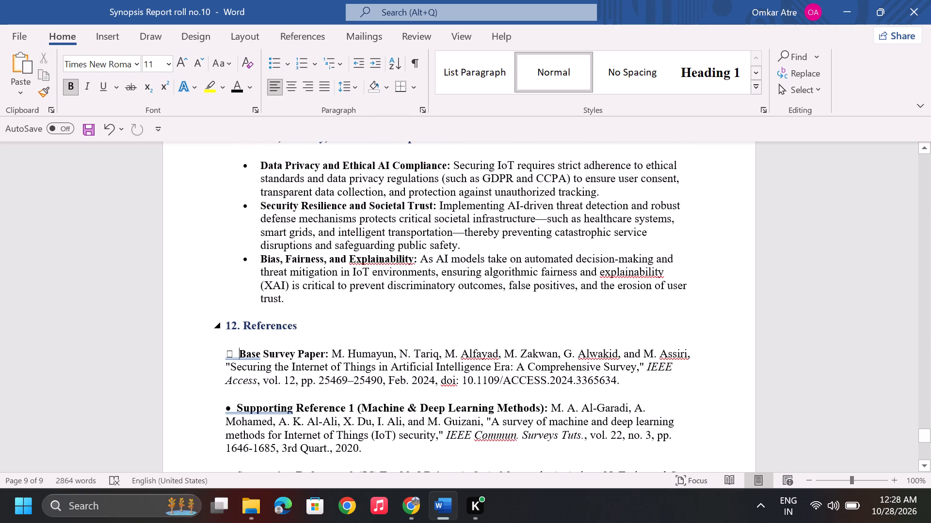
key(BackSpace)
key(BackSpace)
key(BackSpace)
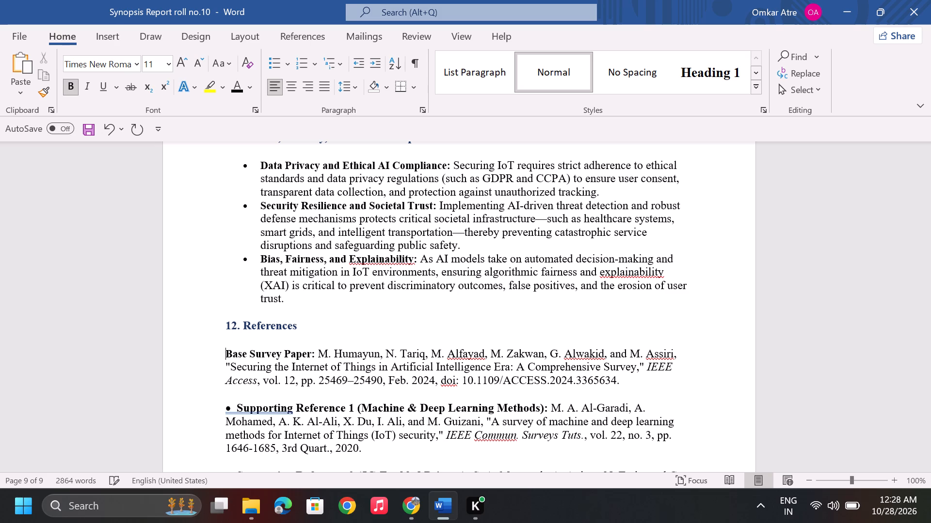
click(271, 61)
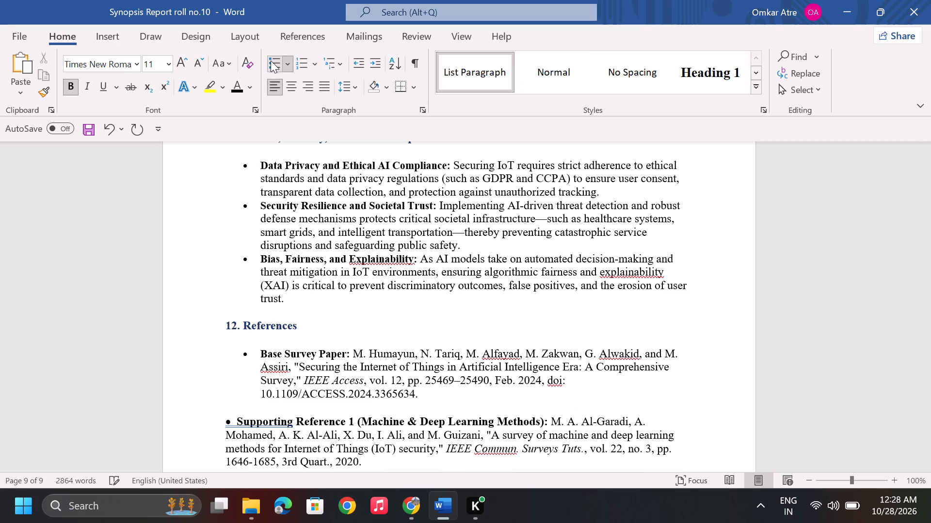
Remove the pasted bullet and blank gap before Supporting Reference 1 and make it the second item of section 12's bulleted list.
scroll(380, 354, down, 2)
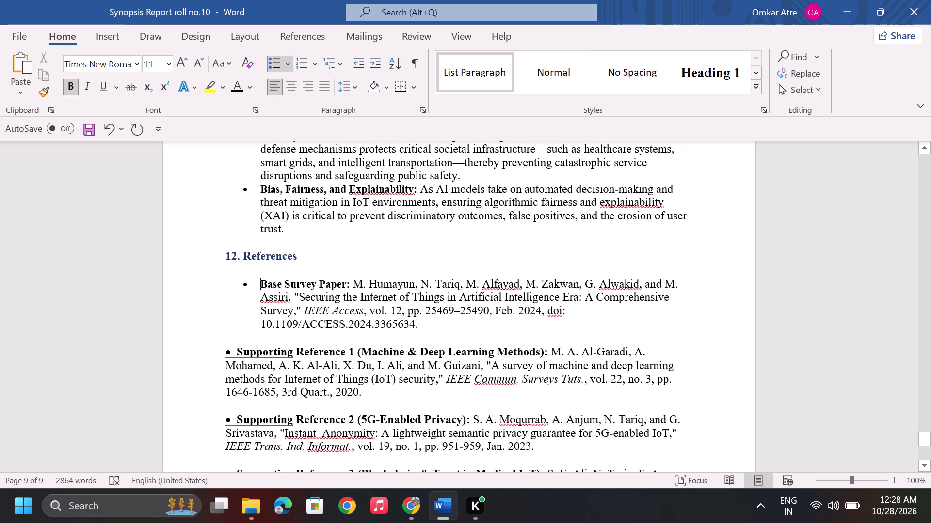
click(237, 351)
key(BackSpace)
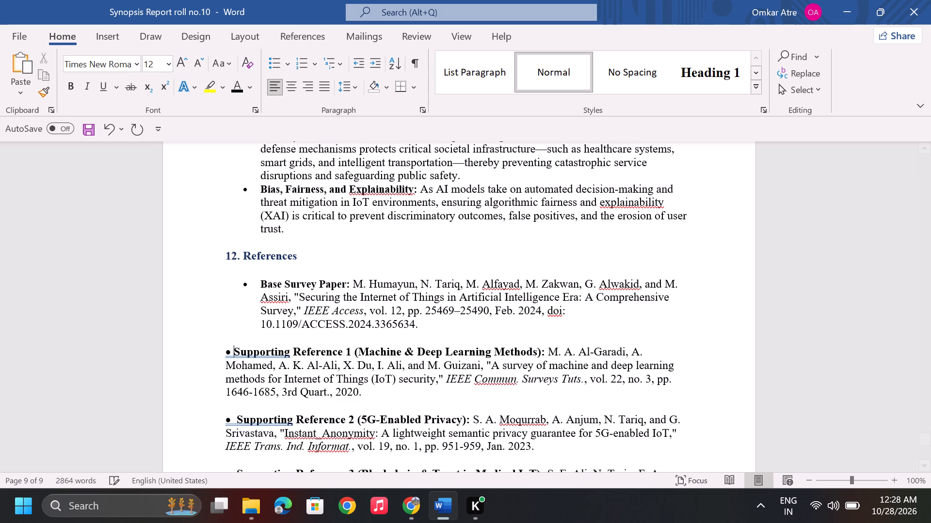
key(BackSpace)
key(BackSpace)
key(BackSpace)
key(Return)
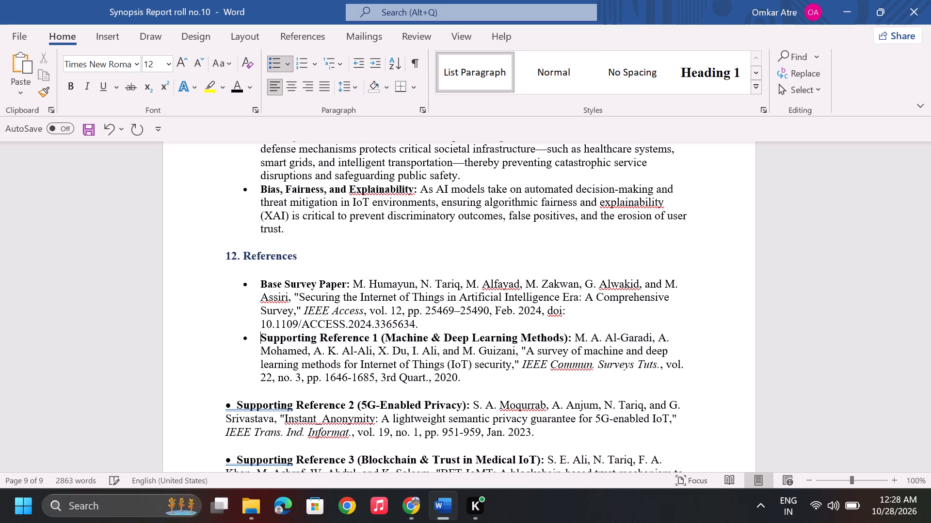
Remove the pasted bullet and blank gap before Supporting Reference 2 and make it the third item of section 12's bulleted list.
click(237, 404)
key(BackSpace)
key(BackSpace)
key(BackSpace)
key(BackSpace)
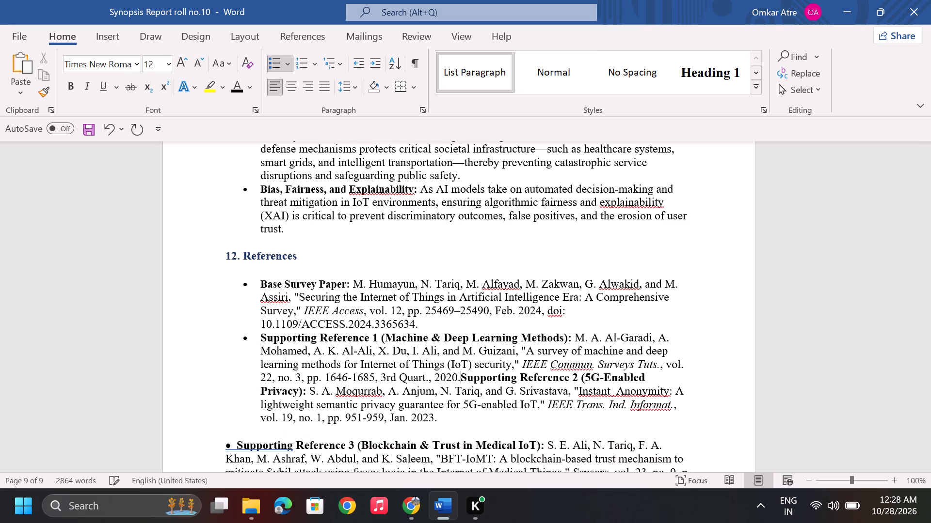
key(Return)
Remove the pasted bullet and blank gap before Supporting Reference 3 and make it the fourth item of section 12's bulleted list.
scroll(297, 345, down, 3)
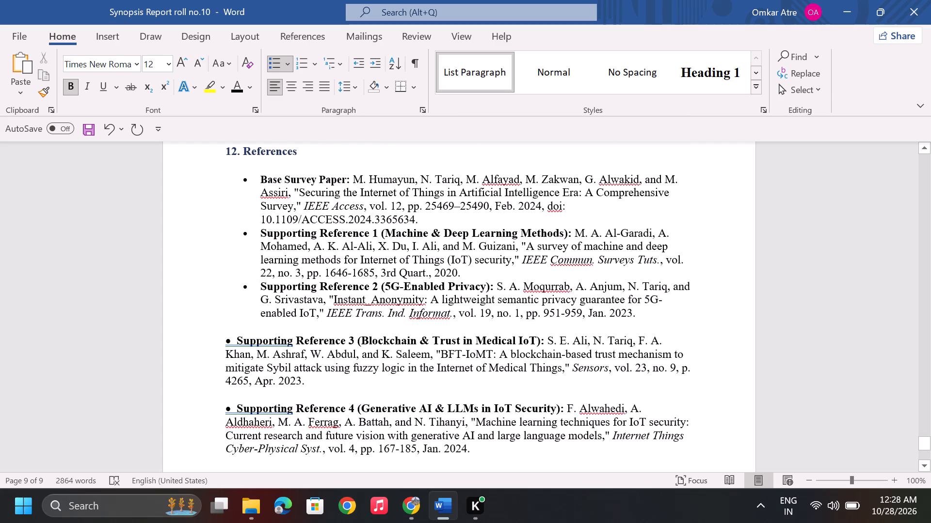
click(239, 343)
key(BackSpace)
key(BackSpace)
key(BackSpace)
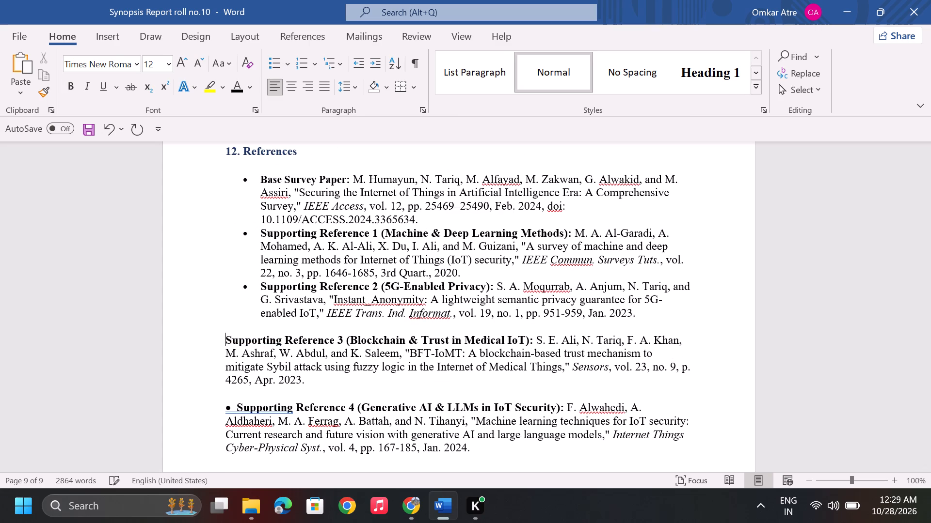
key(BackSpace)
key(Return)
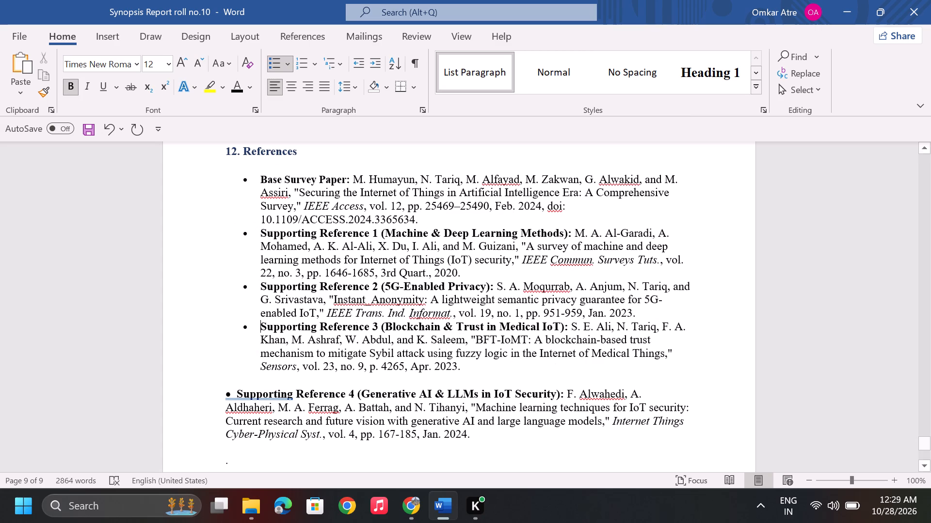
Remove the pasted bullet and blank gap before Supporting Reference 4 and make it the last item of section 12's bulleted list.
click(236, 395)
key(BackSpace)
key(BackSpace)
key(BackSpace)
key(BackSpace)
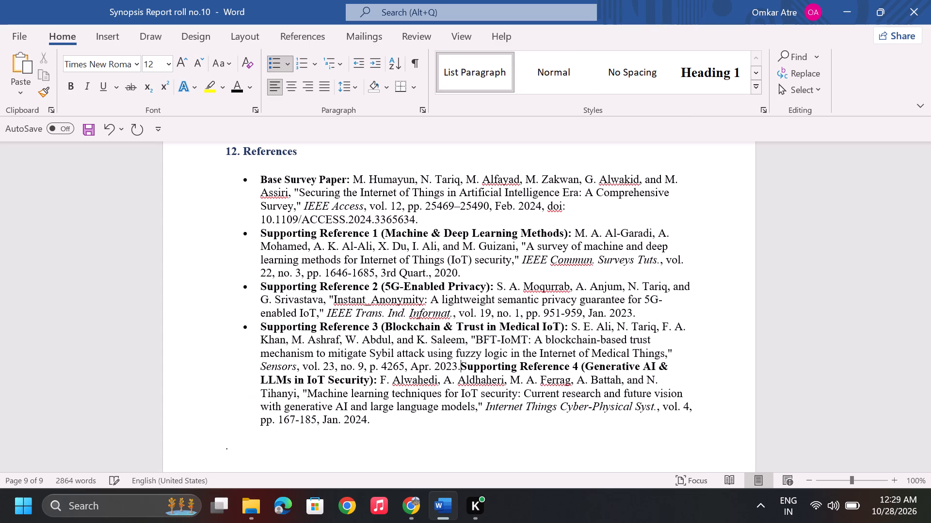
key(Return)
Apply the Base Survey Paper label's formatting to the Supporting Reference 1 and Supporting Reference 2 labels with Format Painter.
scroll(256, 374, down, 8)
scroll(291, 319, down, 6)
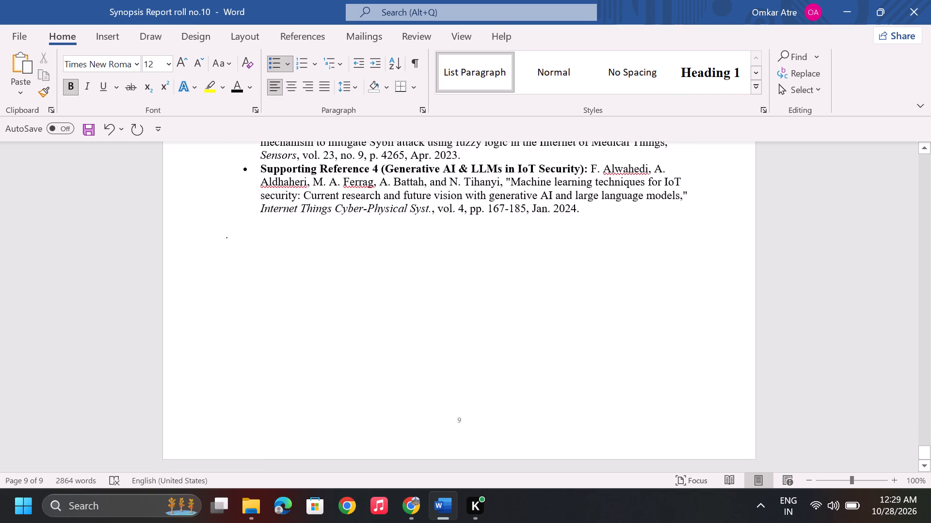
scroll(292, 319, up, 8)
click(335, 241)
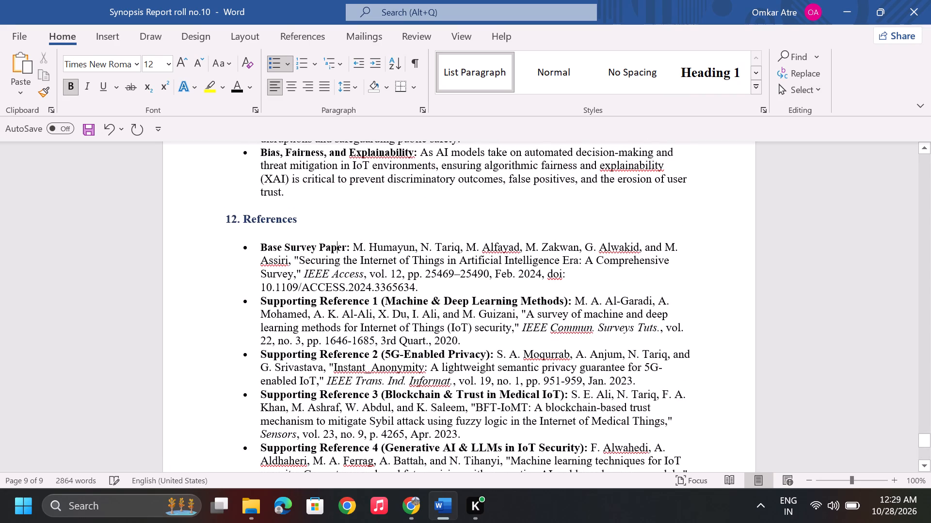
click(50, 93)
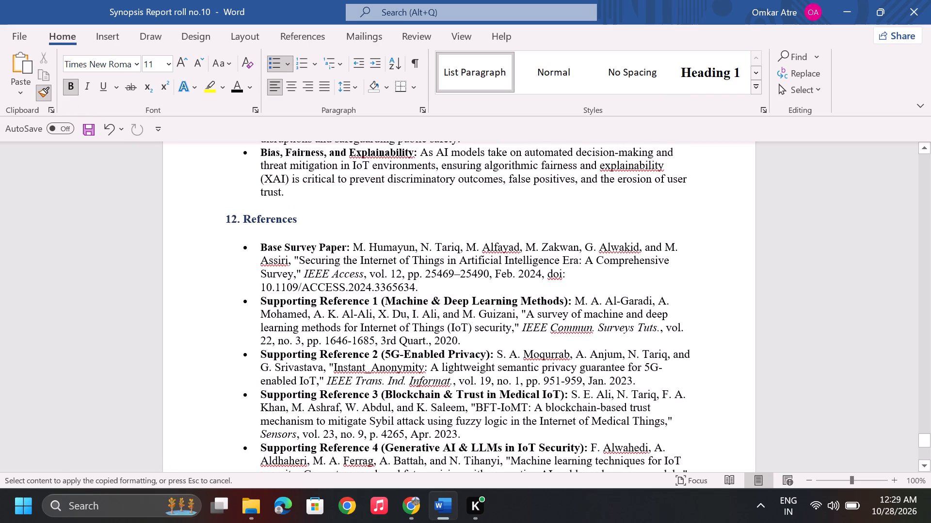
drag(572, 302, 263, 301)
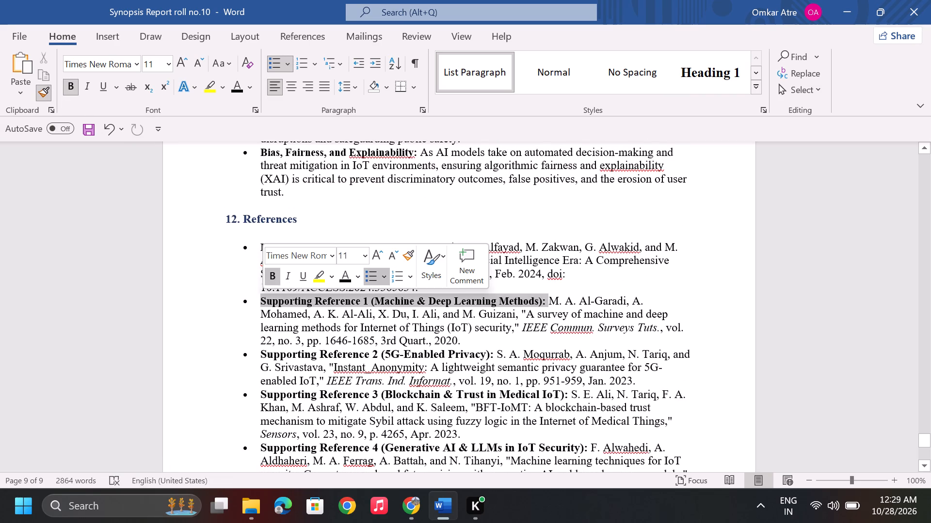
click(408, 255)
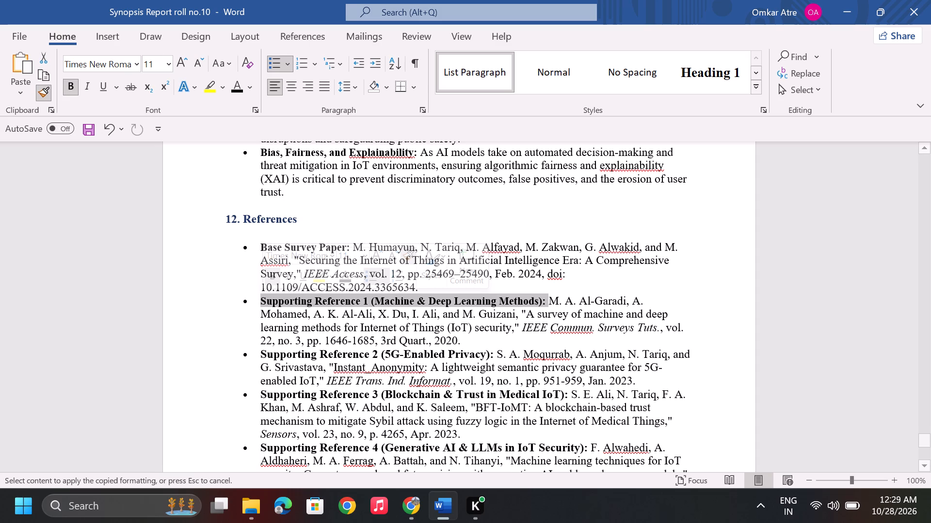
drag(497, 356, 271, 357)
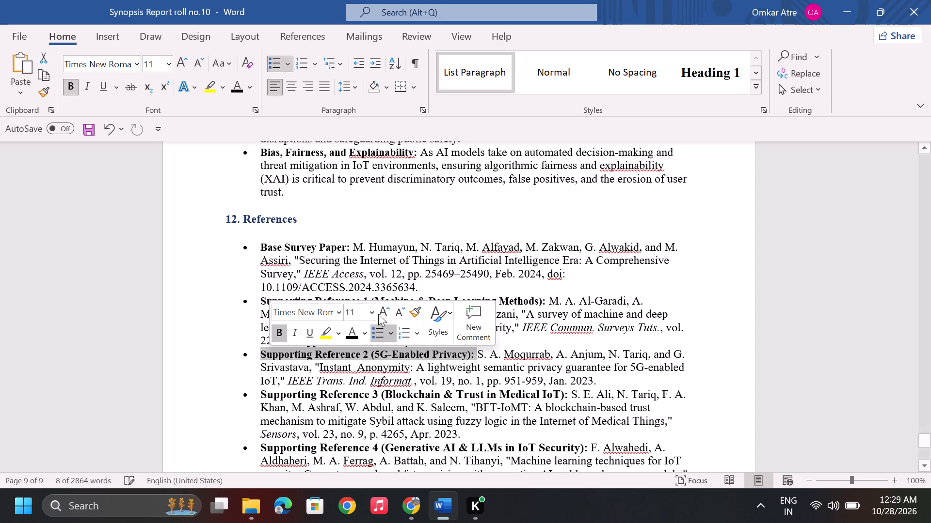
Apply the Supporting Reference 2 label's formatting to the Supporting Reference 3 and Supporting Reference 4 labels with Format Painter.
click(415, 312)
drag(569, 396, 346, 399)
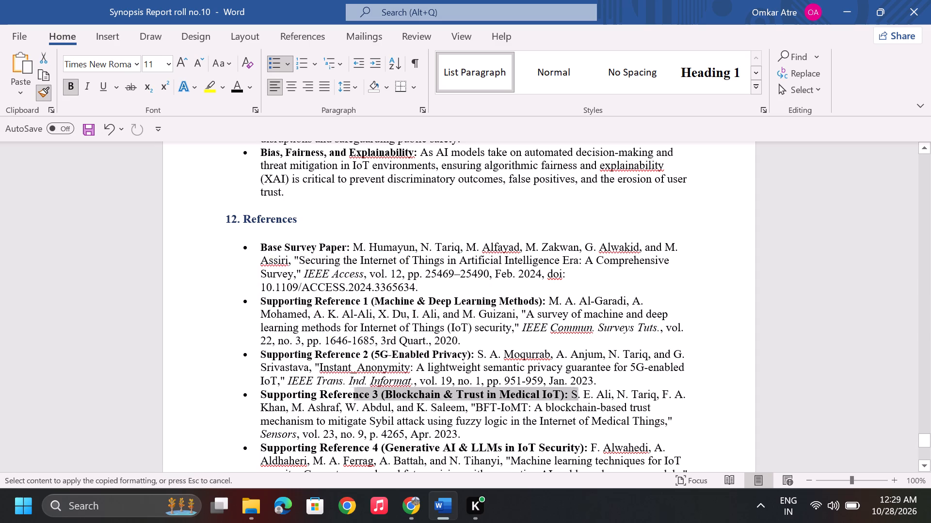
drag(346, 399, 275, 396)
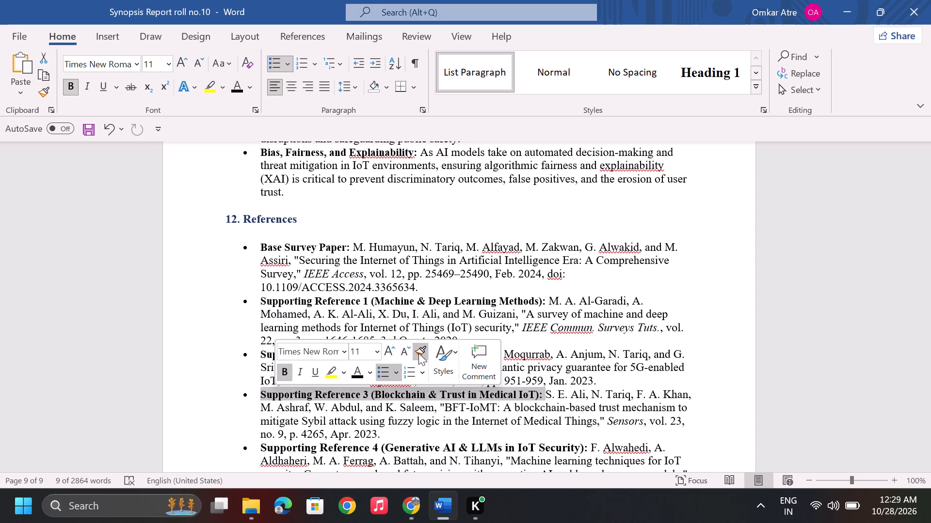
click(418, 353)
scroll(433, 371, down, 2)
drag(590, 377, 582, 379)
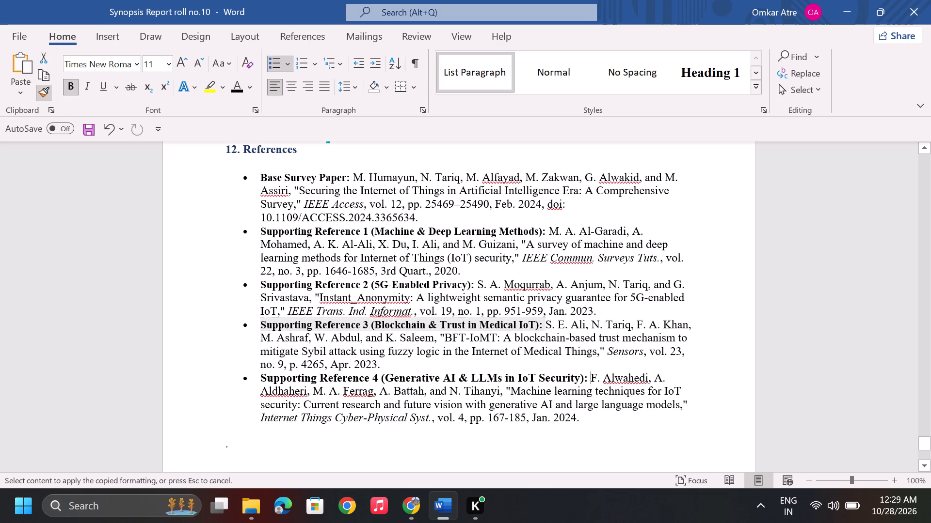
drag(582, 379, 275, 381)
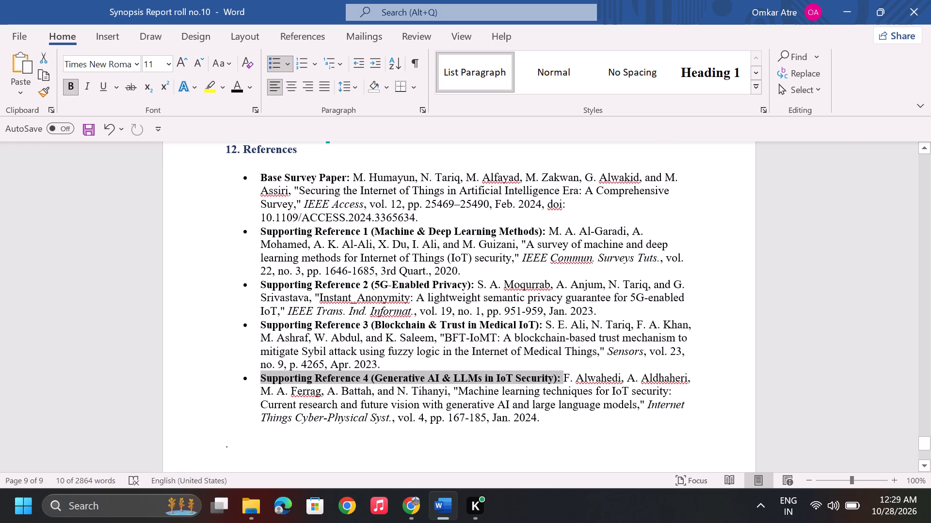
click(773, 305)
Review the layout and formatting of sections 10, 11 and 12.
scroll(556, 300, up, 3)
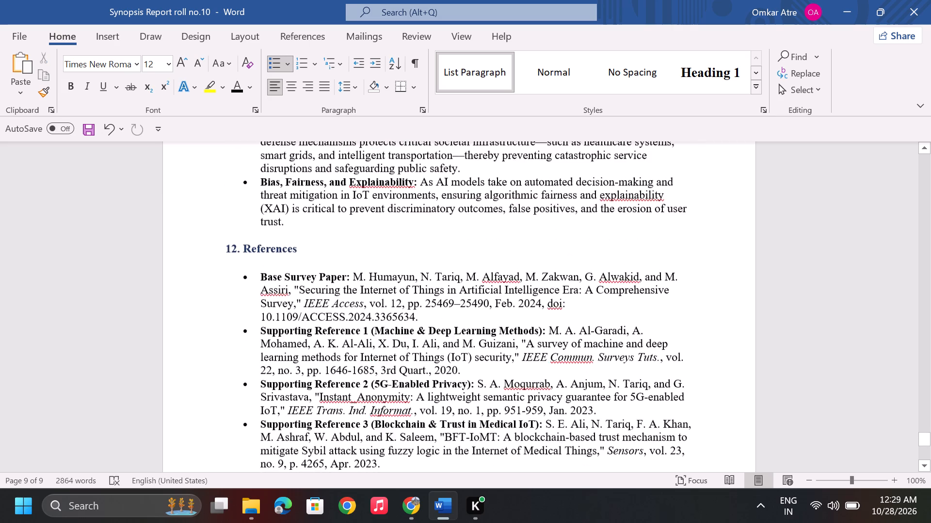
scroll(555, 300, down, 2)
scroll(555, 300, up, 8)
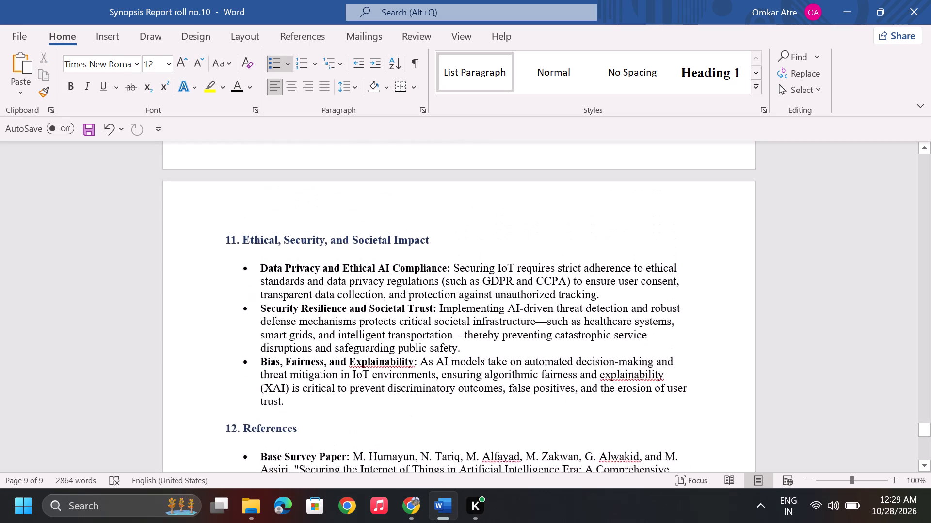
scroll(555, 300, up, 7)
scroll(555, 300, down, 4)
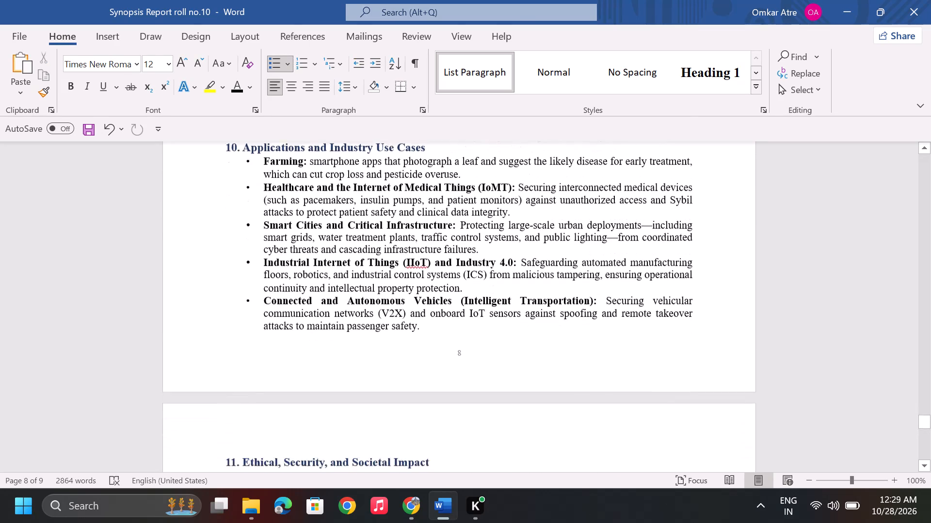
scroll(555, 300, down, 13)
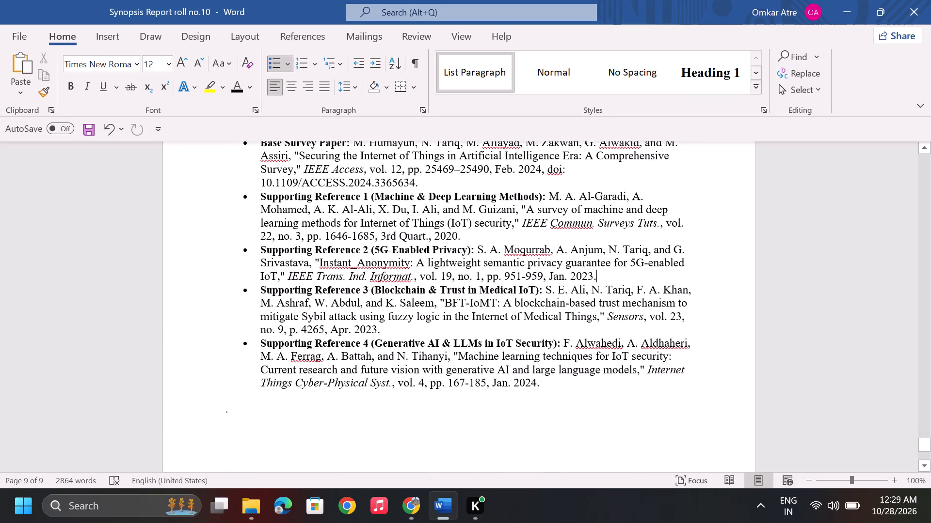
Justify the report text from the 7.2 Future Research Scope heading through the last reference in section 12.
drag(554, 386, 267, 201)
scroll(436, 311, up, 7)
scroll(267, 201, up, 7)
scroll(267, 201, down, 1)
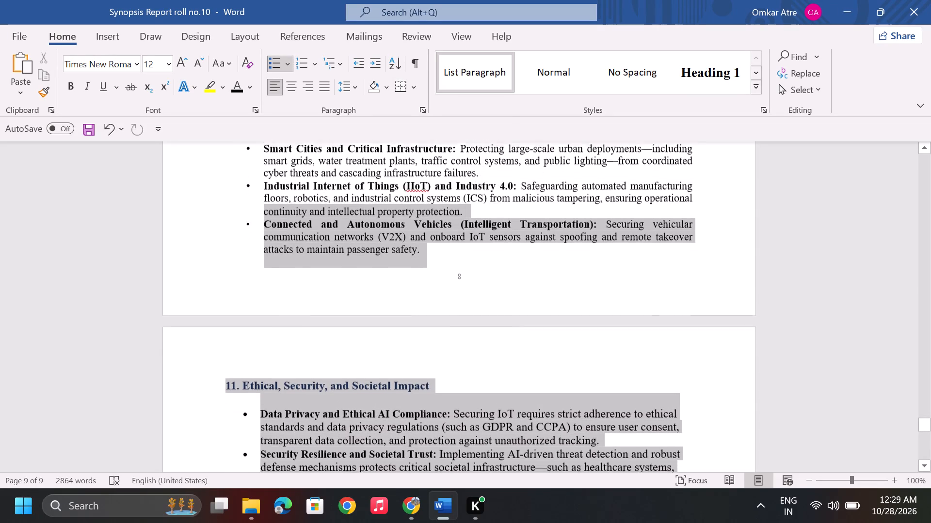
drag(267, 201, 269, 205)
scroll(268, 205, up, 18)
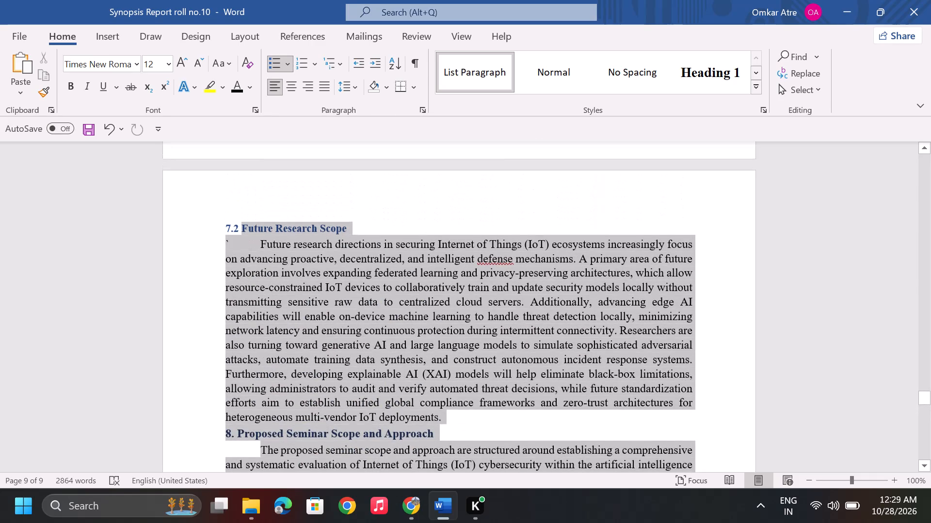
click(326, 85)
click(17, 303)
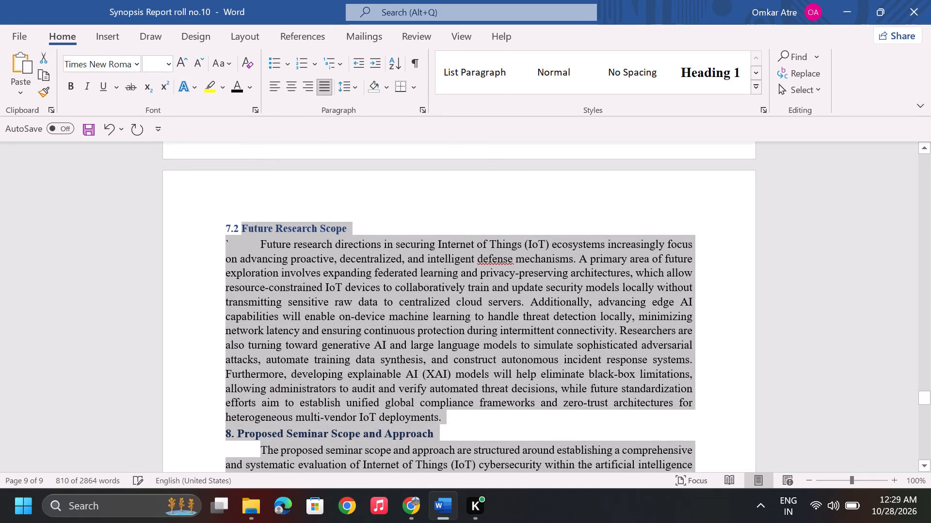
Review the whole report from the section 12 references back to the cover page, checking content and alignment.
scroll(162, 329, down, 20)
scroll(162, 329, down, 12)
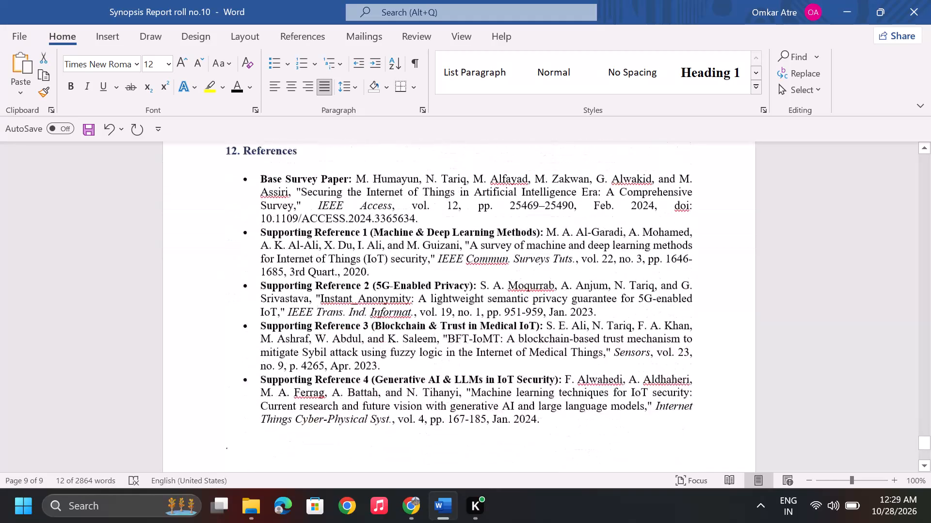
scroll(165, 328, up, 3)
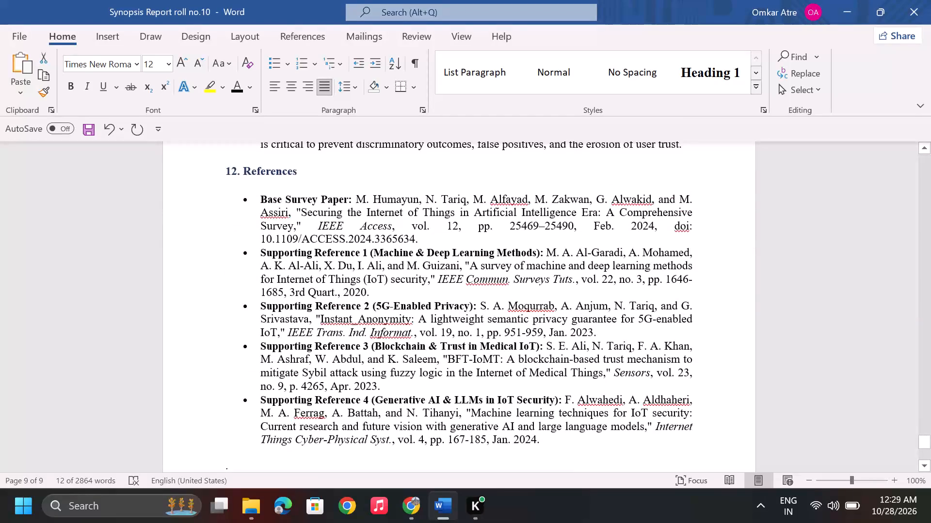
scroll(598, 352, down, 15)
scroll(598, 352, up, 14)
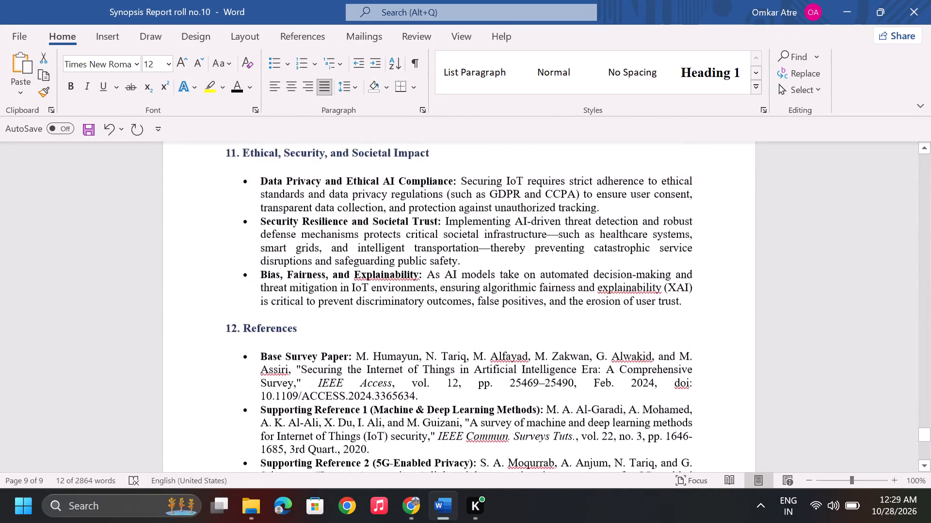
scroll(598, 352, up, 4)
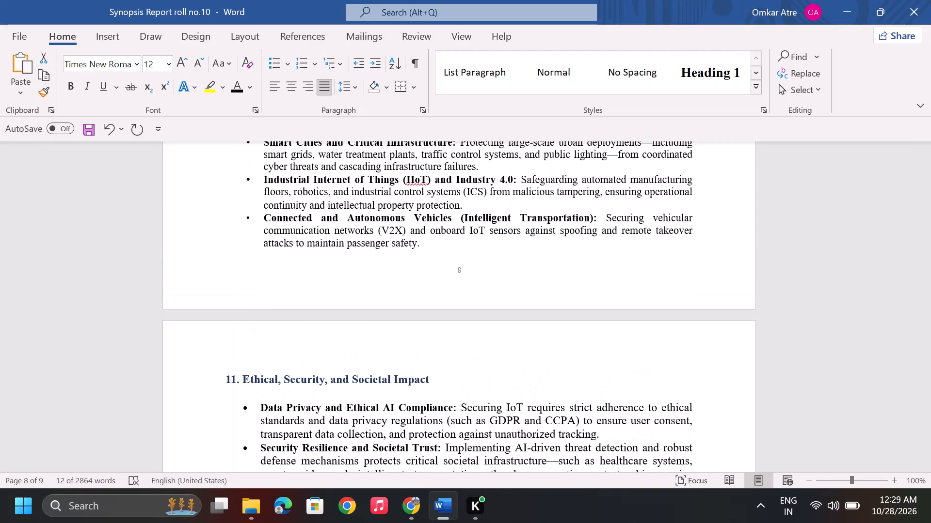
scroll(598, 352, up, 6)
scroll(598, 352, up, 18)
scroll(598, 352, up, 4)
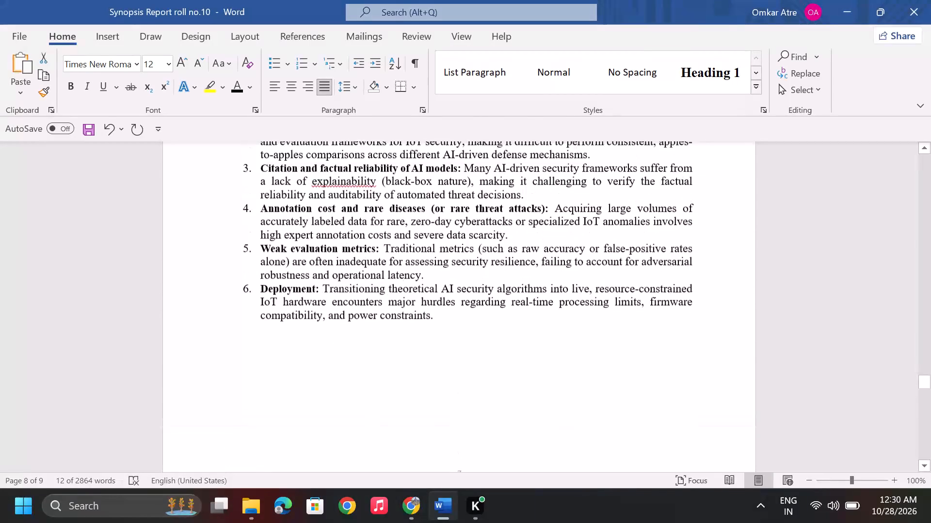
scroll(598, 352, up, 19)
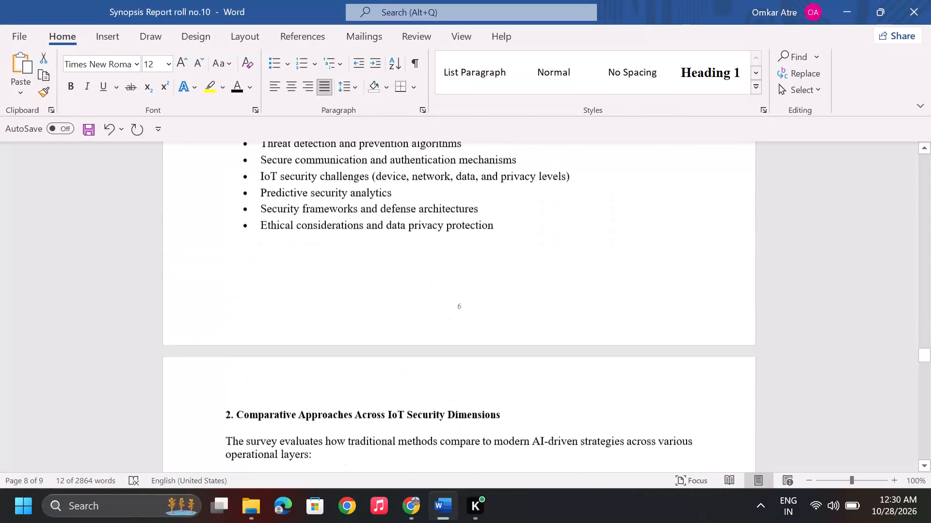
scroll(598, 352, up, 10)
scroll(598, 352, up, 14)
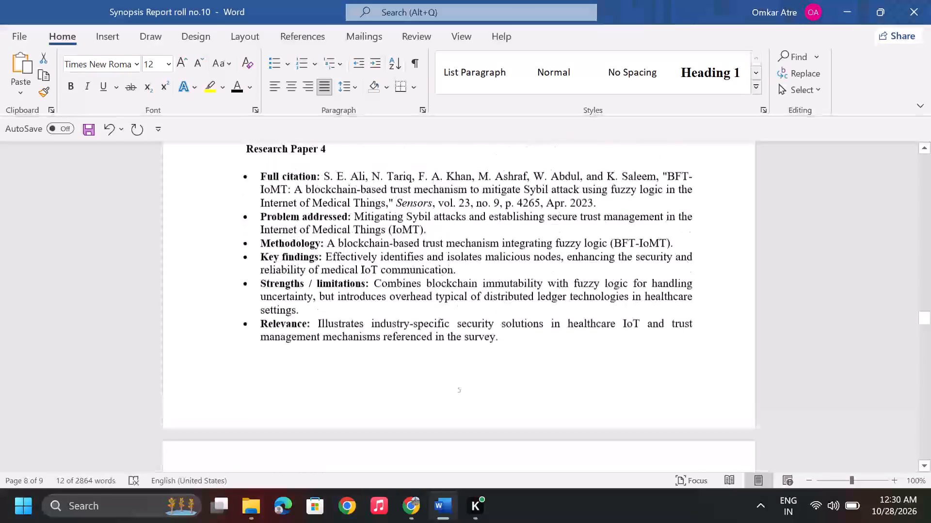
scroll(598, 352, up, 4)
scroll(598, 352, down, 11)
scroll(598, 352, up, 11)
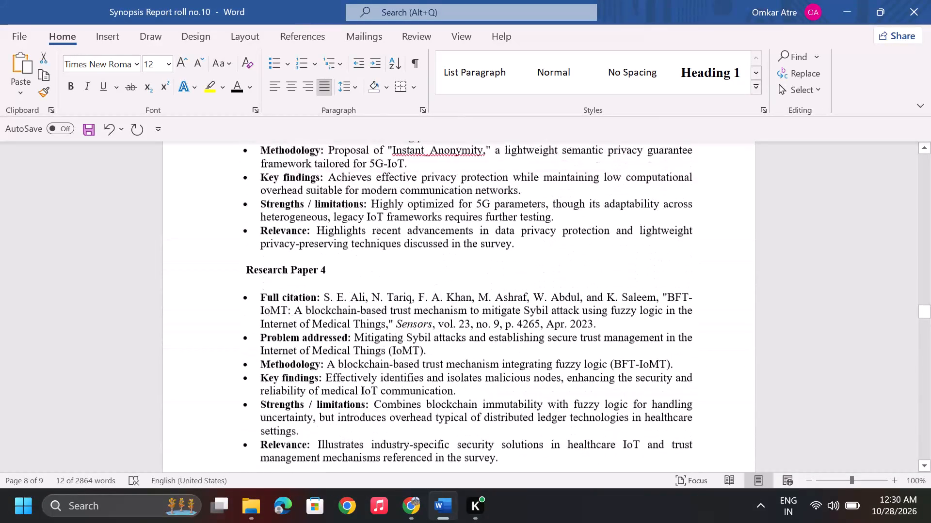
scroll(598, 352, up, 20)
scroll(598, 352, up, 9)
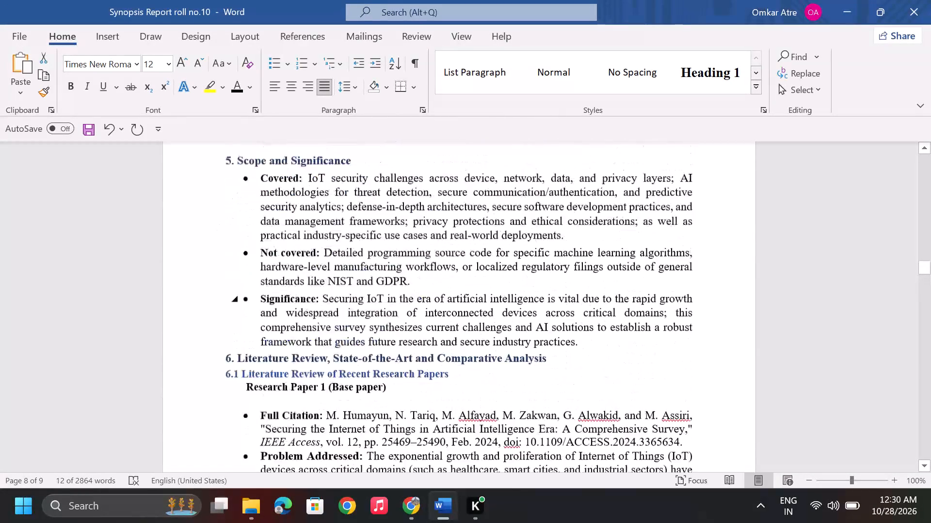
scroll(598, 352, up, 5)
scroll(598, 352, up, 20)
scroll(598, 352, up, 2)
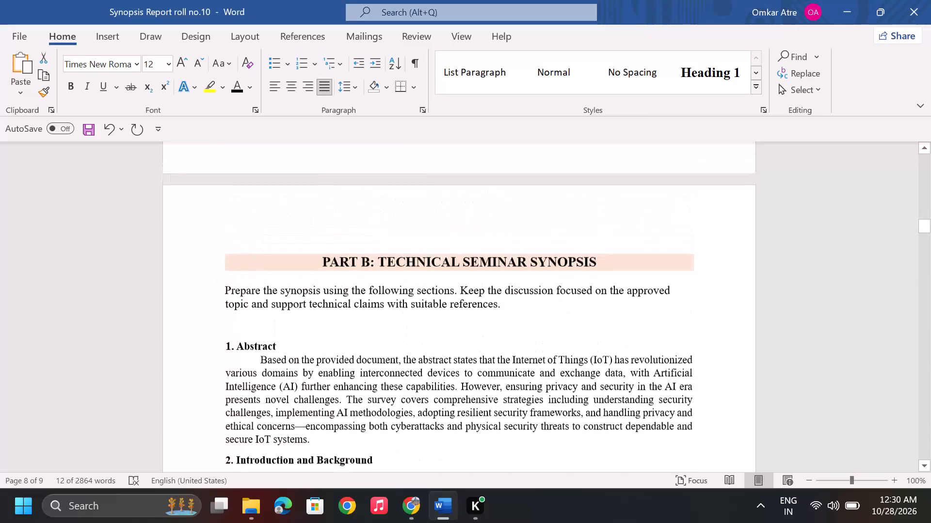
scroll(598, 352, up, 16)
scroll(598, 352, up, 10)
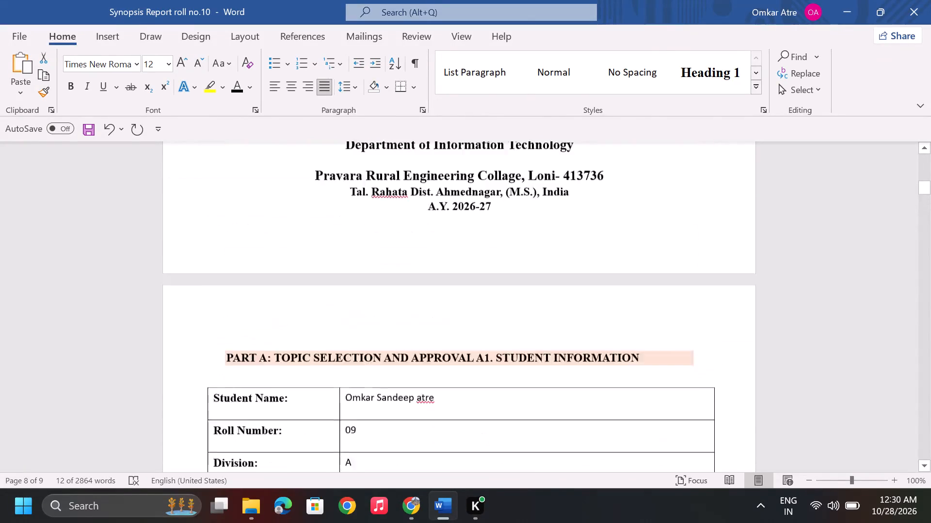
scroll(599, 351, up, 20)
scroll(599, 351, up, 3)
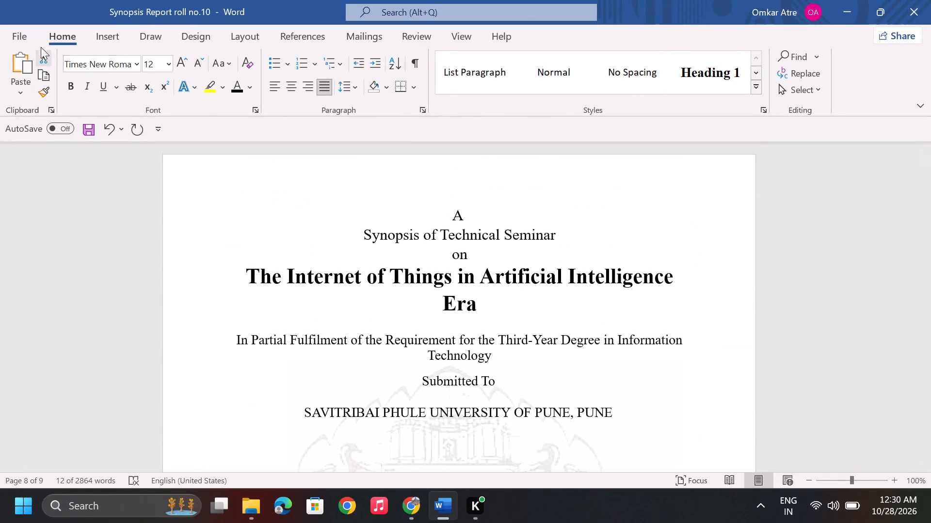
Save a PDF copy of the report to the Desktop, named with the student's name followed by "seminar".
click(31, 35)
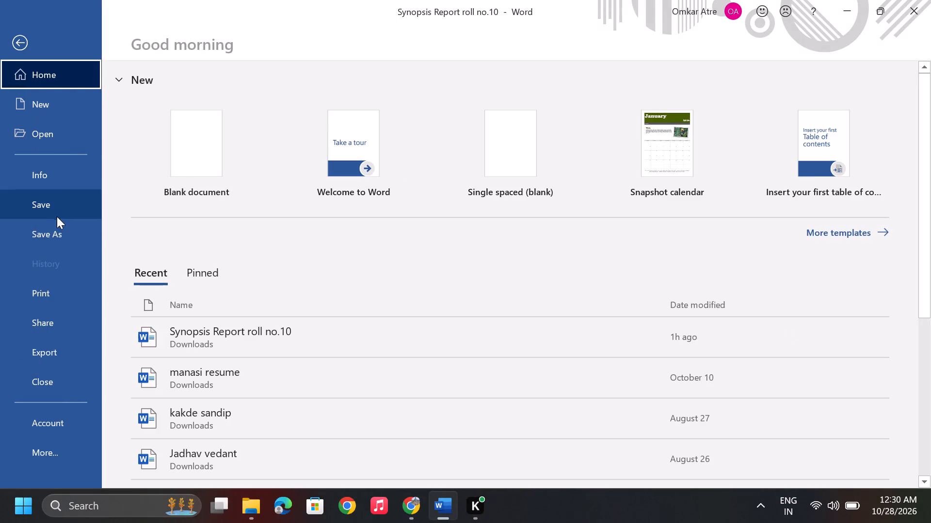
click(64, 231)
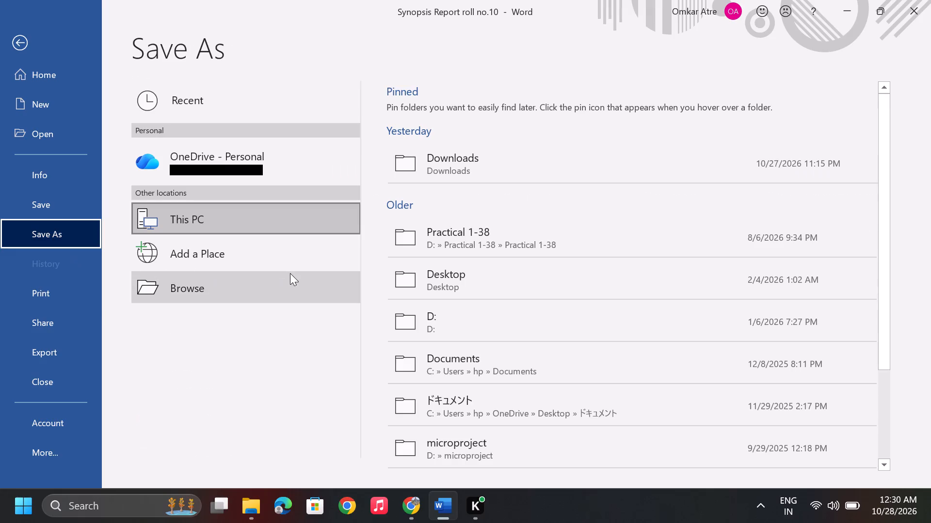
click(301, 211)
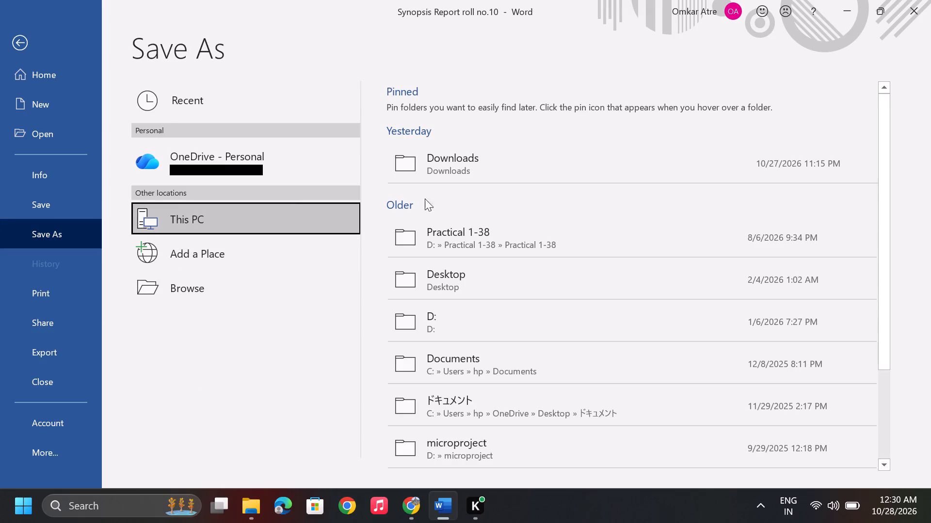
click(495, 286)
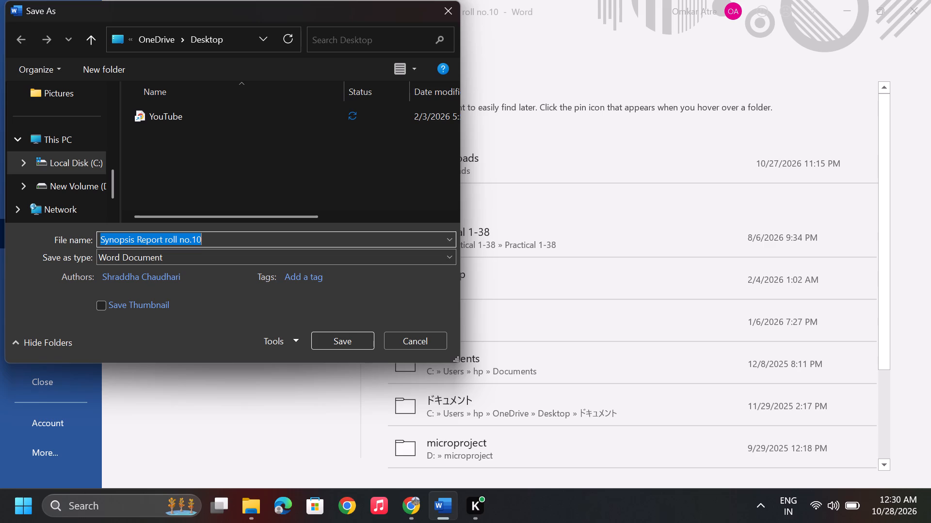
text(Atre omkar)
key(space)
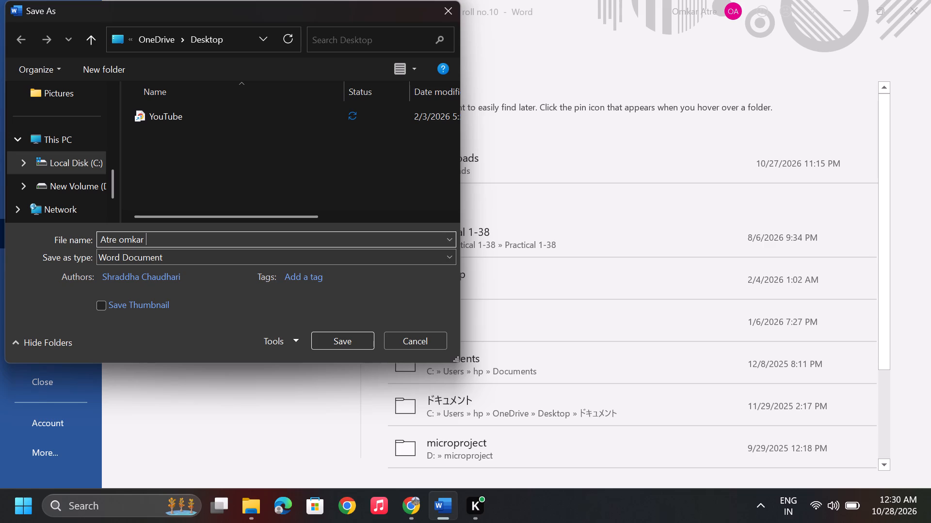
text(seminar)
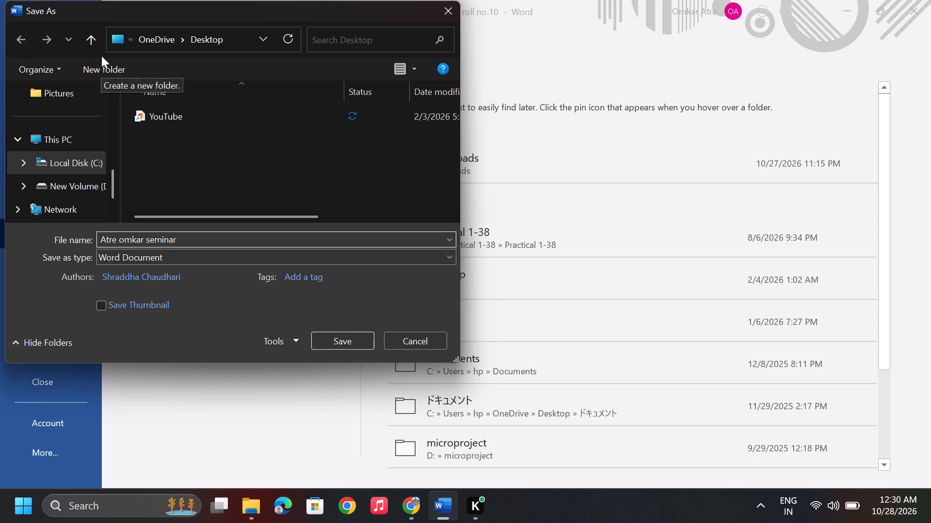
click(112, 264)
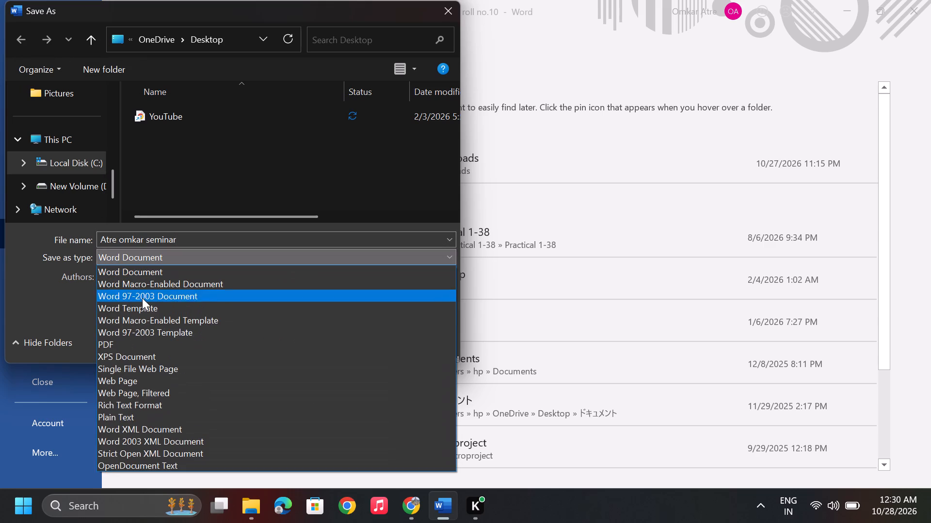
click(134, 339)
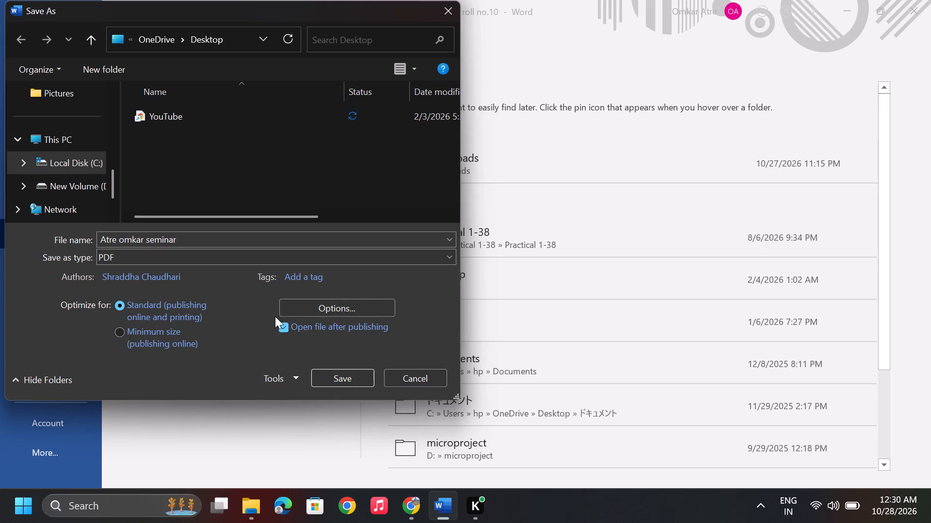
click(335, 375)
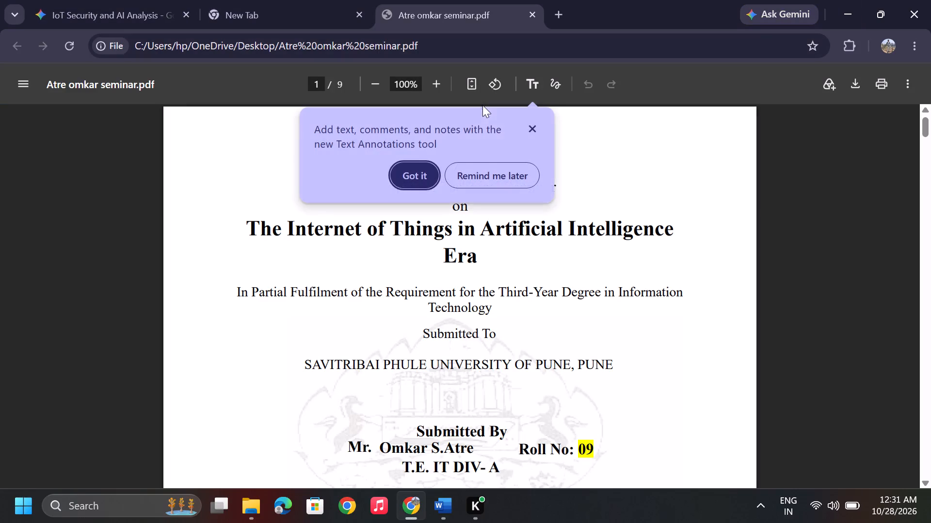
click(431, 170)
scroll(605, 289, down, 2)
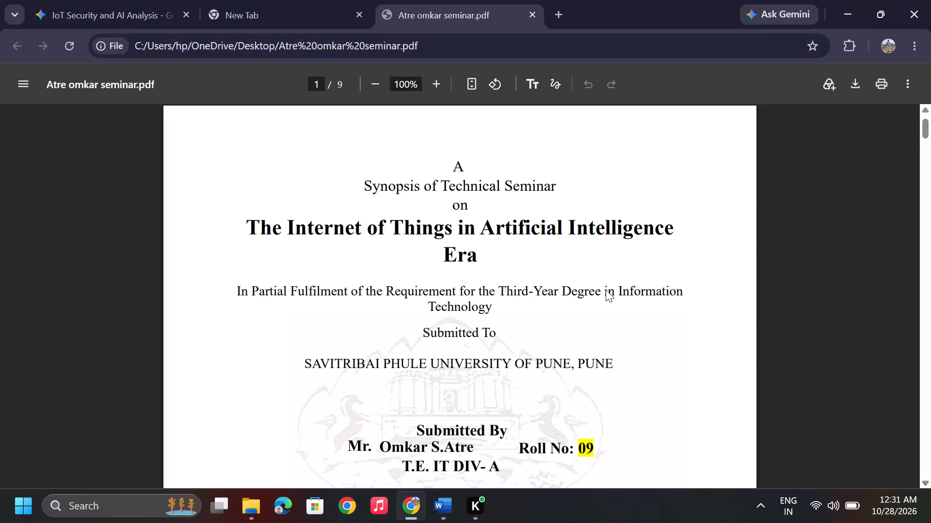
scroll(606, 290, down, 13)
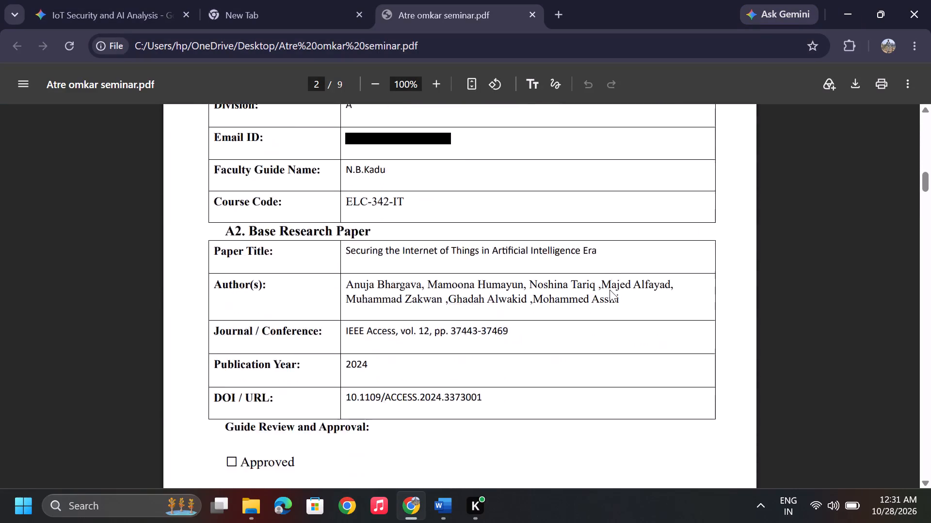
scroll(610, 290, down, 13)
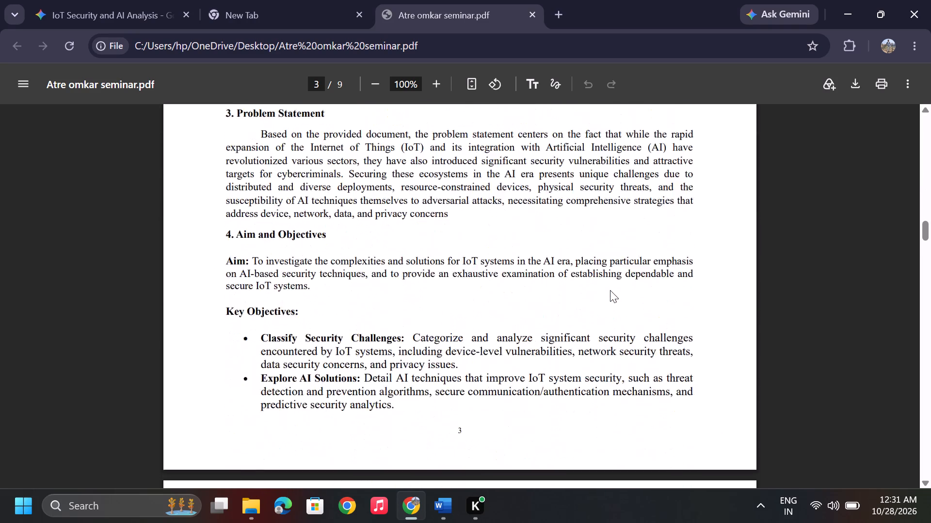
scroll(610, 290, down, 10)
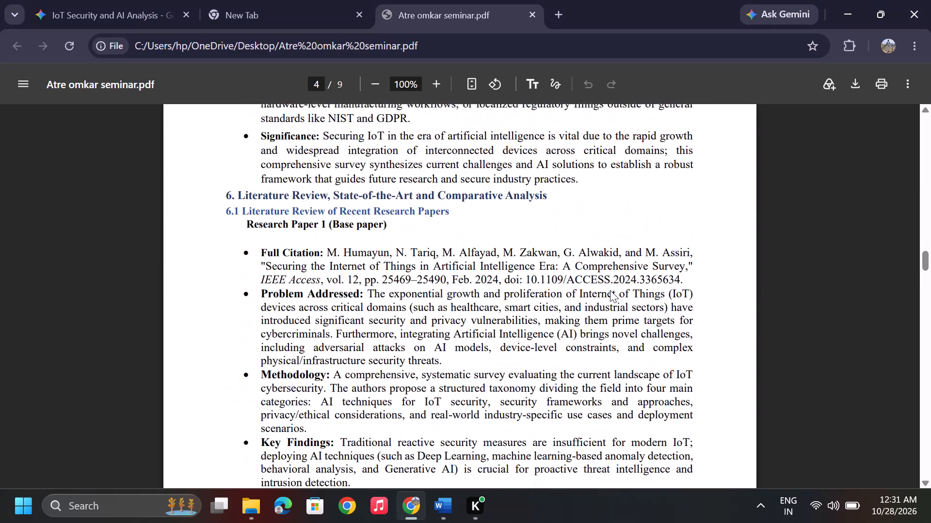
scroll(610, 290, down, 12)
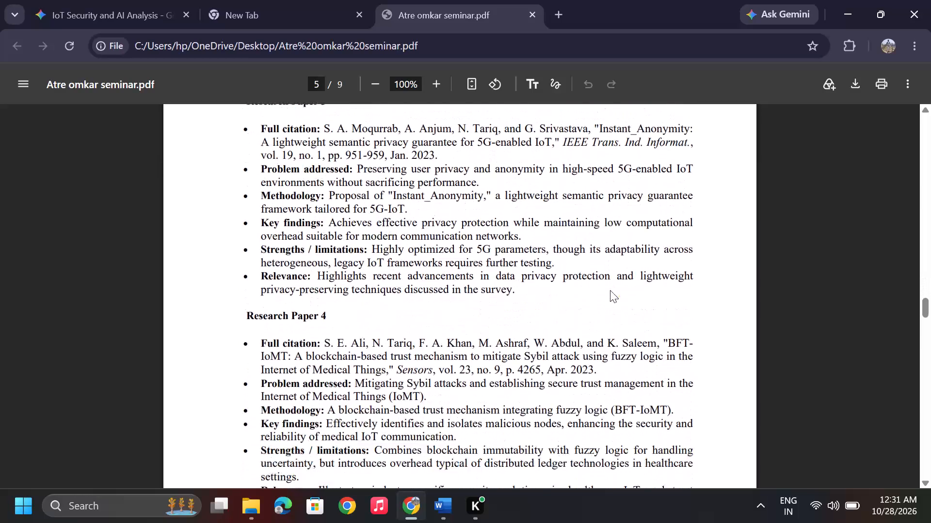
scroll(610, 290, down, 14)
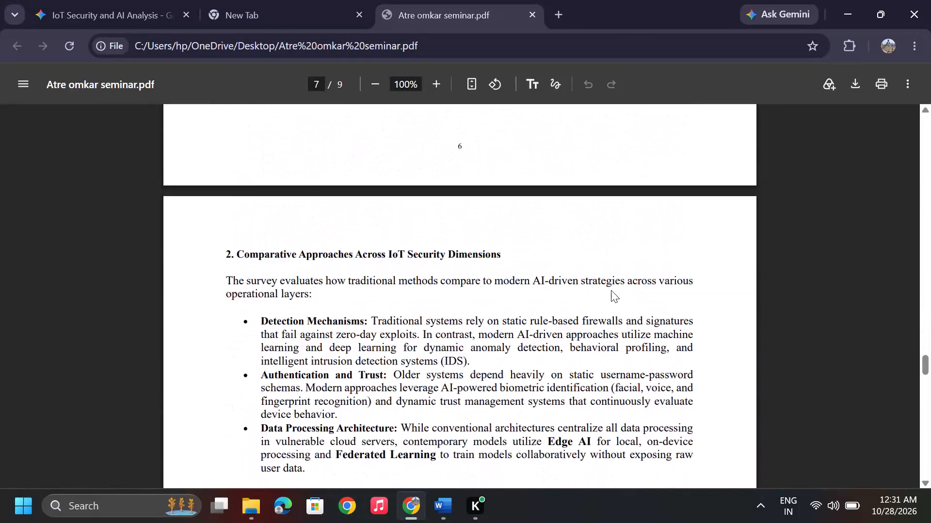
scroll(611, 290, down, 15)
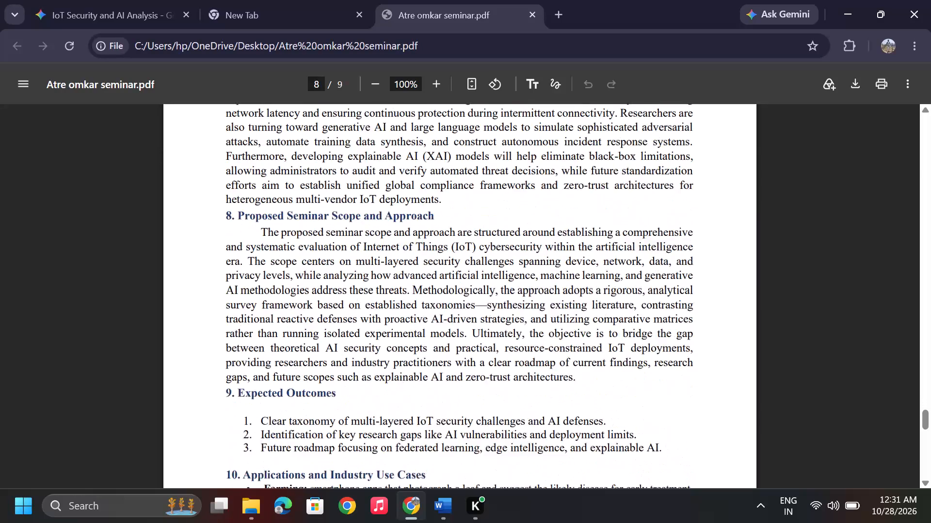